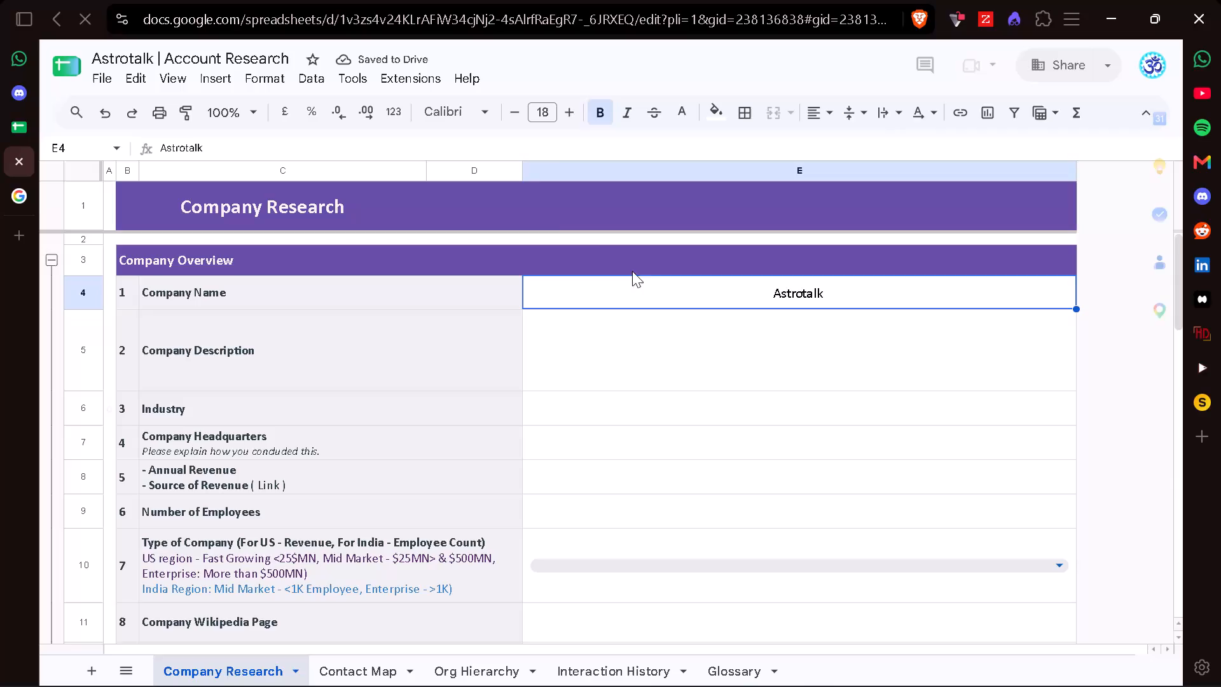
Make the company name Astrotalk in cell E4 bold without italics.
click(616, 112)
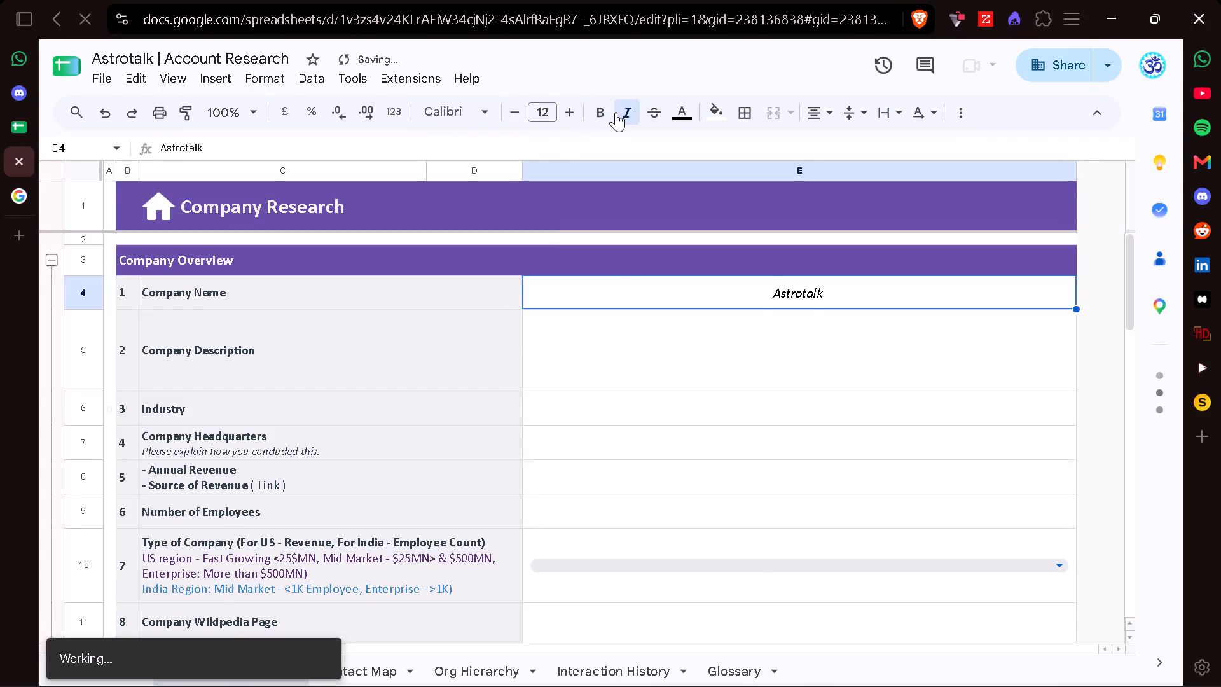
click(600, 113)
click(617, 113)
click(445, 126)
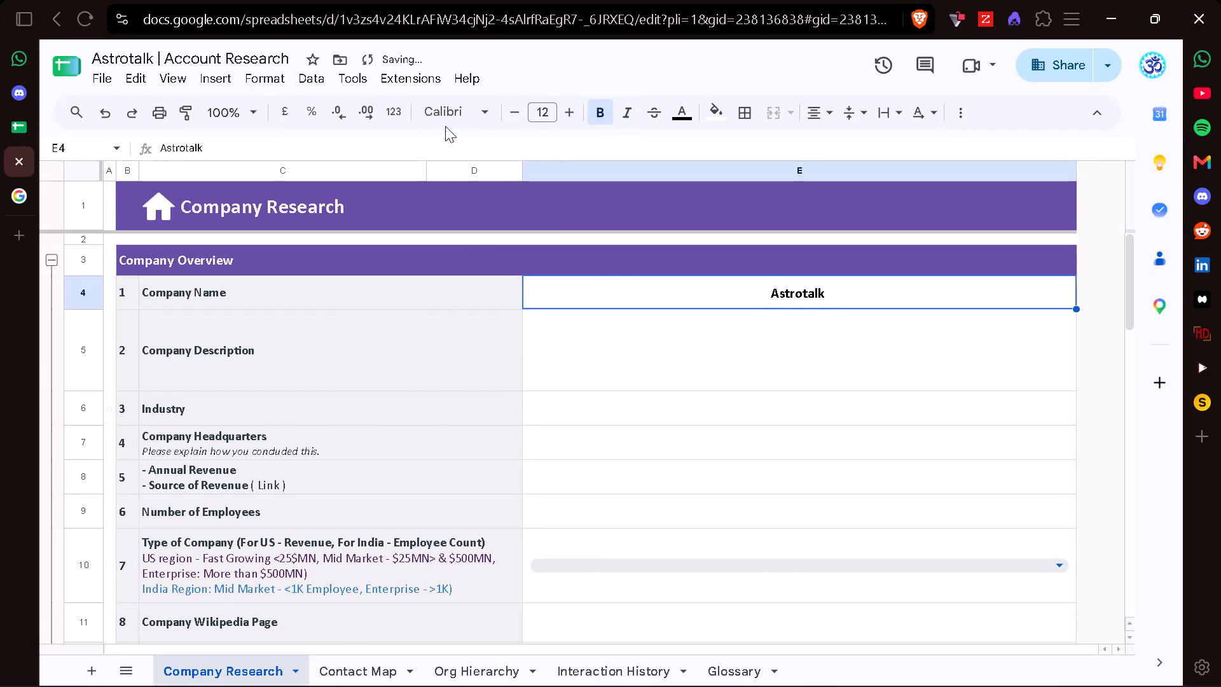
drag(455, 113, 467, 305)
click(467, 305)
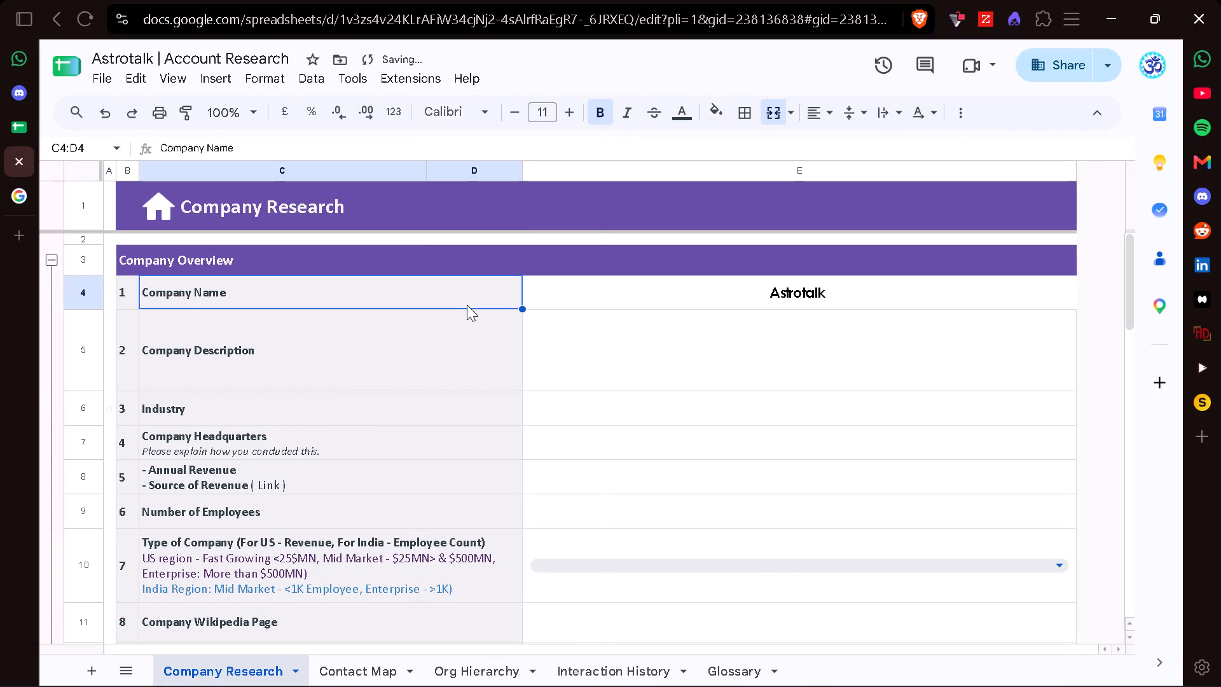
click(556, 306)
On the Contact Map sheet, replace the Brand Manager's location with India.
click(352, 669)
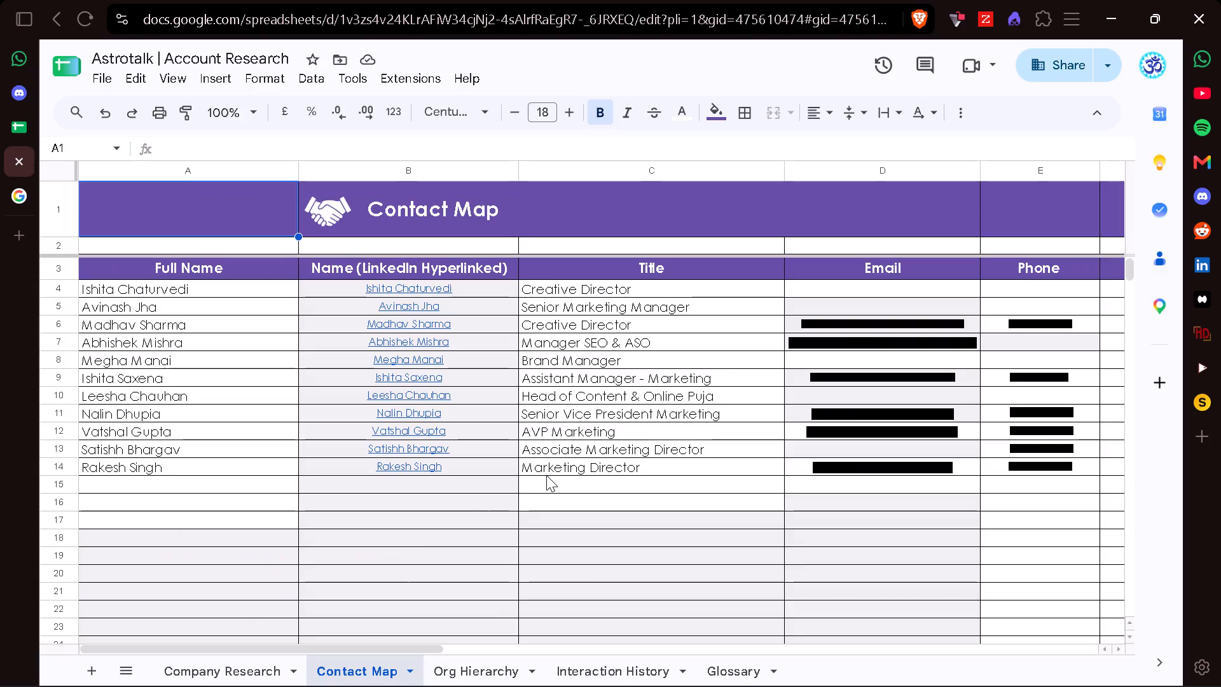
scroll(546, 475, left, 5)
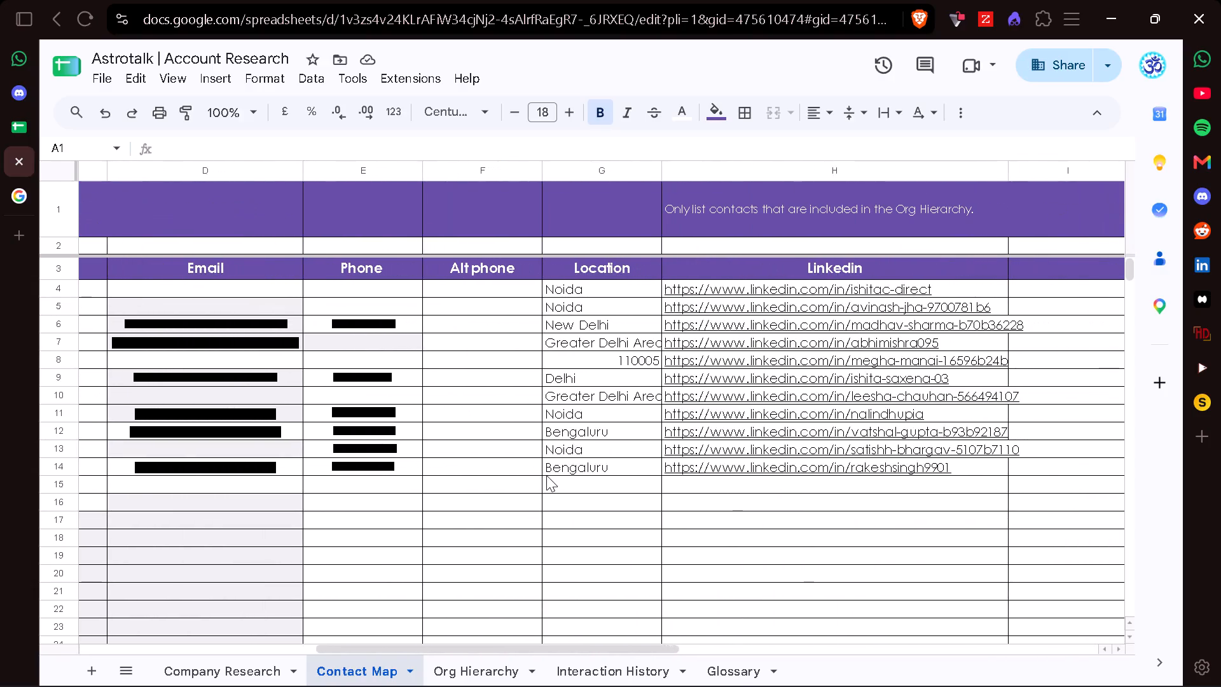
scroll(546, 475, left, 3)
scroll(546, 475, right, 4)
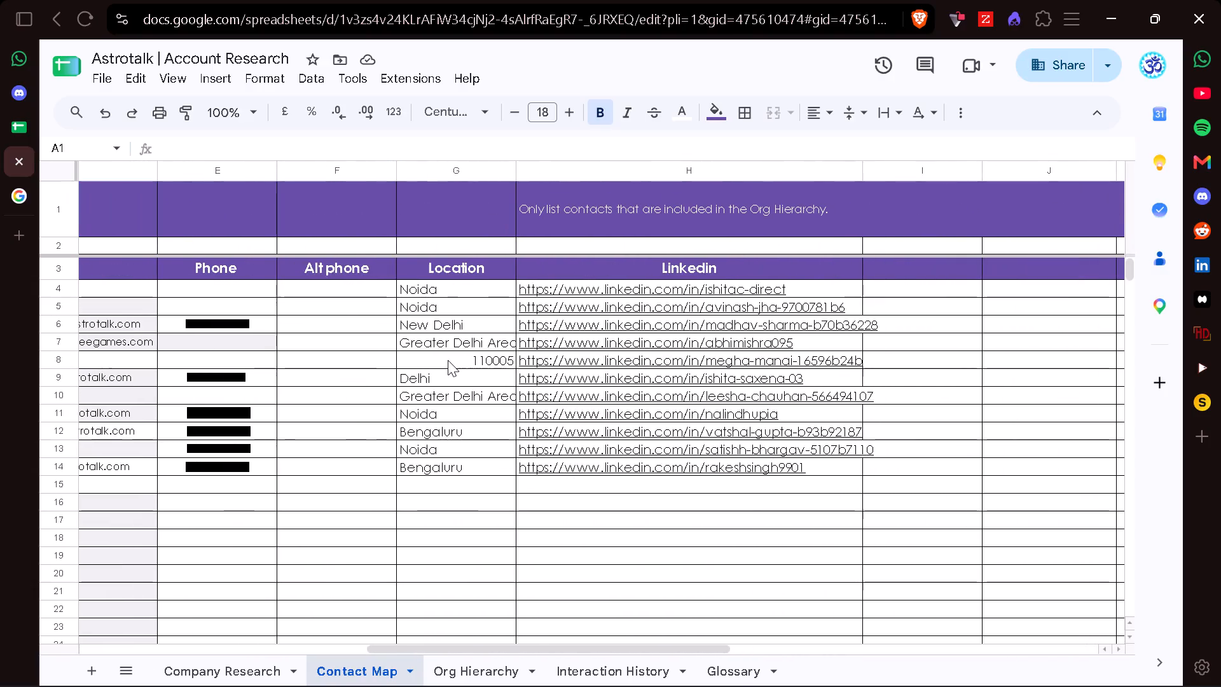
click(448, 360)
key(BackSpace)
text(India)
key(Return)
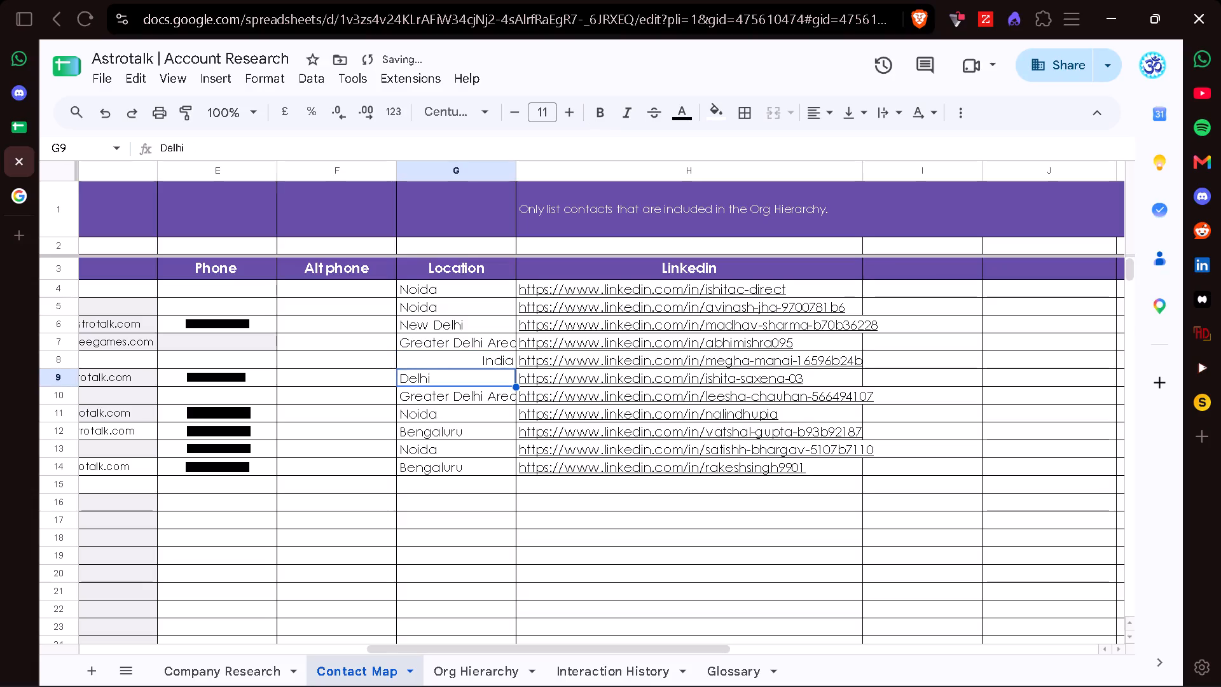
Sort the Contact Map range A4:P14 by Column A from A to Z, without a header row.
scroll(459, 410, right, 7)
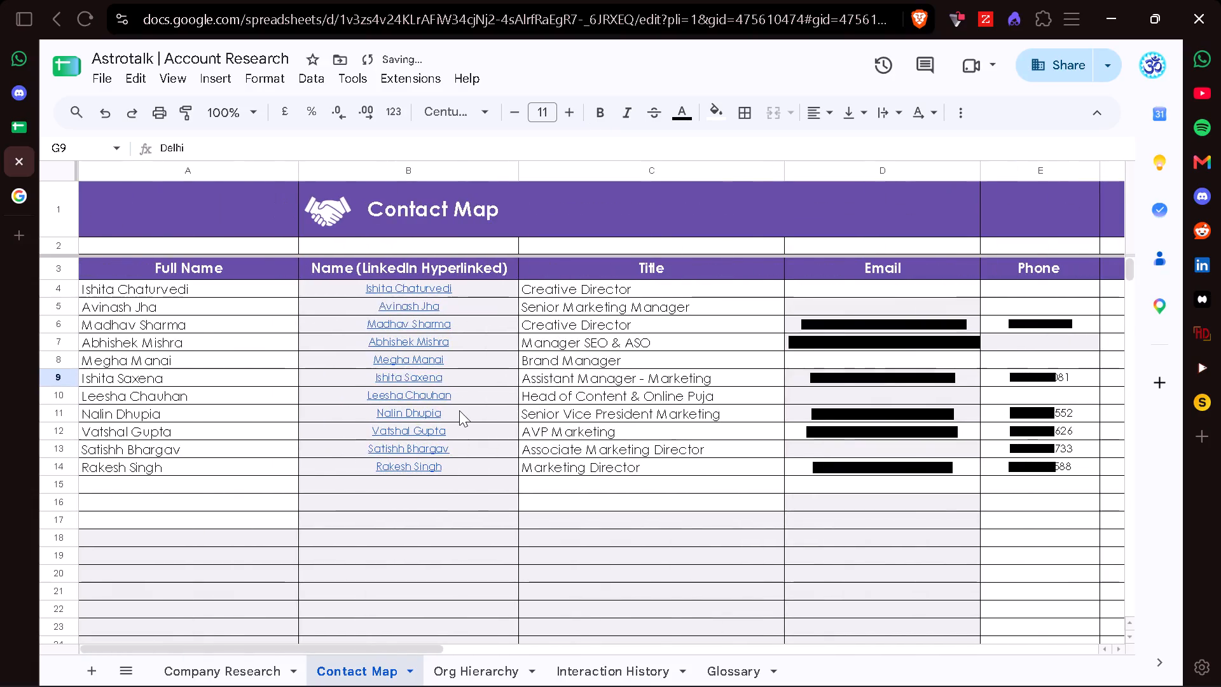
scroll(459, 410, right, 1)
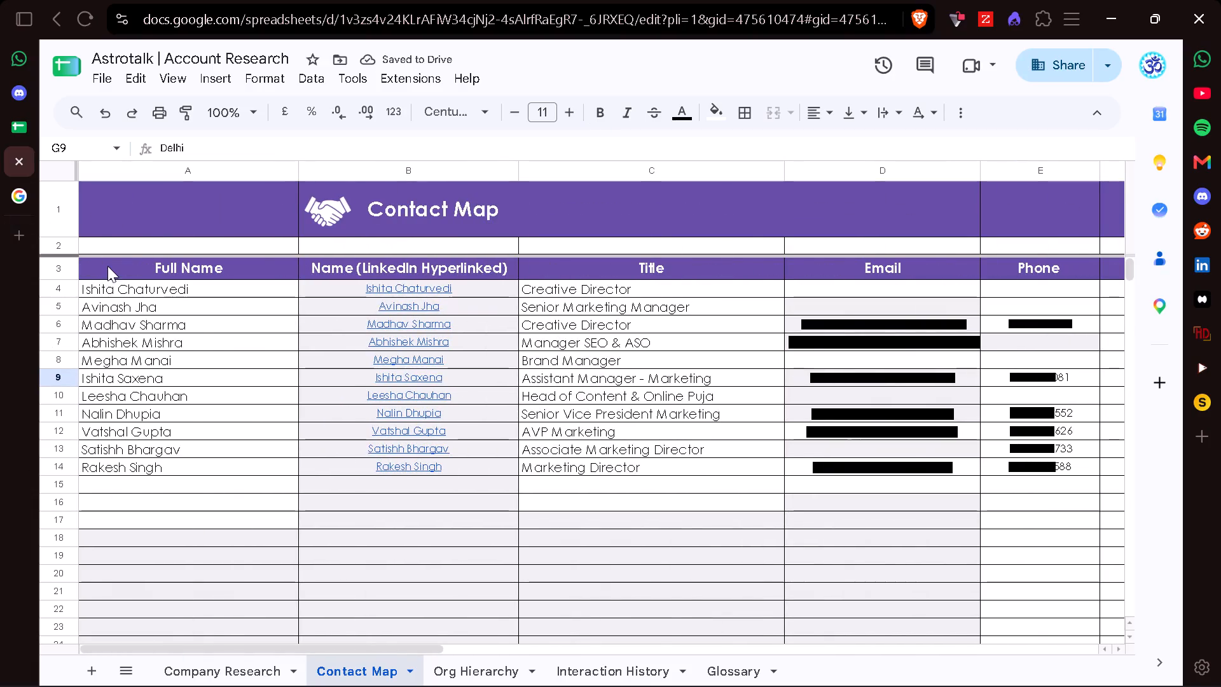
click(147, 298)
key(ctrl+shift+Down)
key(ctrl+shift+Right)
key(ctrl+shift+Right)
key(ctrl+shift+Right)
key(ctrl+shift+Right)
key(ctrl+shift+Right)
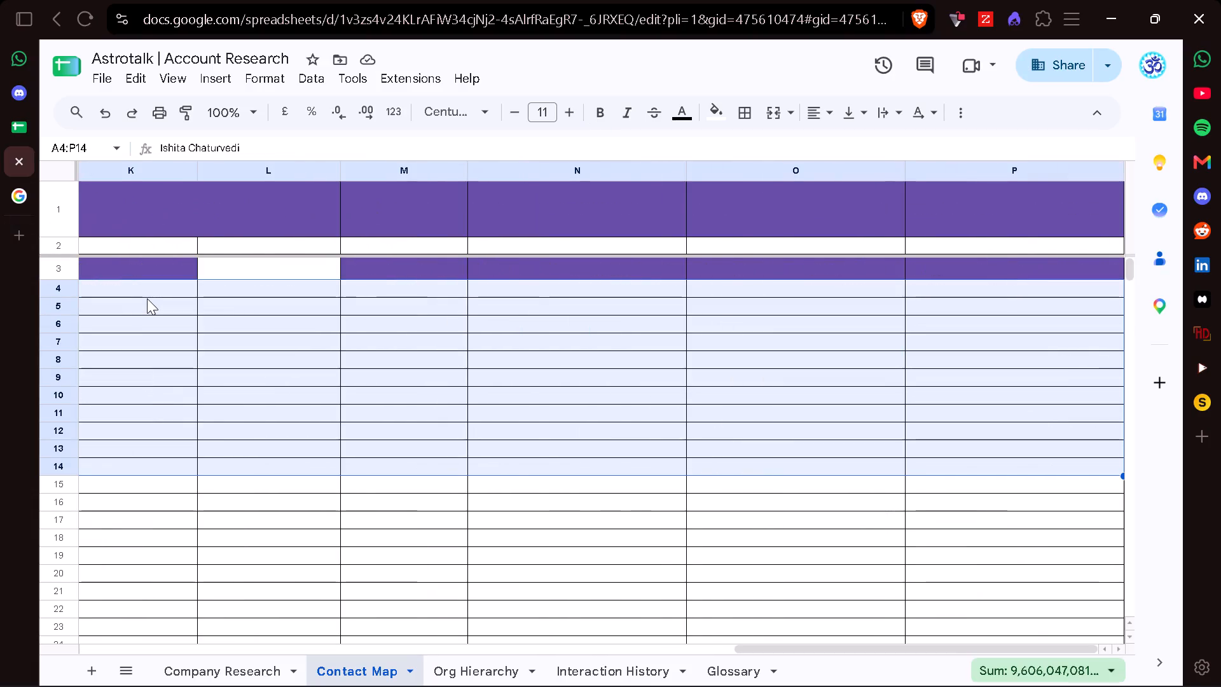
right_click(147, 298)
scroll(212, 396, down, 3)
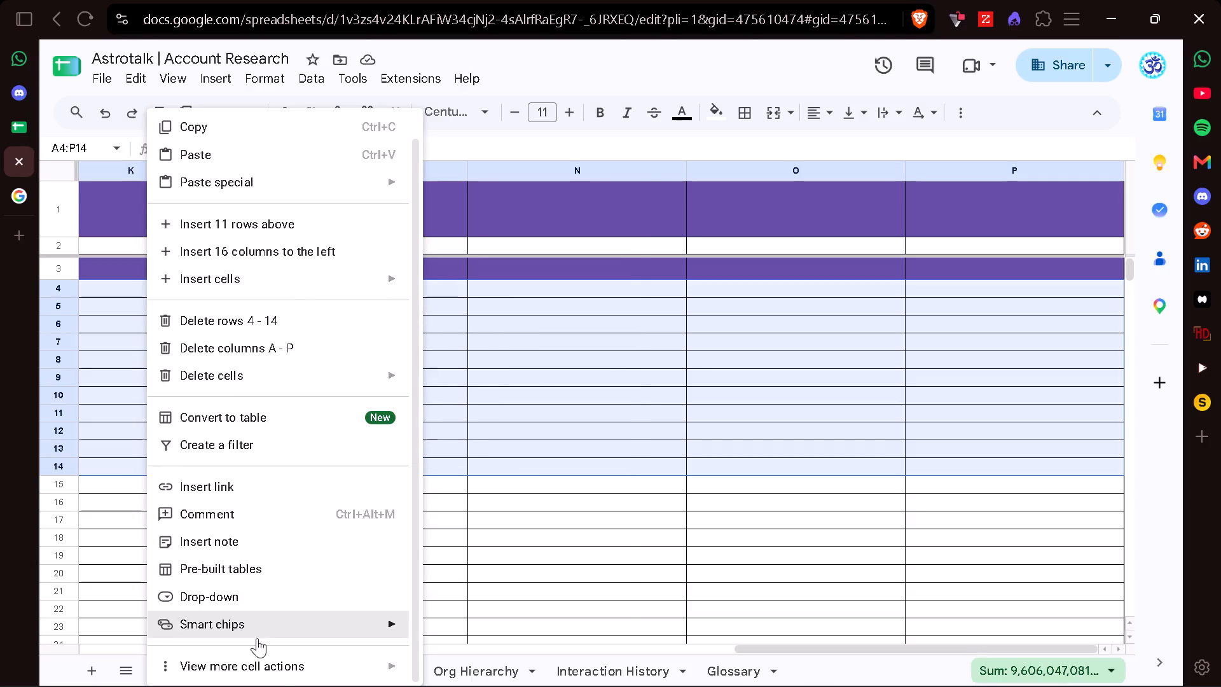
click(455, 582)
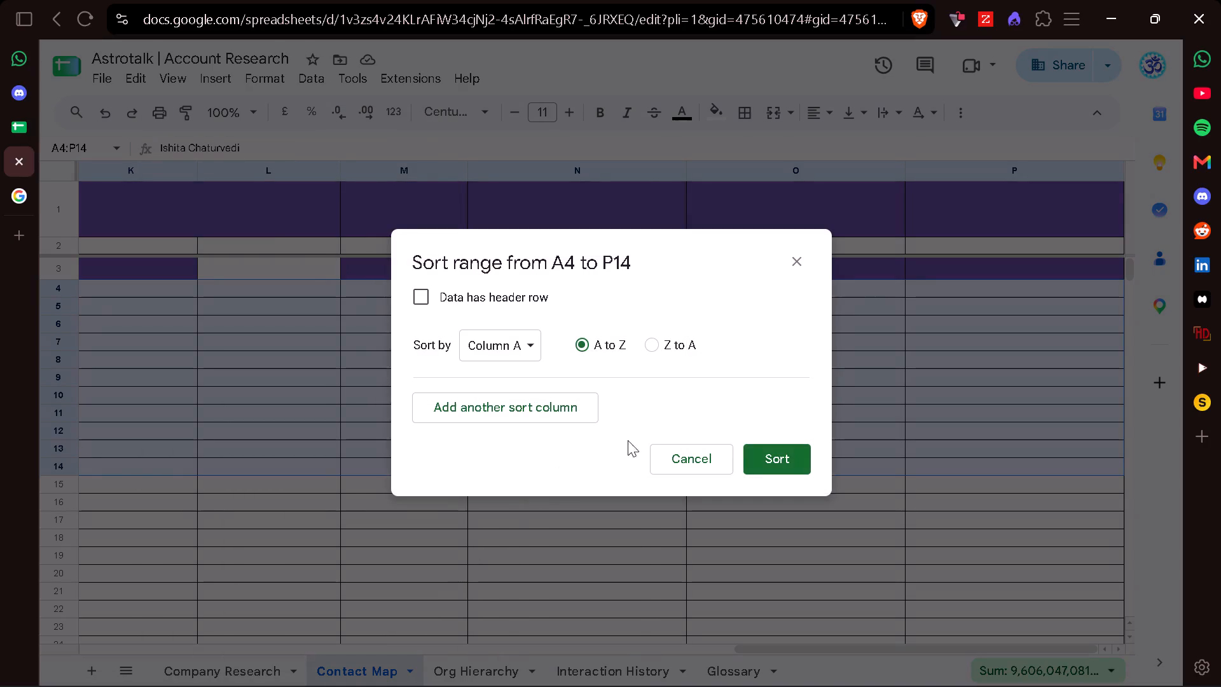
click(761, 450)
scroll(447, 464, right, 9)
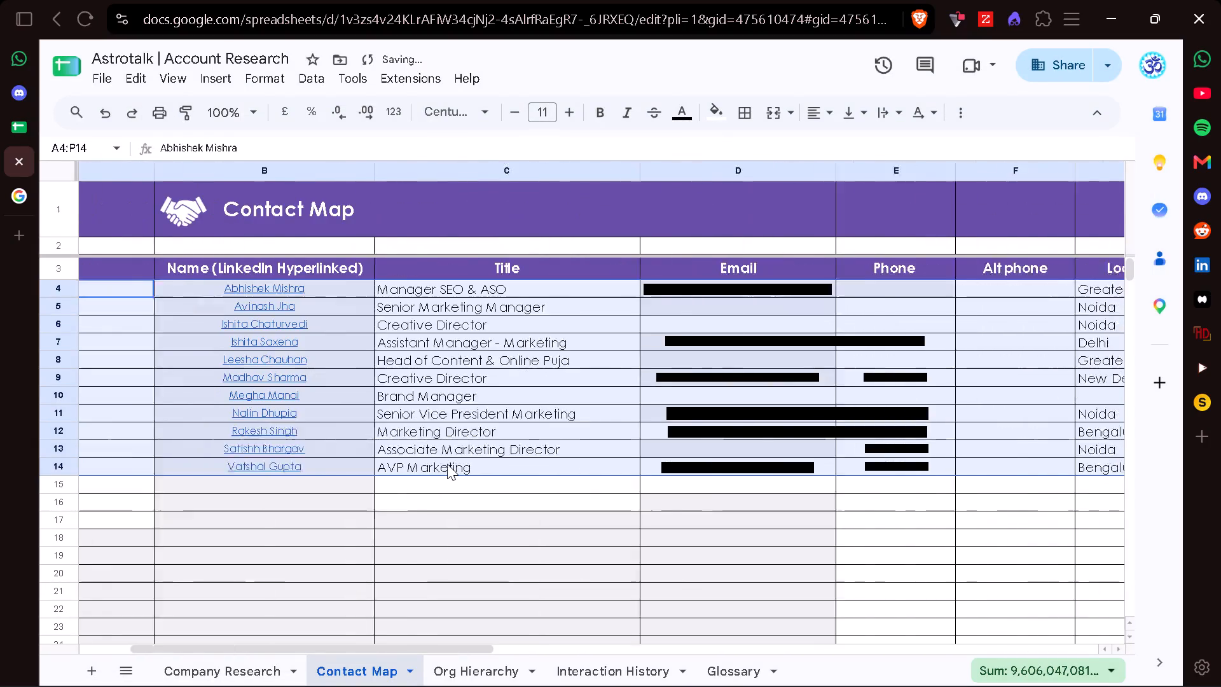
scroll(447, 464, right, 3)
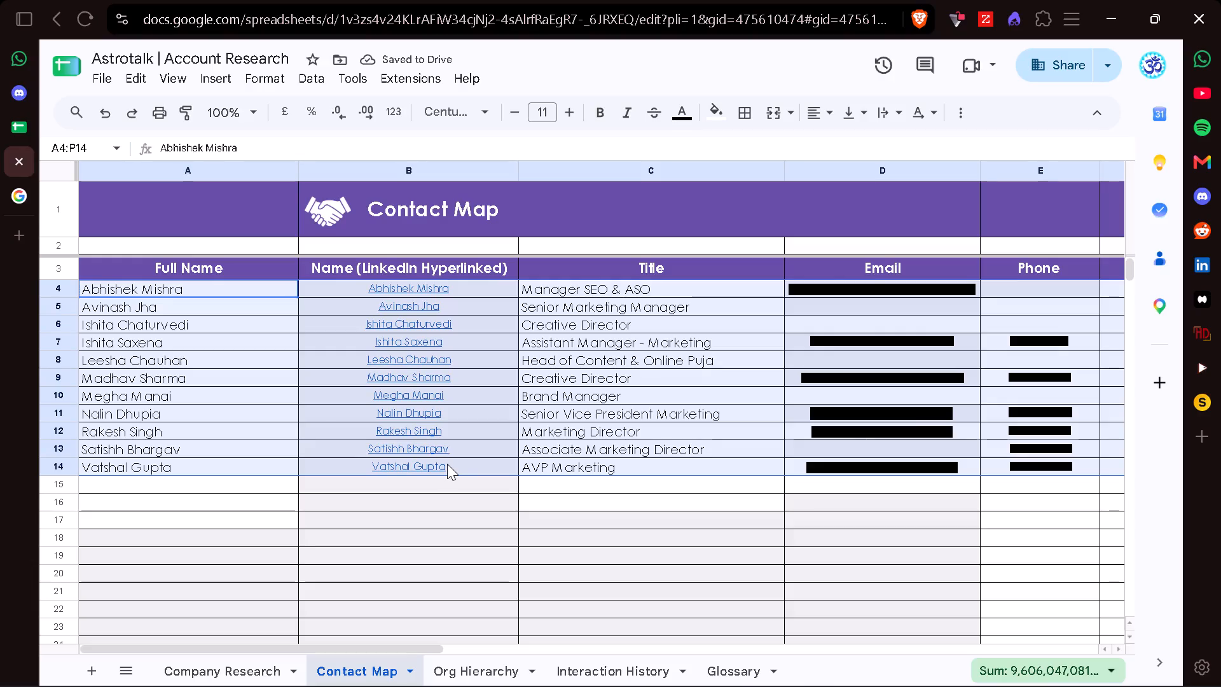
Open LinkedIn in the spare Google tab and search for the company Astrotalk.
click(20, 198)
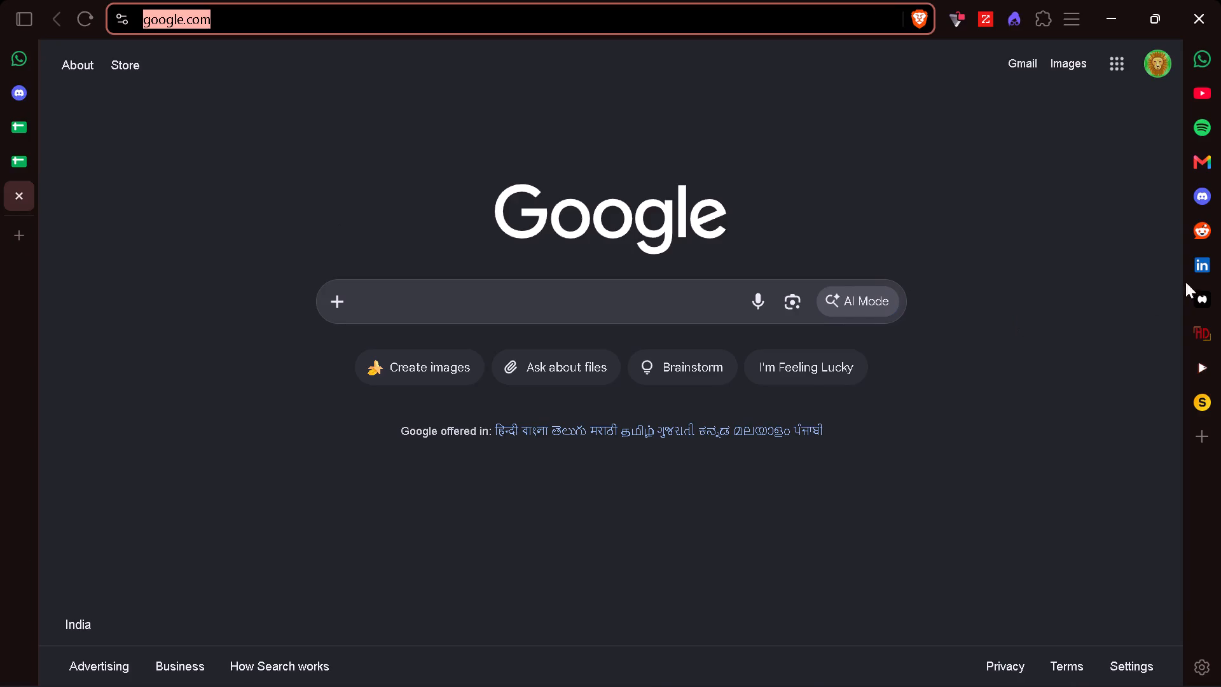
click(1204, 260)
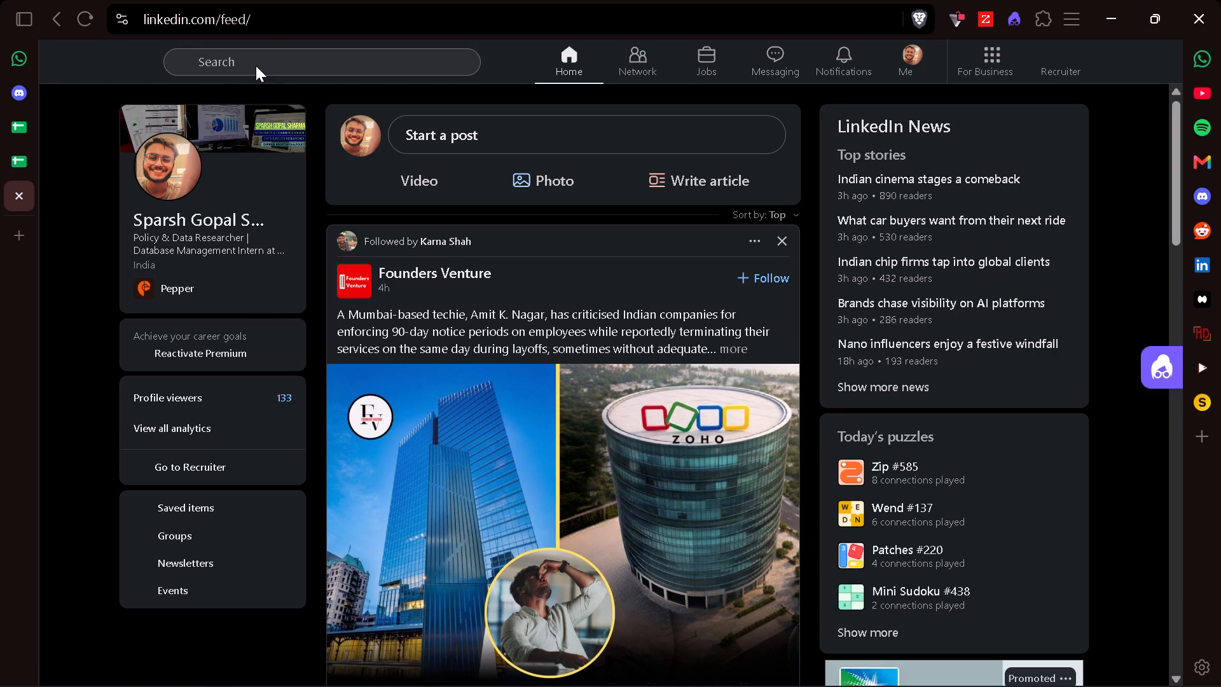
click(256, 66)
text(Aa)
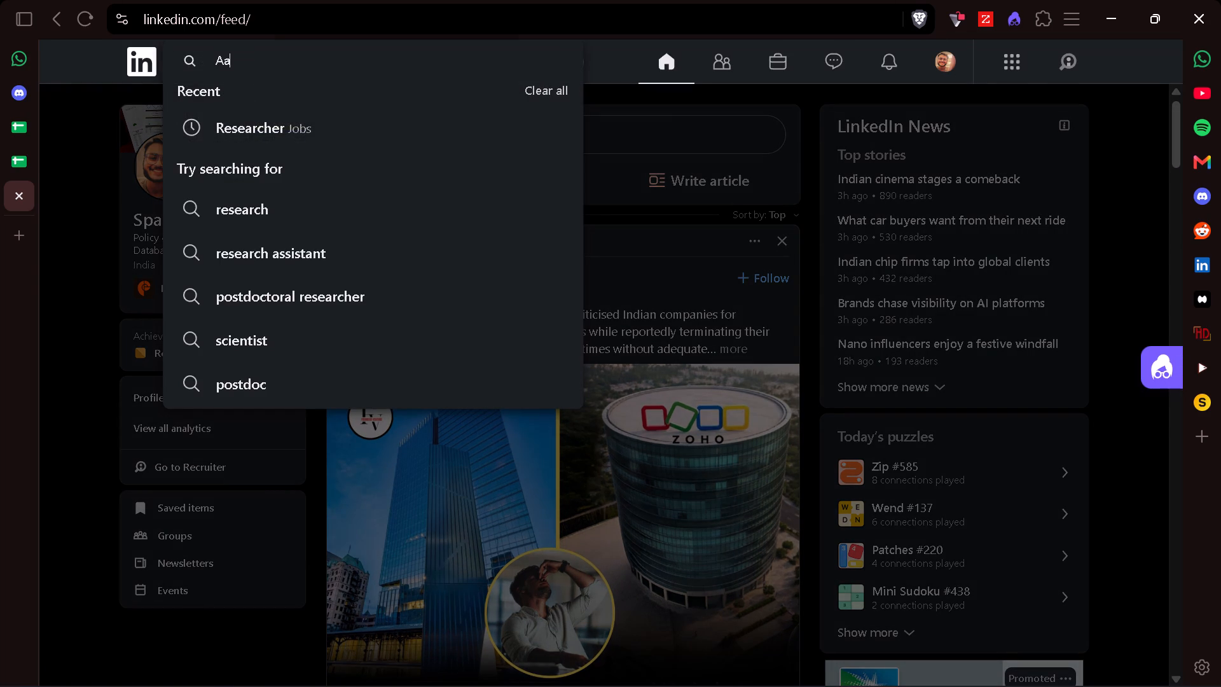
key(BackSpace)
text(stro)
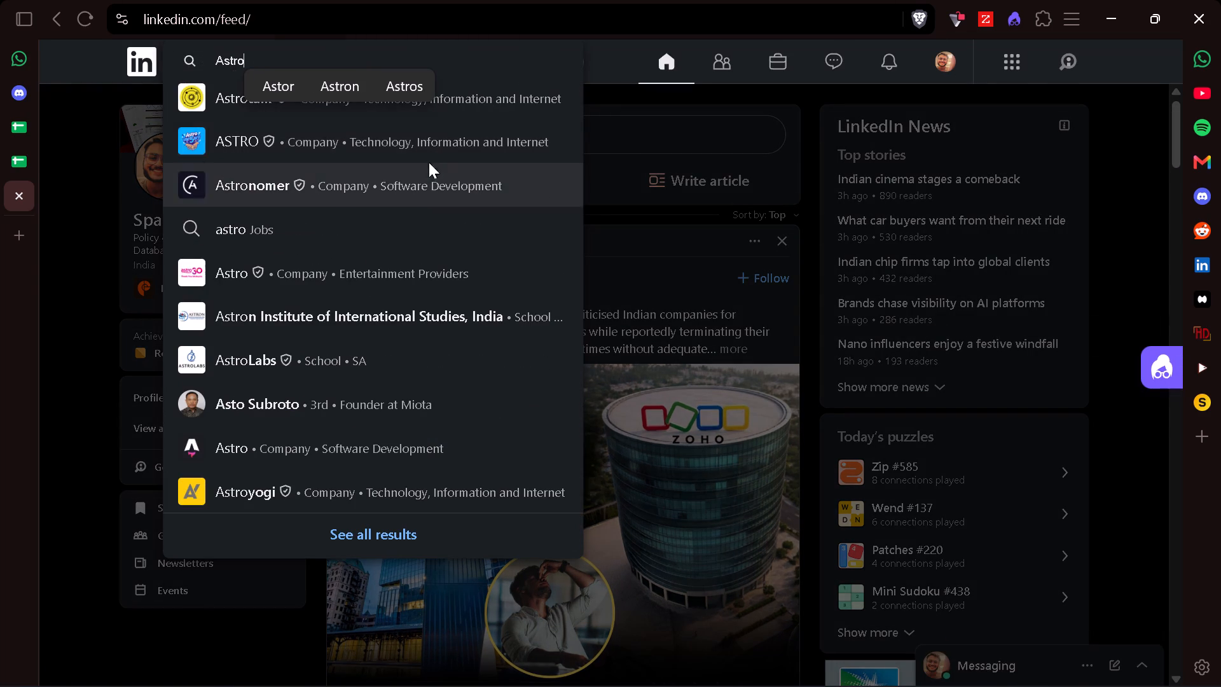
click(469, 109)
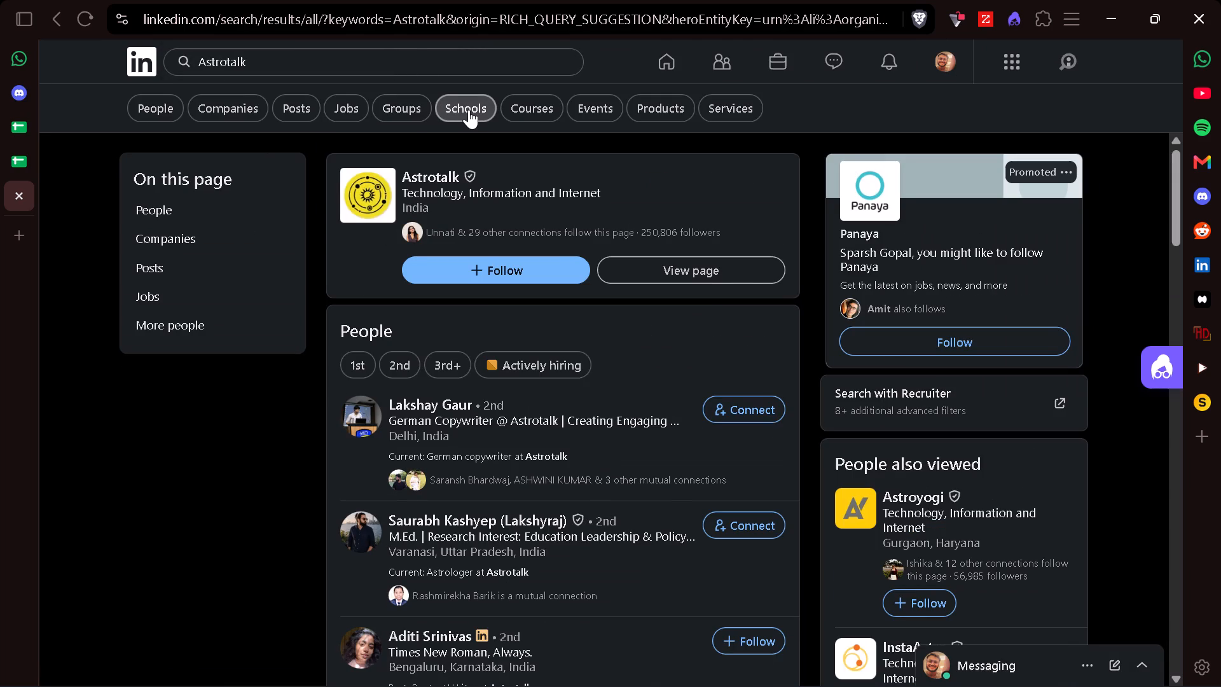
Move the LinkedIn browser tab ahead of the two spreadsheet tabs.
click(24, 169)
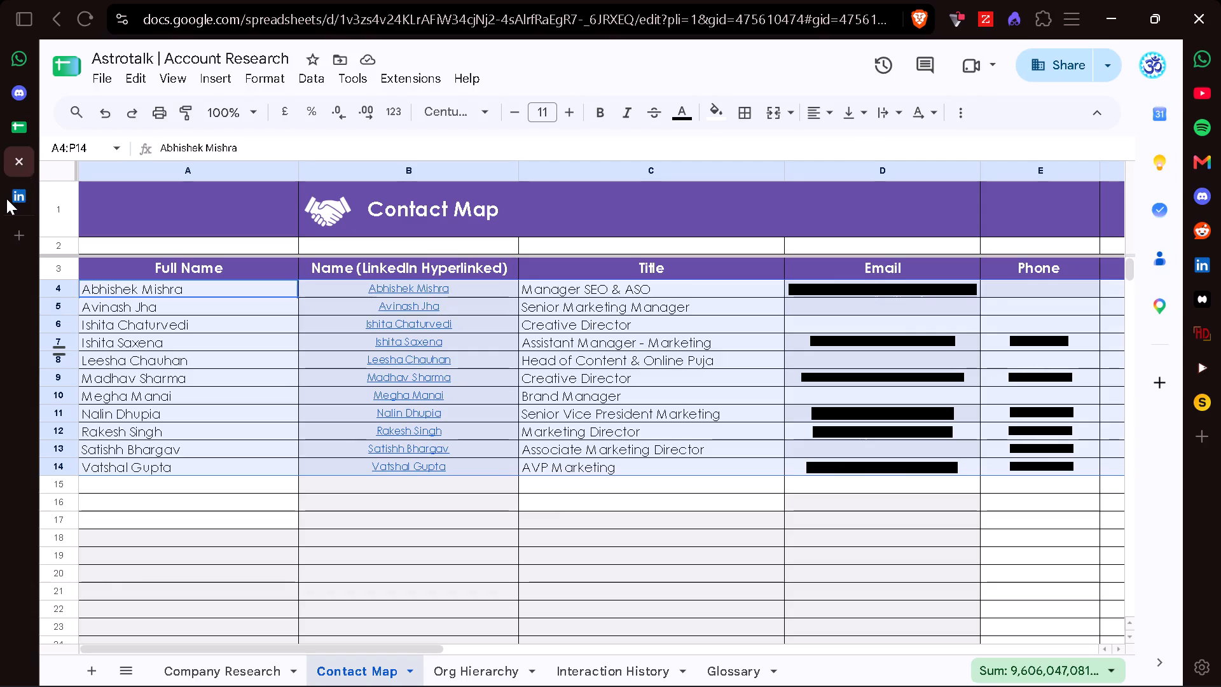
drag(15, 204, 7, 131)
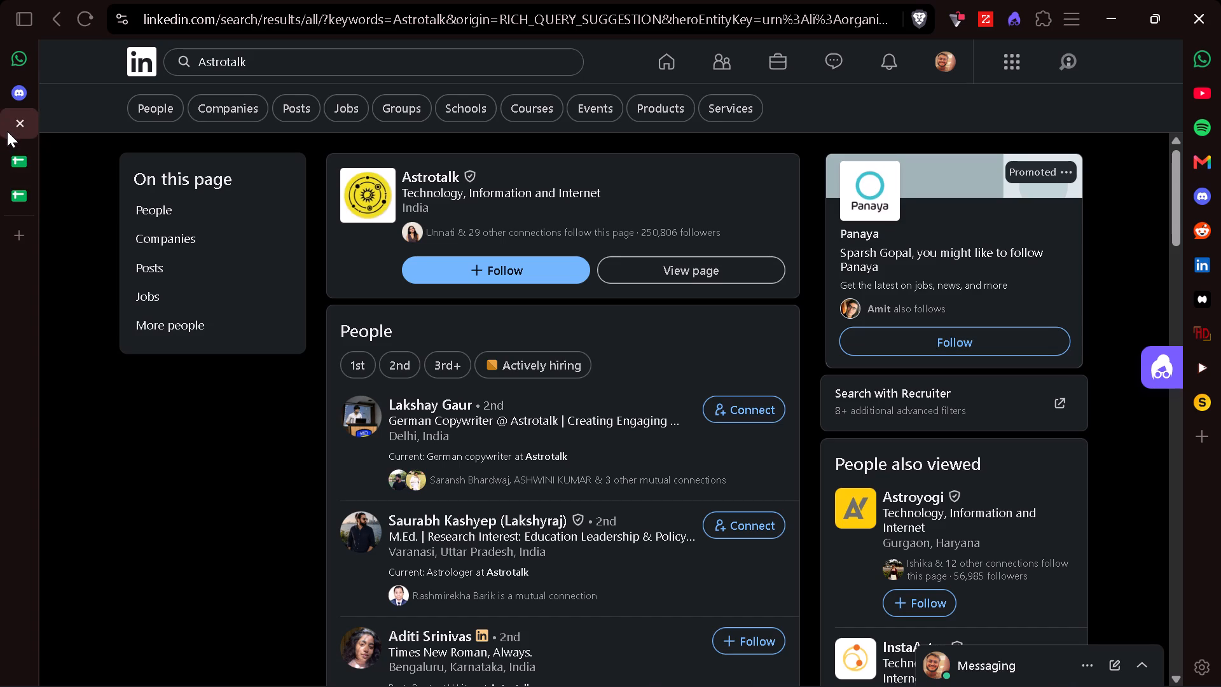
drag(7, 131, 8, 131)
Search the browsing history for klenty, open the most recent Klenty Leads New spreadsheet and close the leftover Google tab.
click(14, 235)
key(ctrl+h)
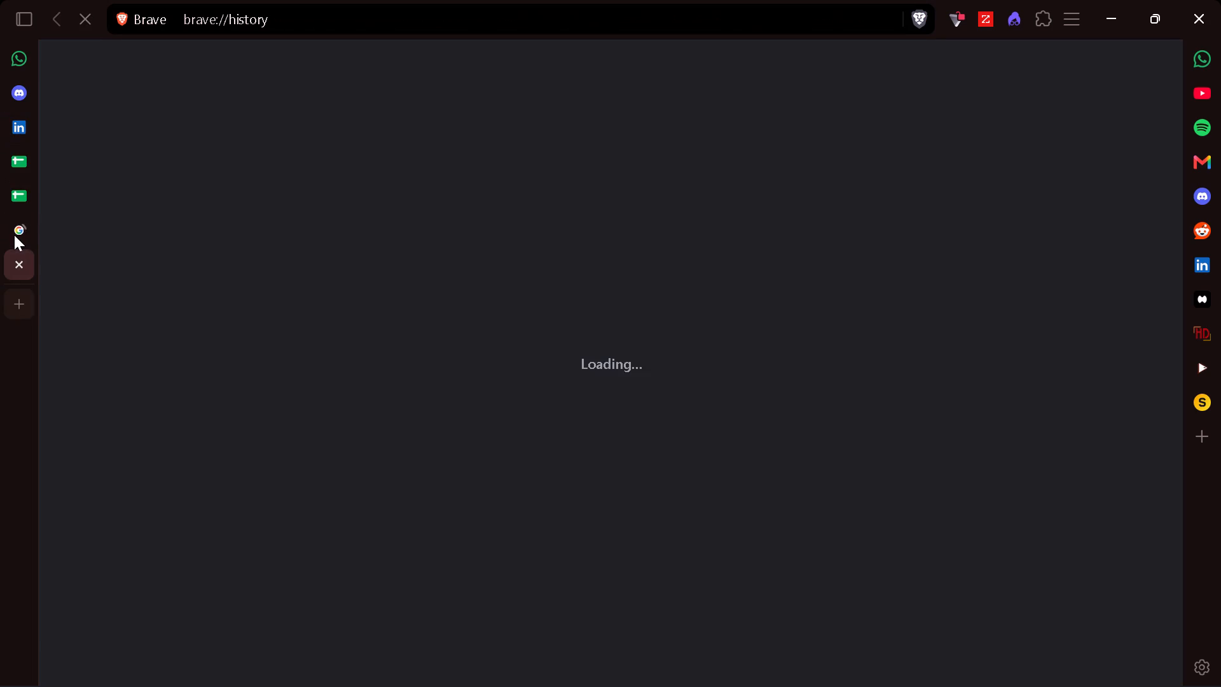
text(klenty)
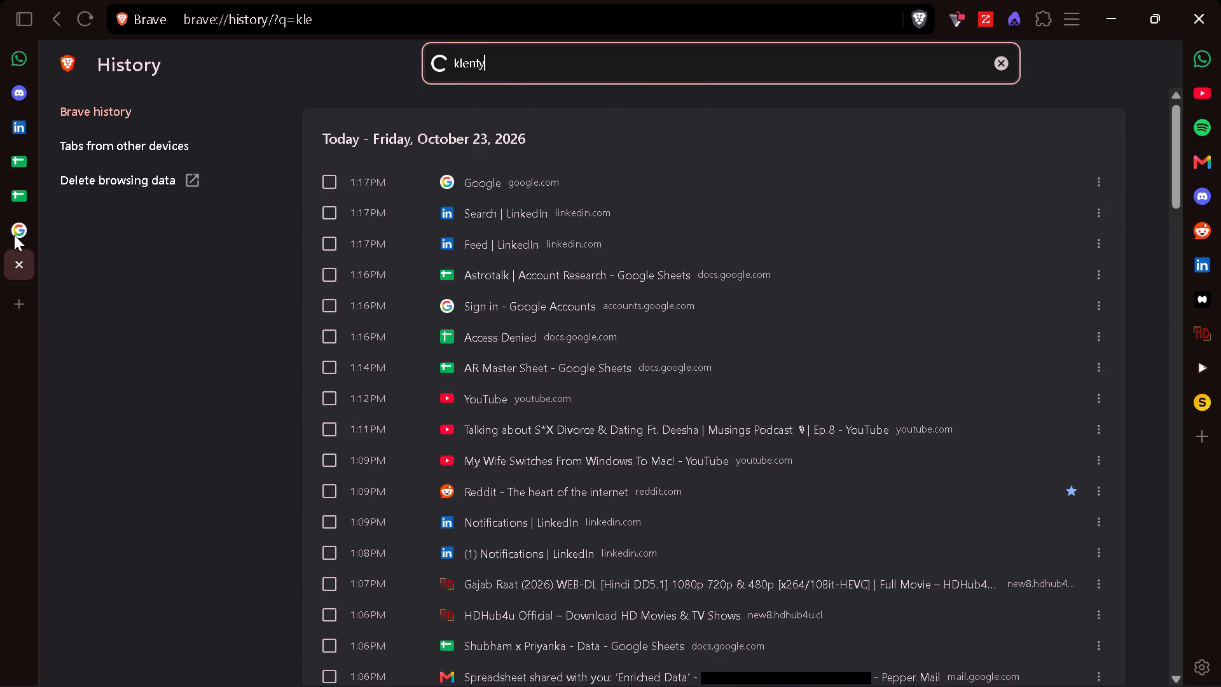
click(481, 176)
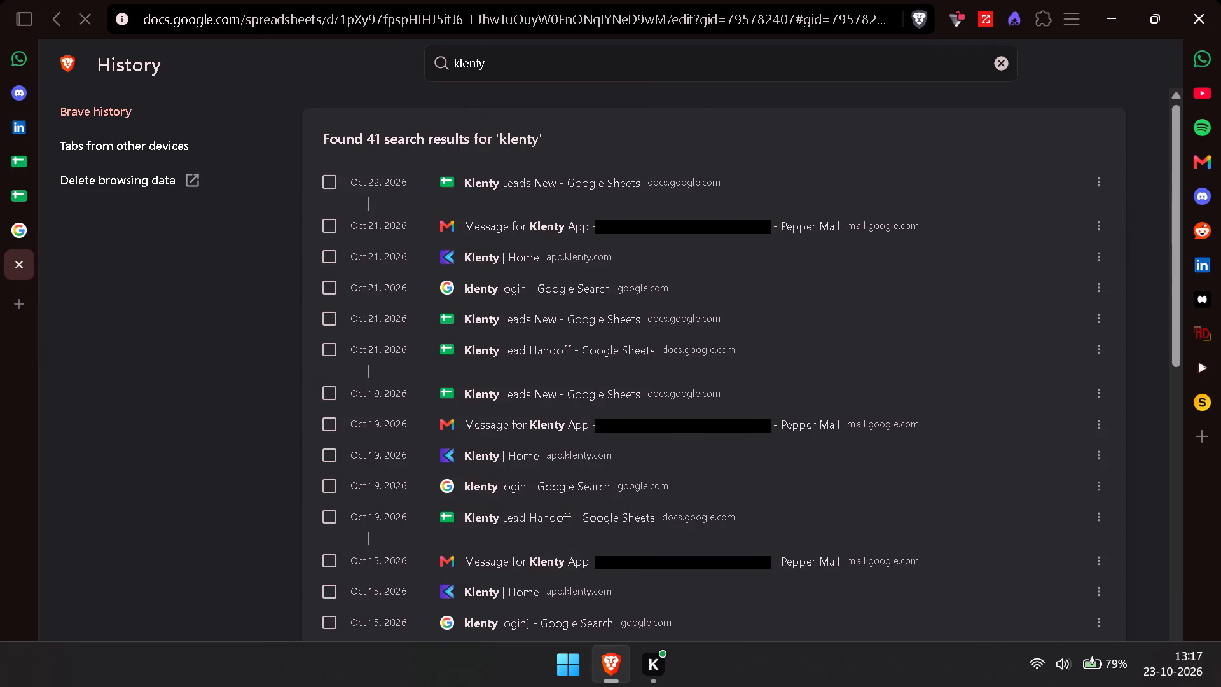
double_click(17, 223)
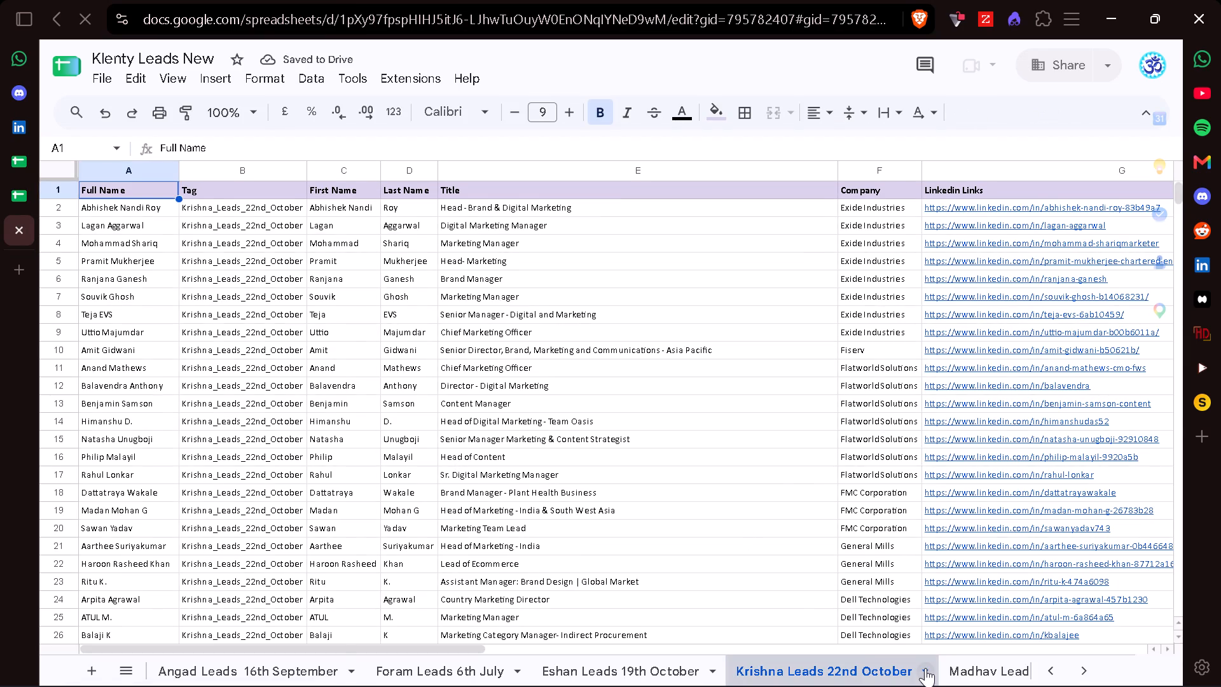
Rename the Krishna Leads 22nd October sheet as Krishna Leads 23nd October.
click(925, 668)
click(750, 464)
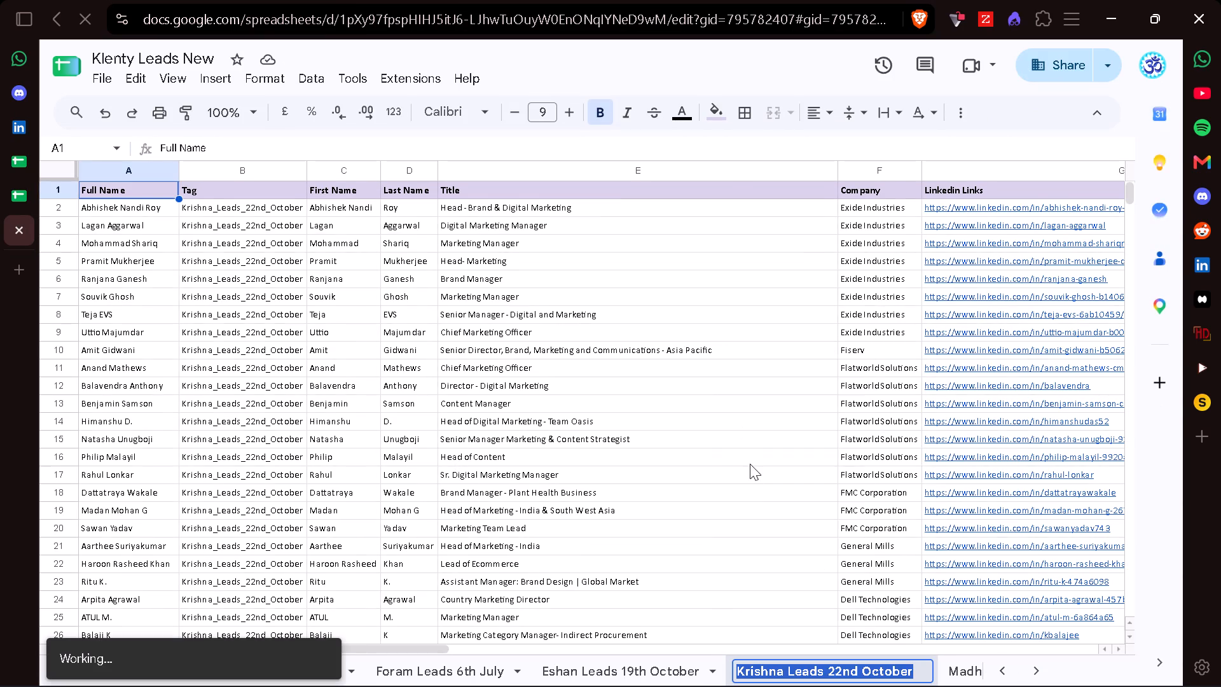
click(841, 668)
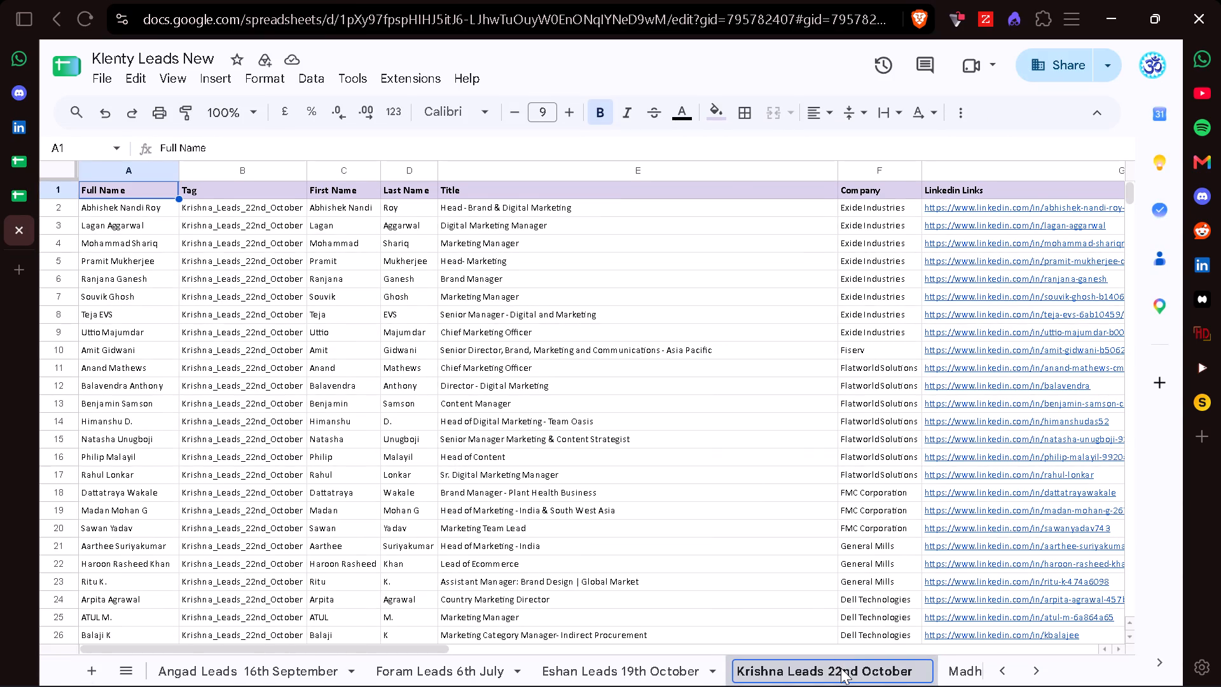
key(BackSpace)
key(3)
key(Return)
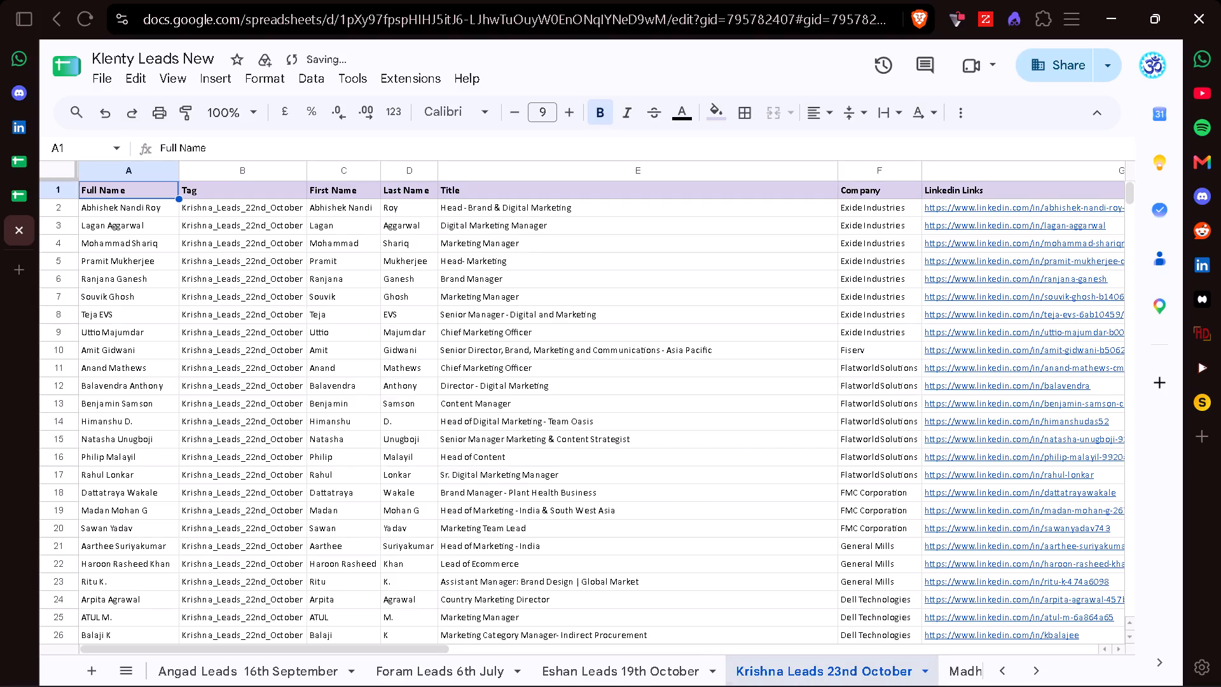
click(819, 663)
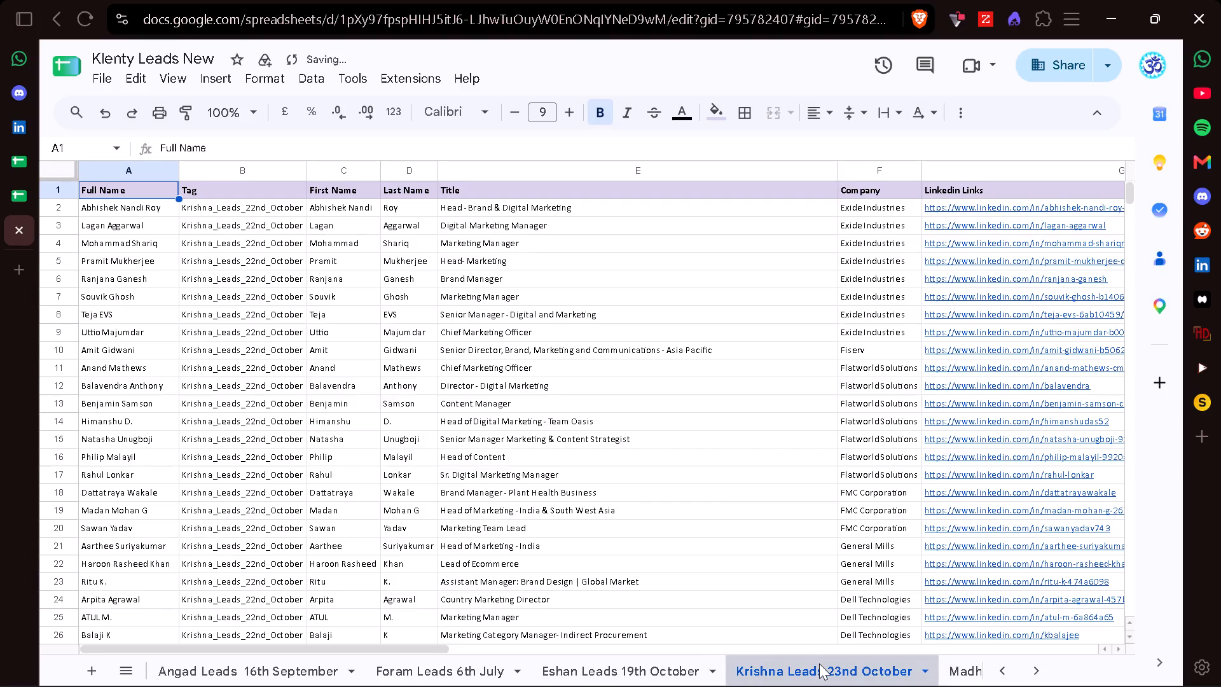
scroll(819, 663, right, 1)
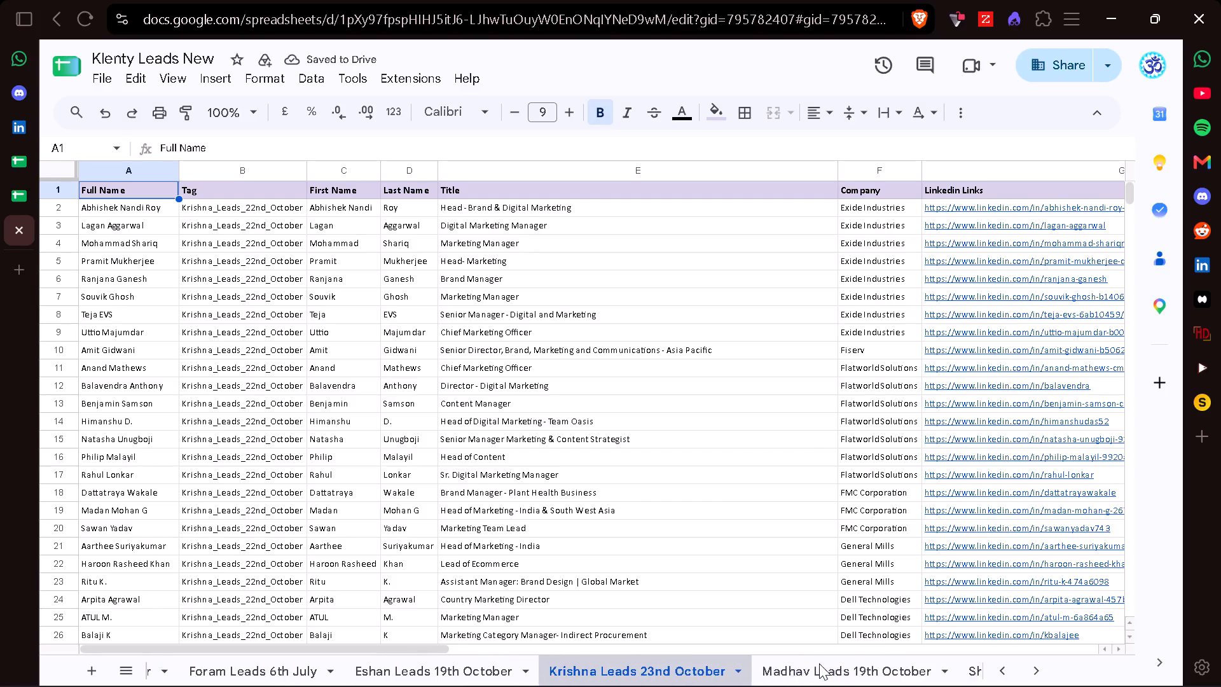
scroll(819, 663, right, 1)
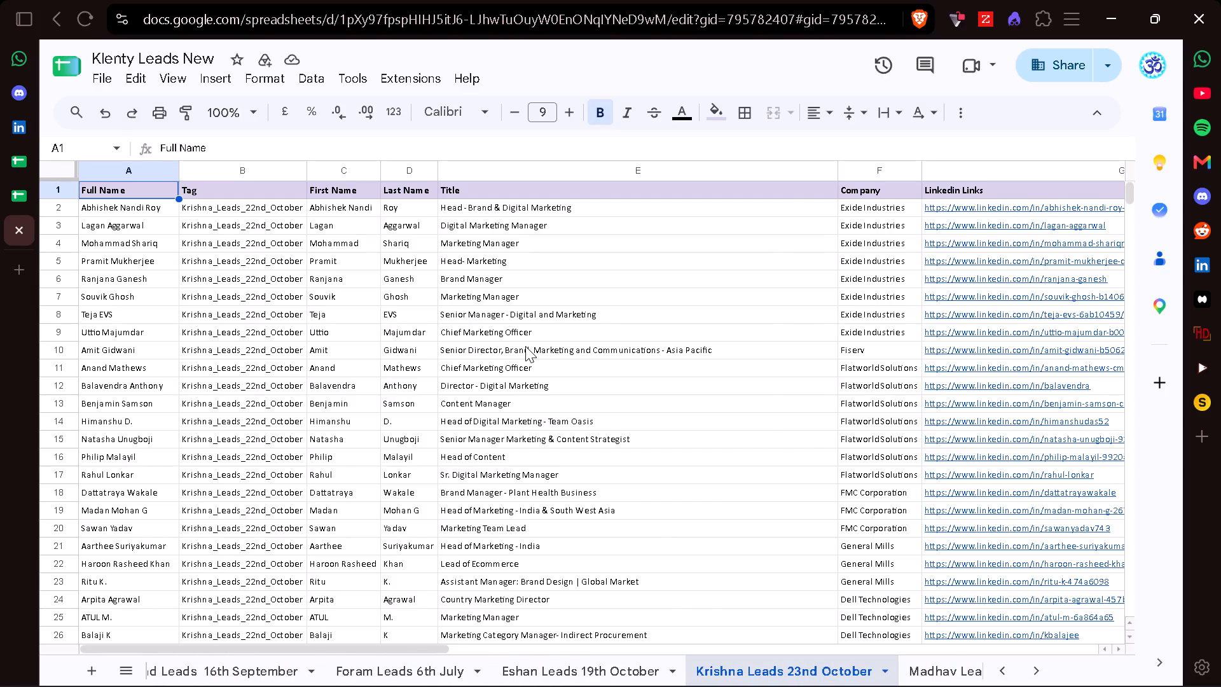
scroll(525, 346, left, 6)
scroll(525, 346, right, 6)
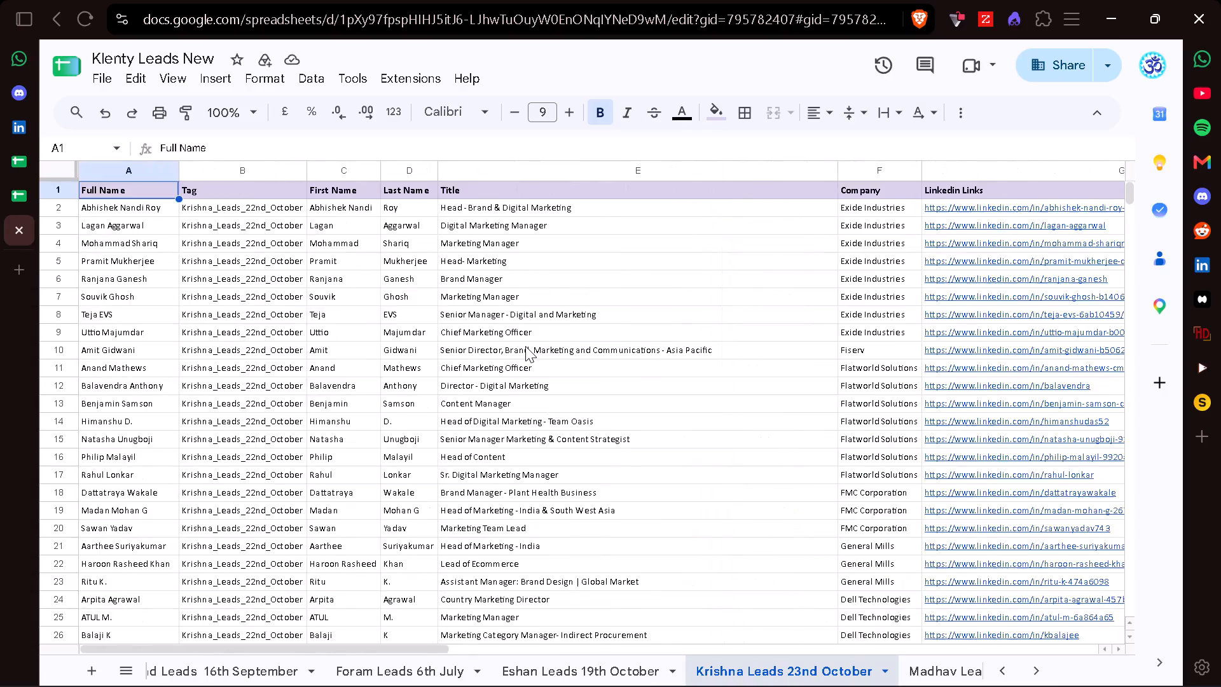
Copy the full names in A4:A14 of the Astrotalk Contact Map into the Krishna Leads 23rd October sheet, starting at A55.
scroll(525, 346, down, 6)
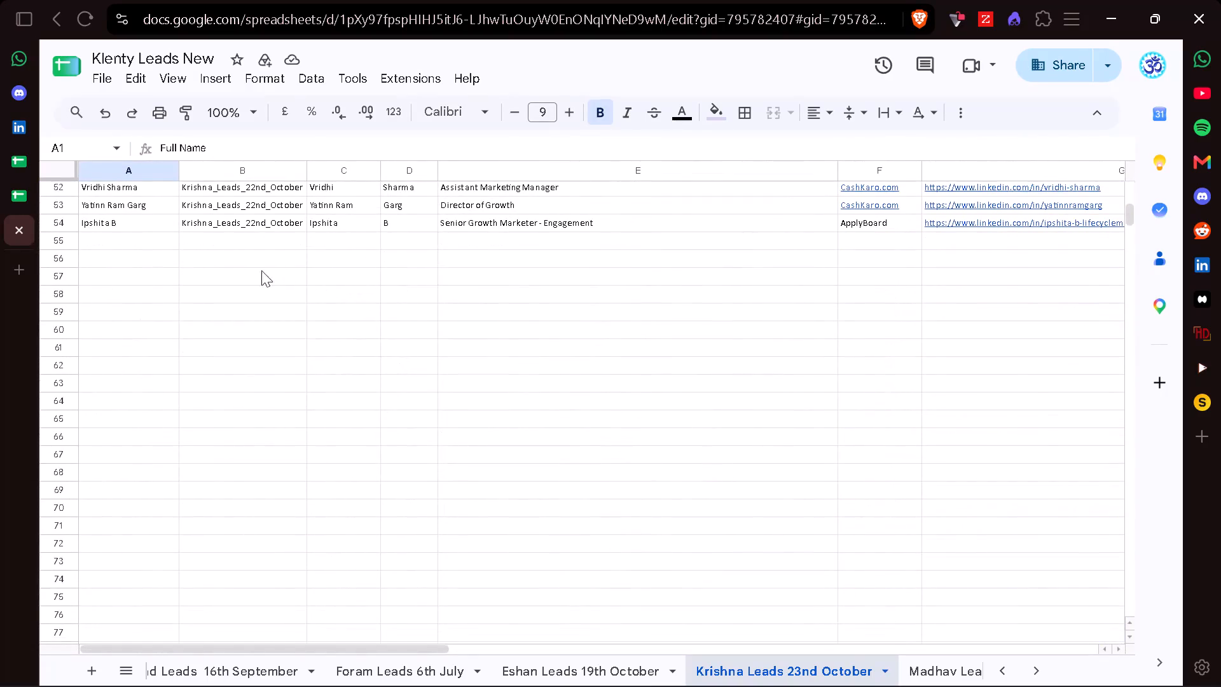
click(153, 240)
scroll(153, 240, right, 2)
click(17, 194)
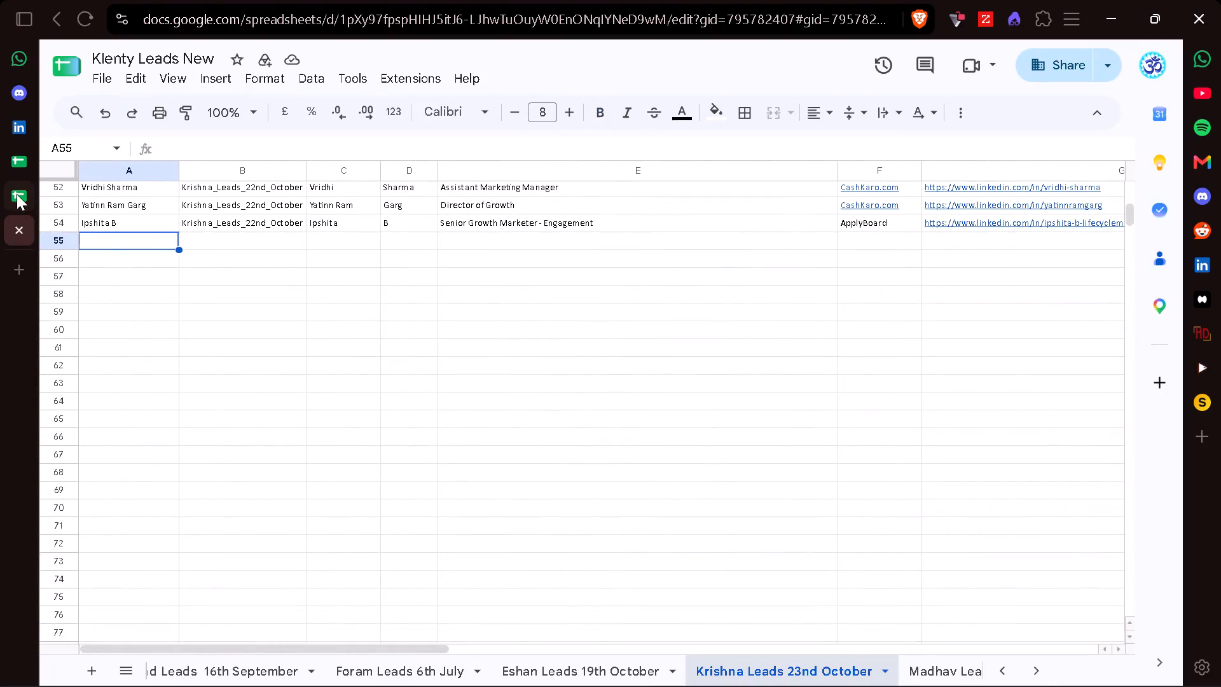
click(163, 285)
key(ctrl+shift+Down)
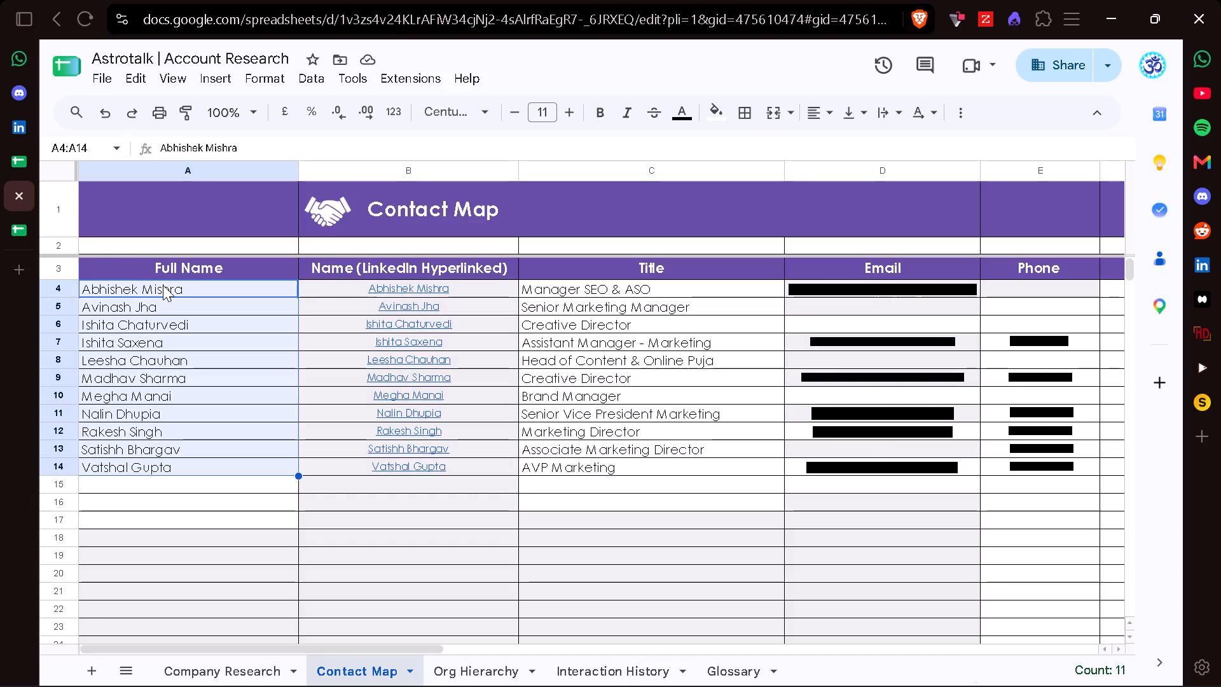
key(ctrl+x)
key(ctrl+c)
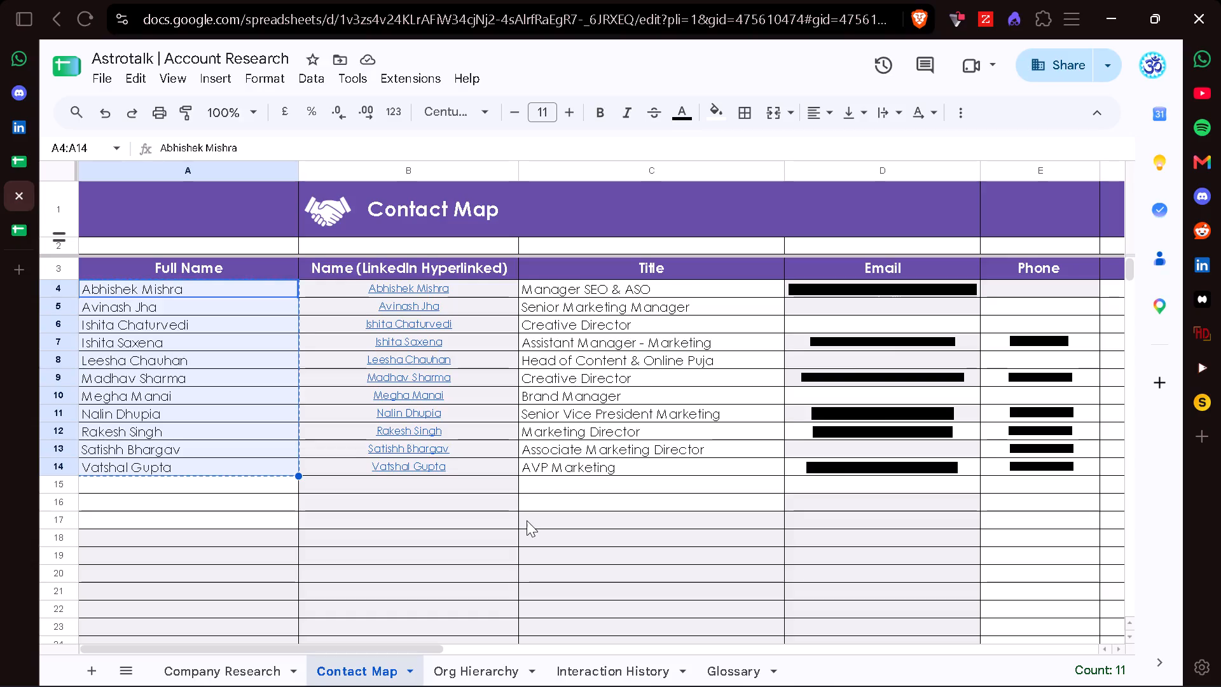
key(ctrl+c)
click(11, 230)
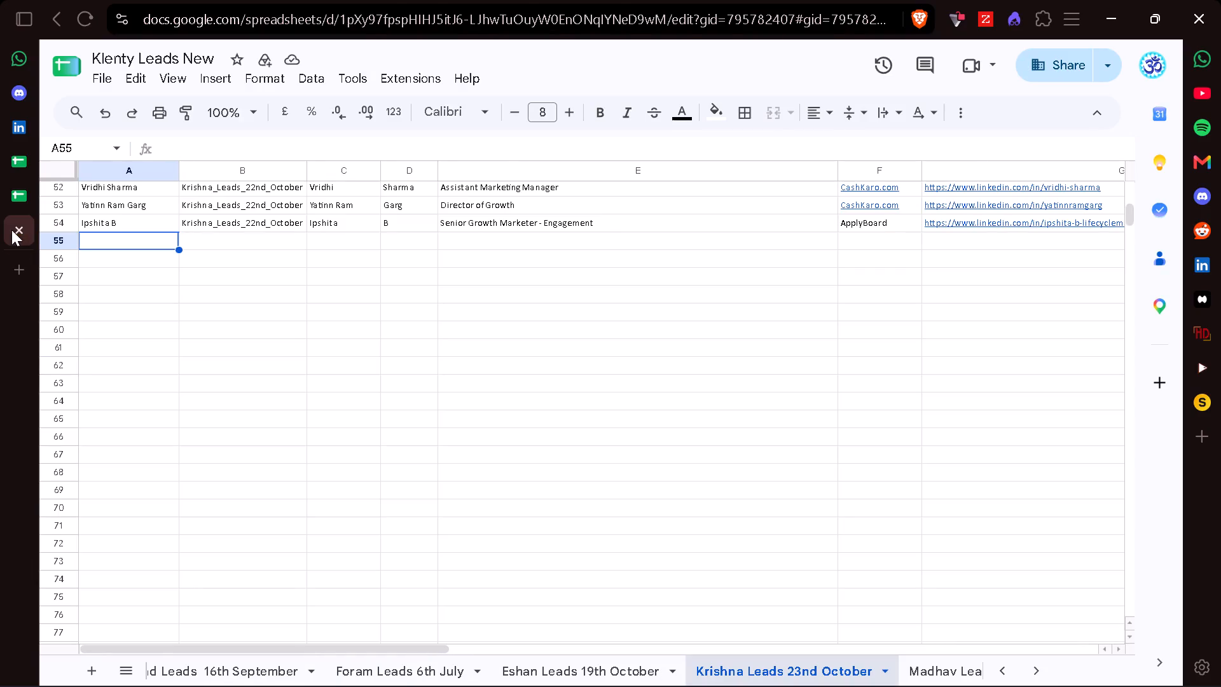
key(ctrl+v)
Copy the job titles in C4:C14 of the Contact Map into the Title column of the leads sheet, starting at E55.
key(Right)
key(Right)
key(Right)
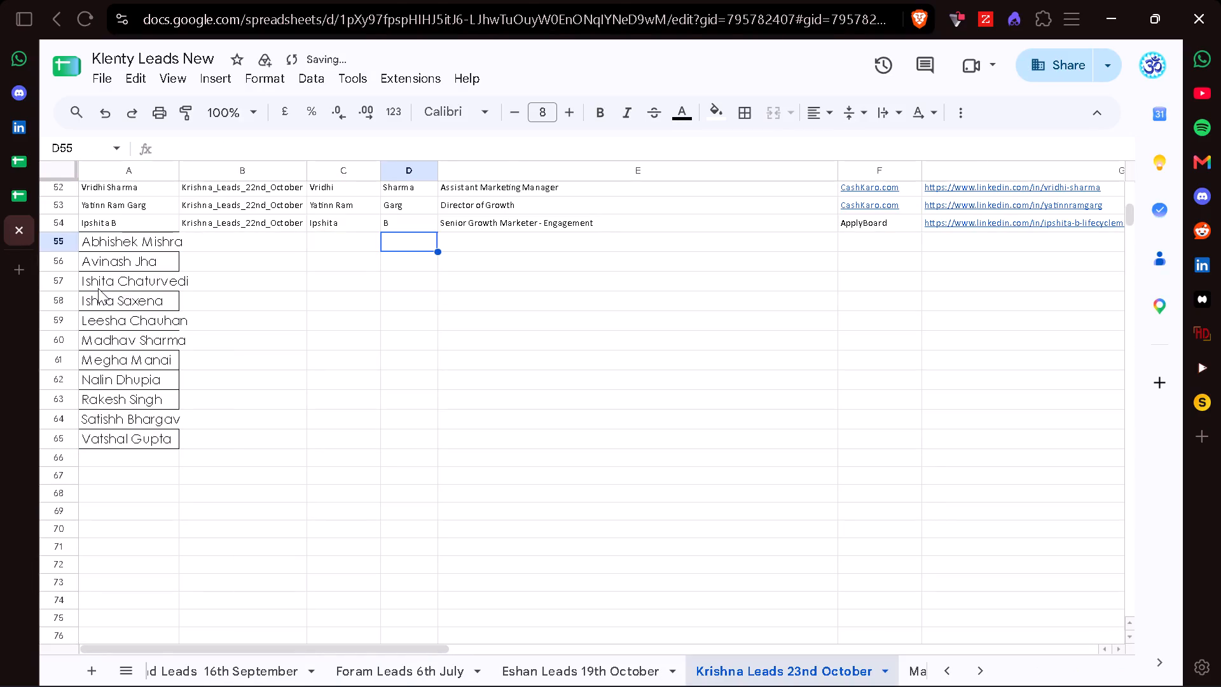
key(Right)
click(19, 191)
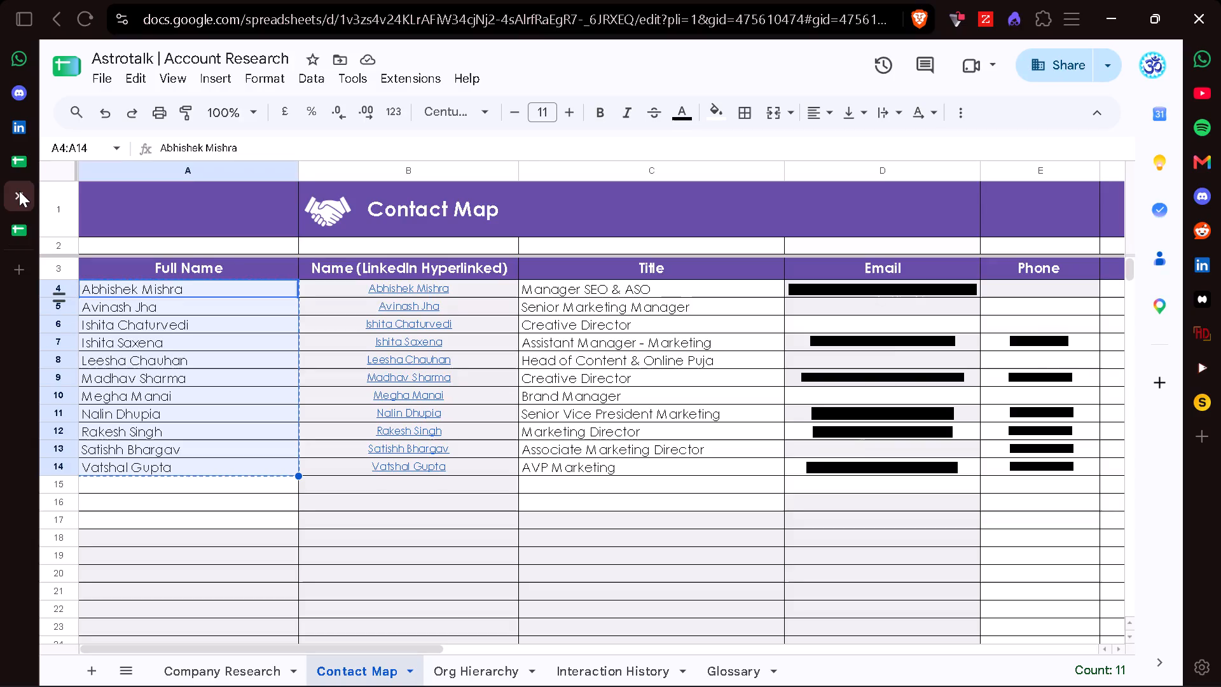
click(569, 298)
key(ctrl+shift+Down)
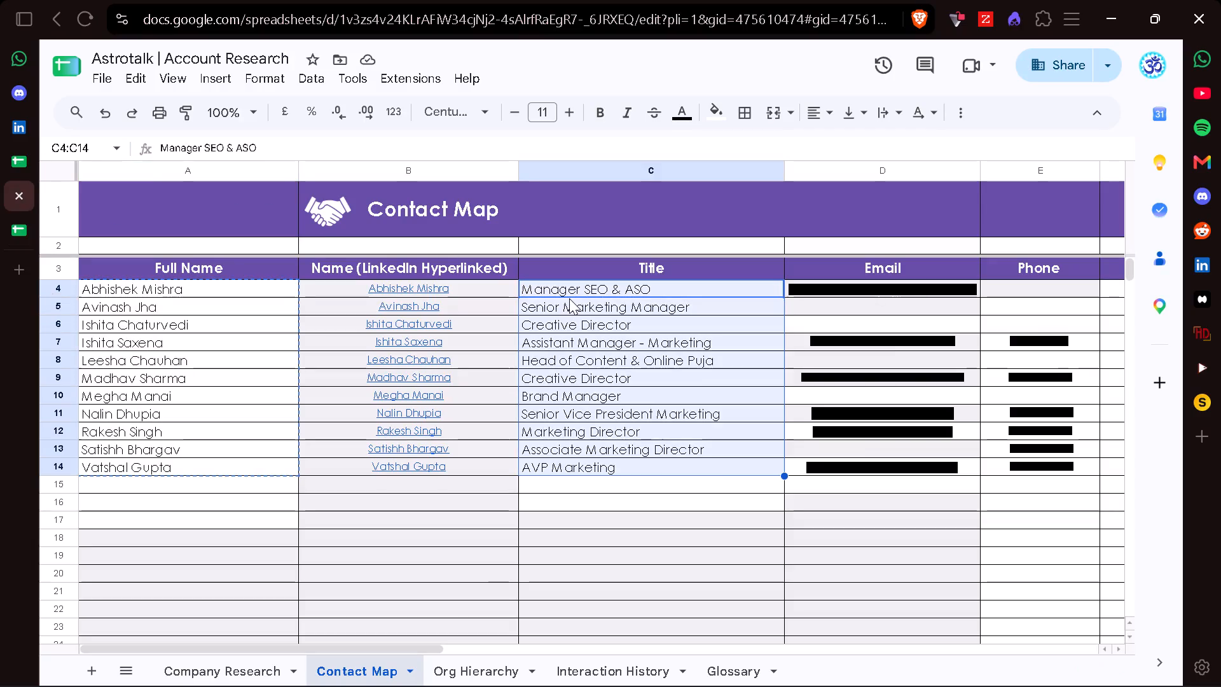
key(ctrl+c)
click(28, 237)
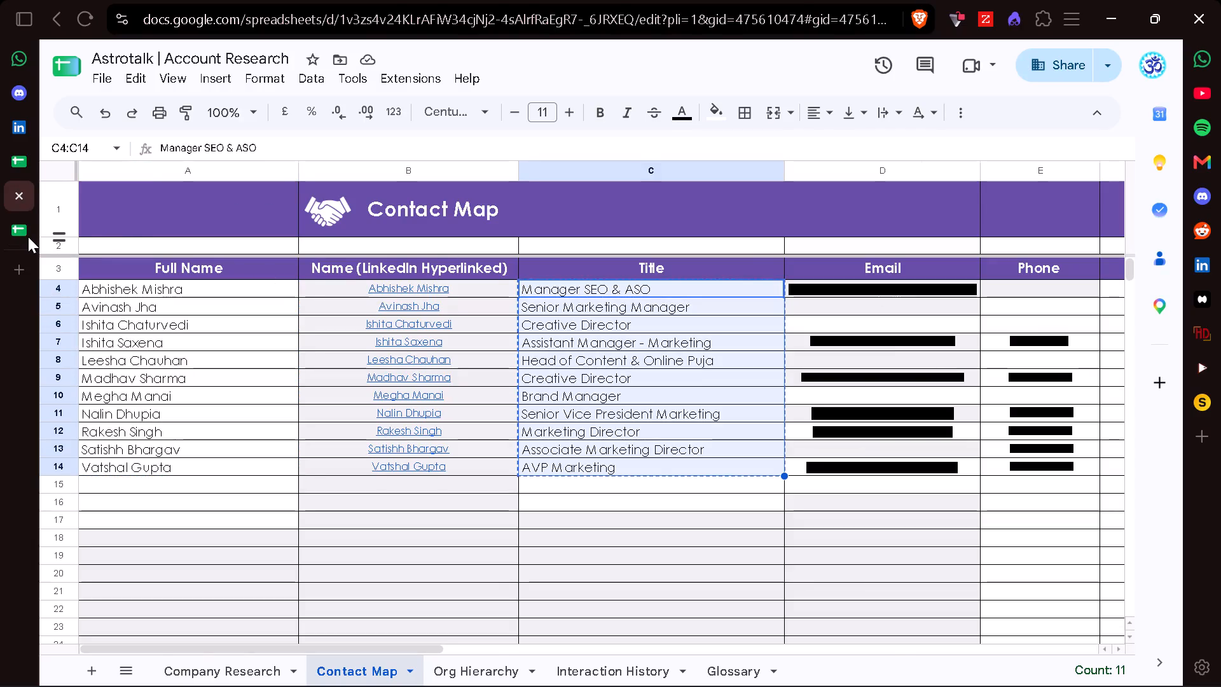
key(ctrl+v)
Enter Astrotalk as the company in F55 and fill it down to F65 for all the added contacts.
key(Right)
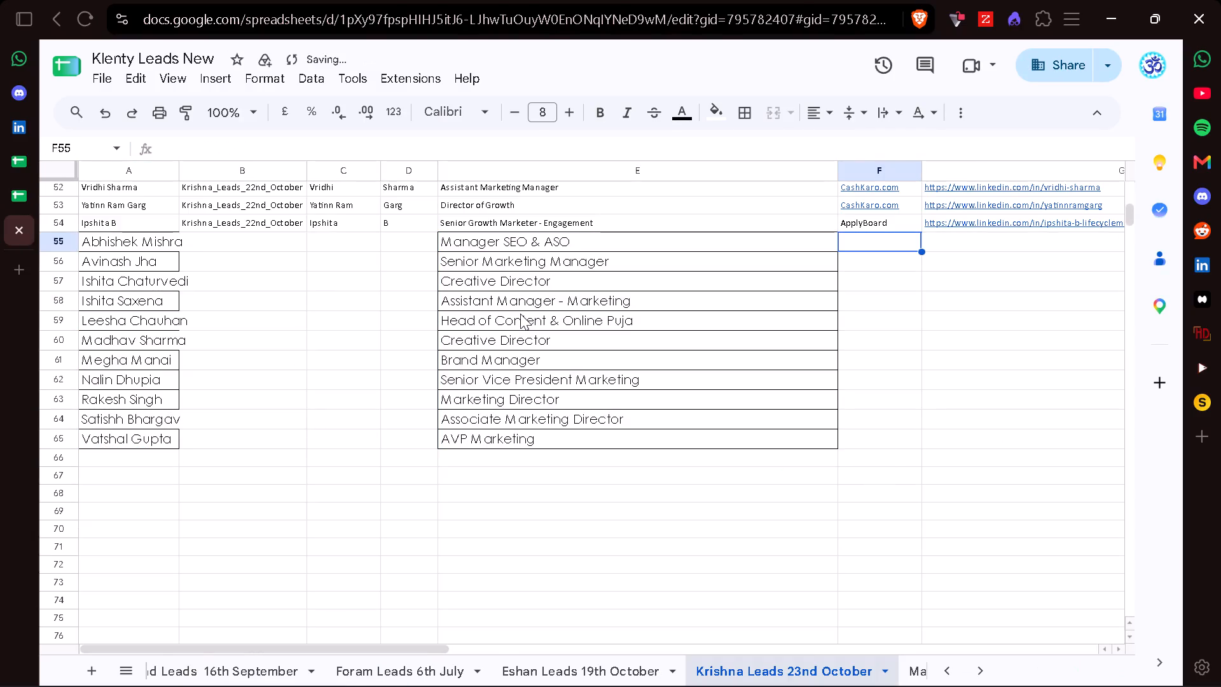
text(Astro)
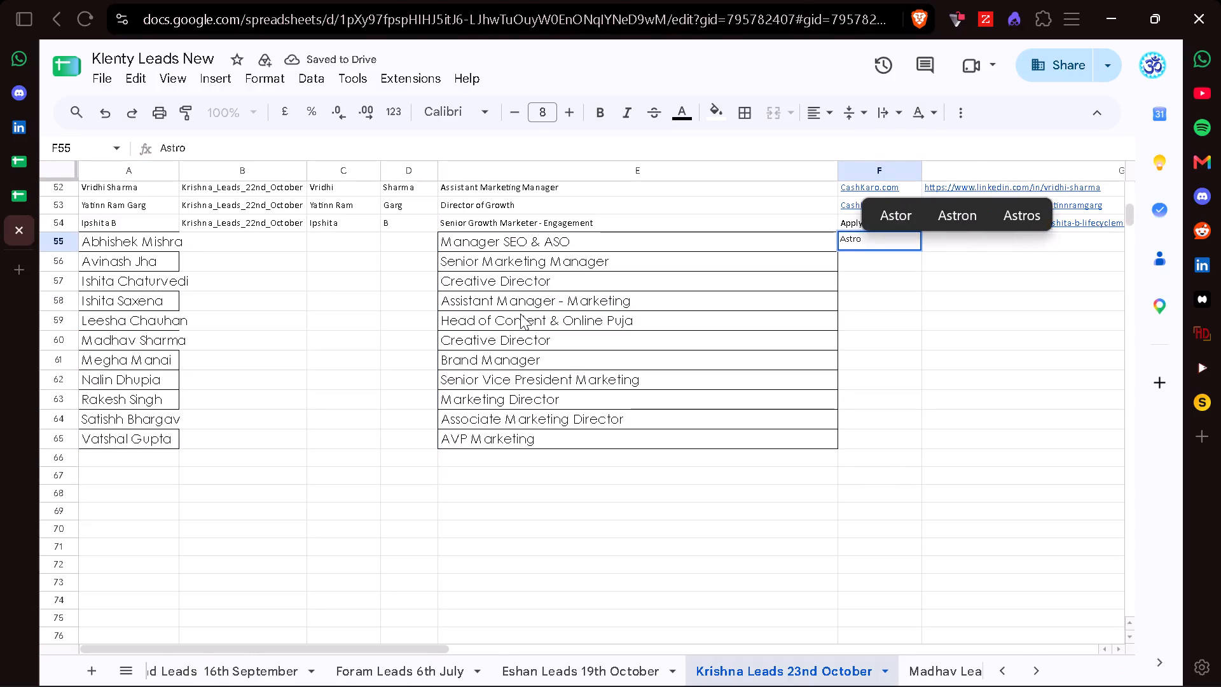
text(Ta)
text(lk)
click(13, 200)
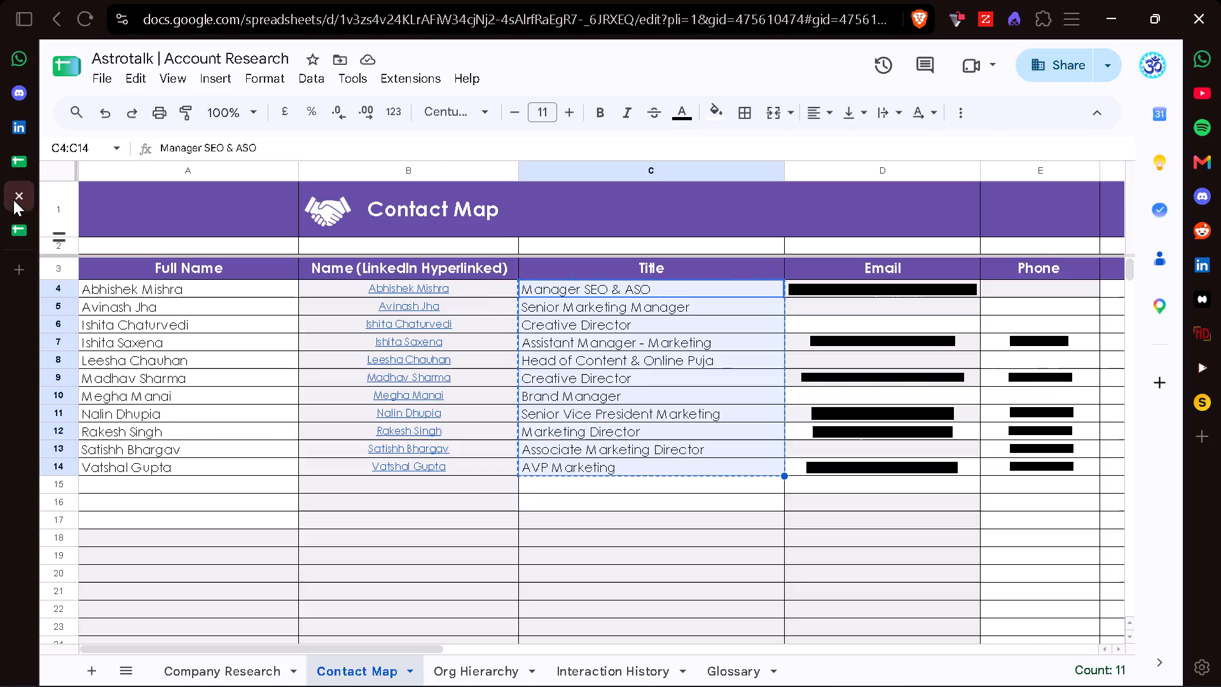
click(13, 216)
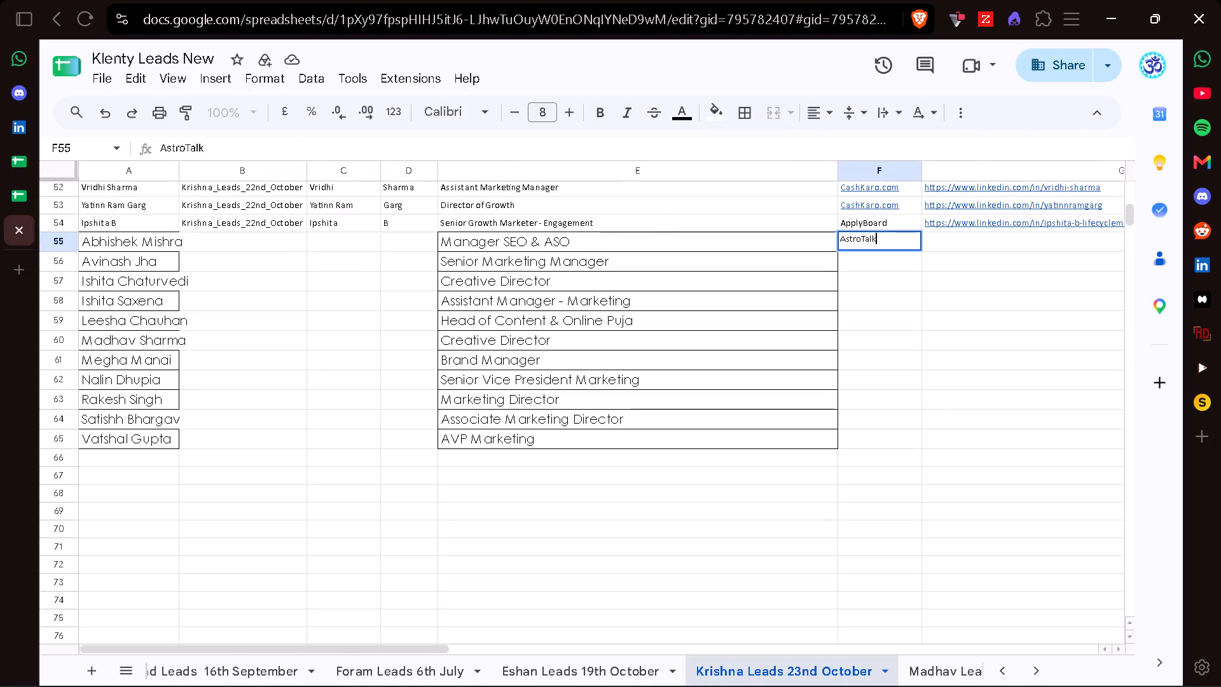
click(191, 141)
key(BackSpace)
key(t)
key(Return)
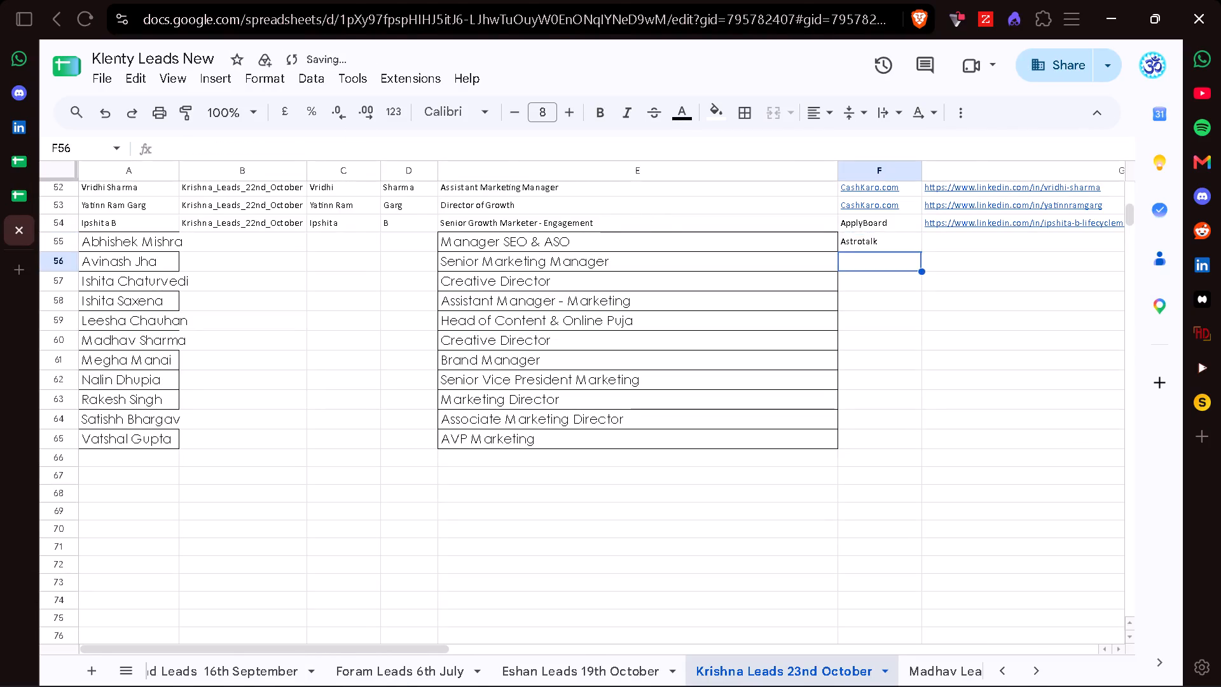
key(Up)
drag(921, 248, 924, 429)
drag(924, 429, 924, 435)
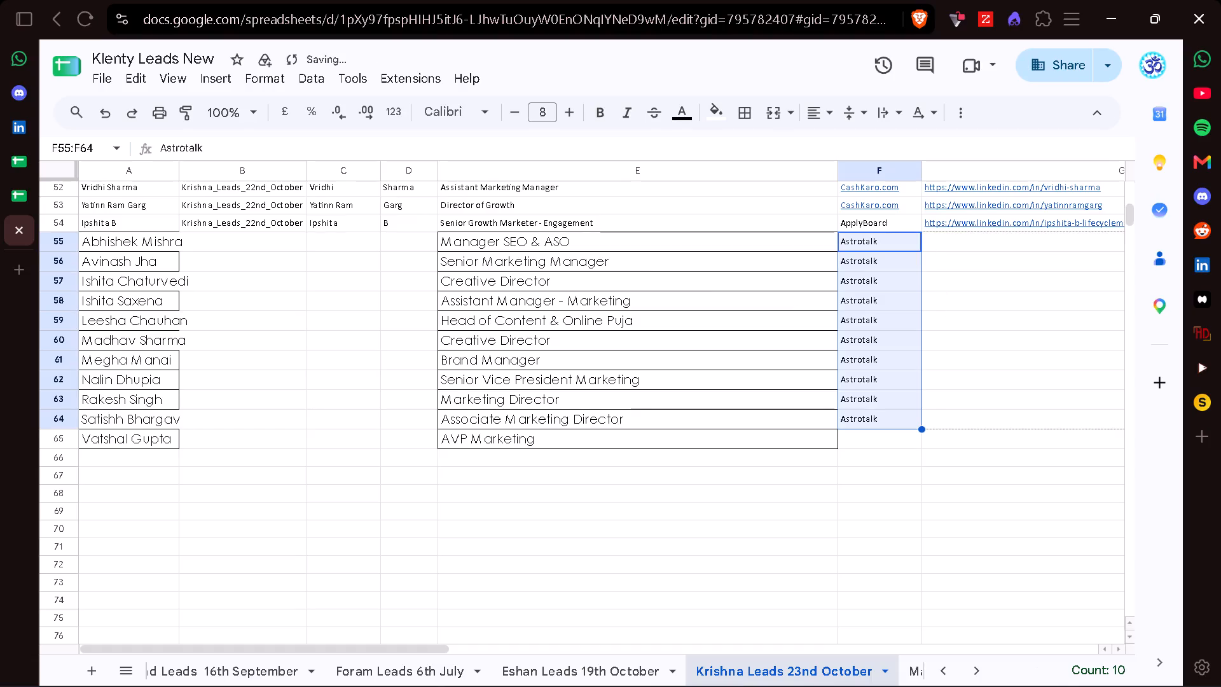
drag(924, 435, 923, 437)
Copy the LinkedIn URLs in H4:H14 of the Contact Map into the Linkedin Links column of the leads sheet, starting at G55.
scroll(923, 437, left, 4)
click(466, 248)
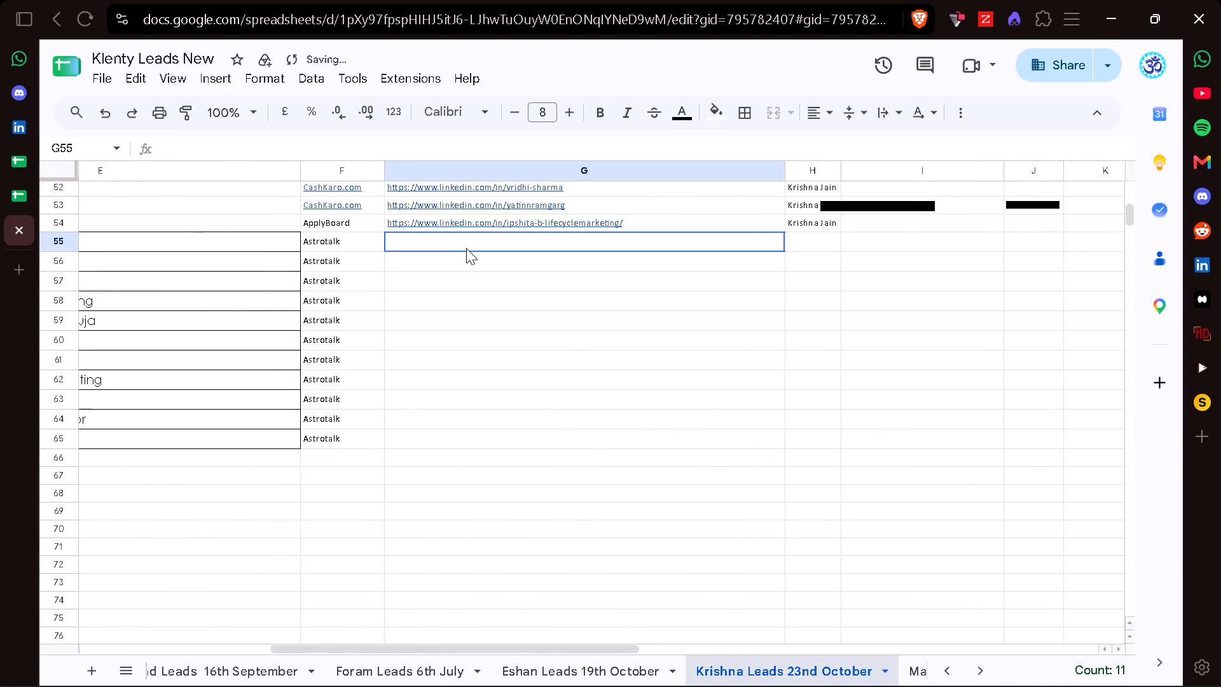
scroll(466, 248, left, 1)
click(20, 186)
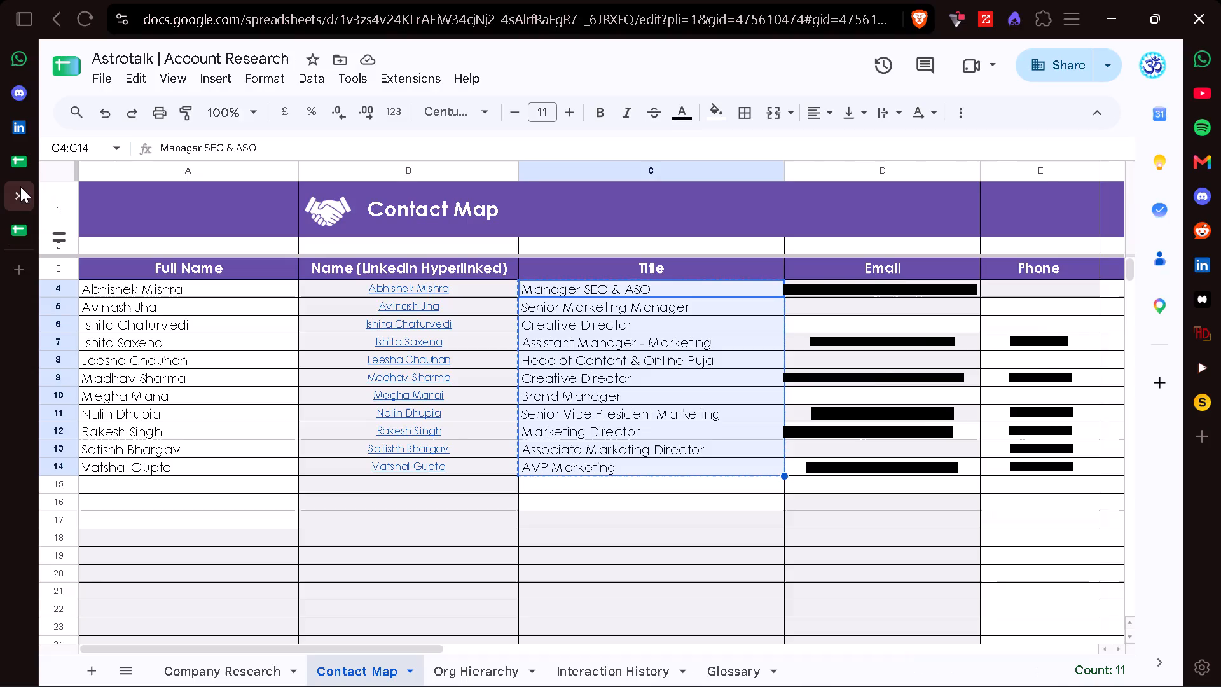
scroll(742, 344, left, 2)
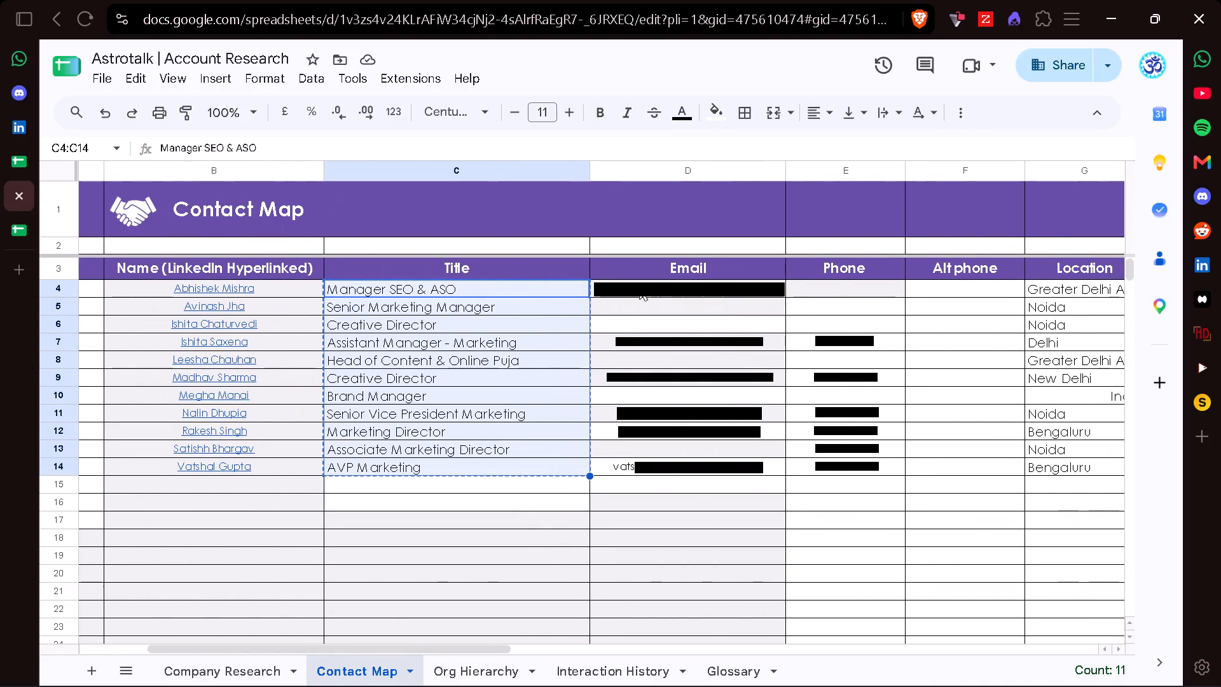
scroll(461, 337, left, 5)
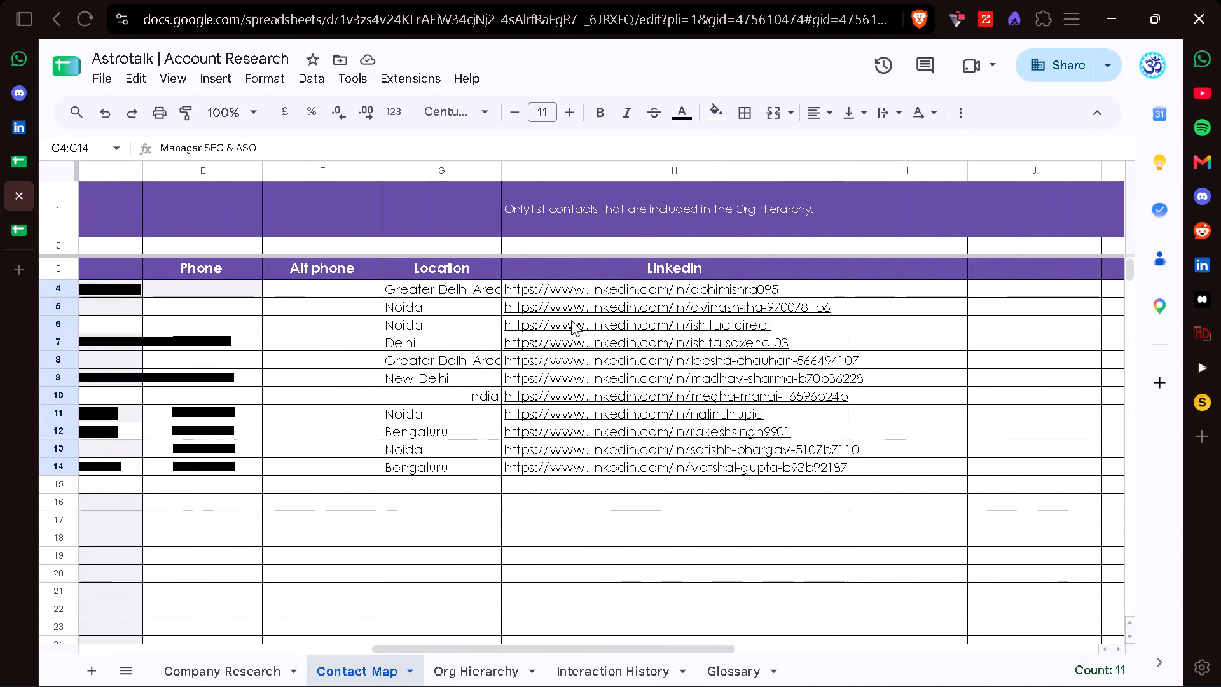
click(813, 296)
key(ctrl+shift+Down)
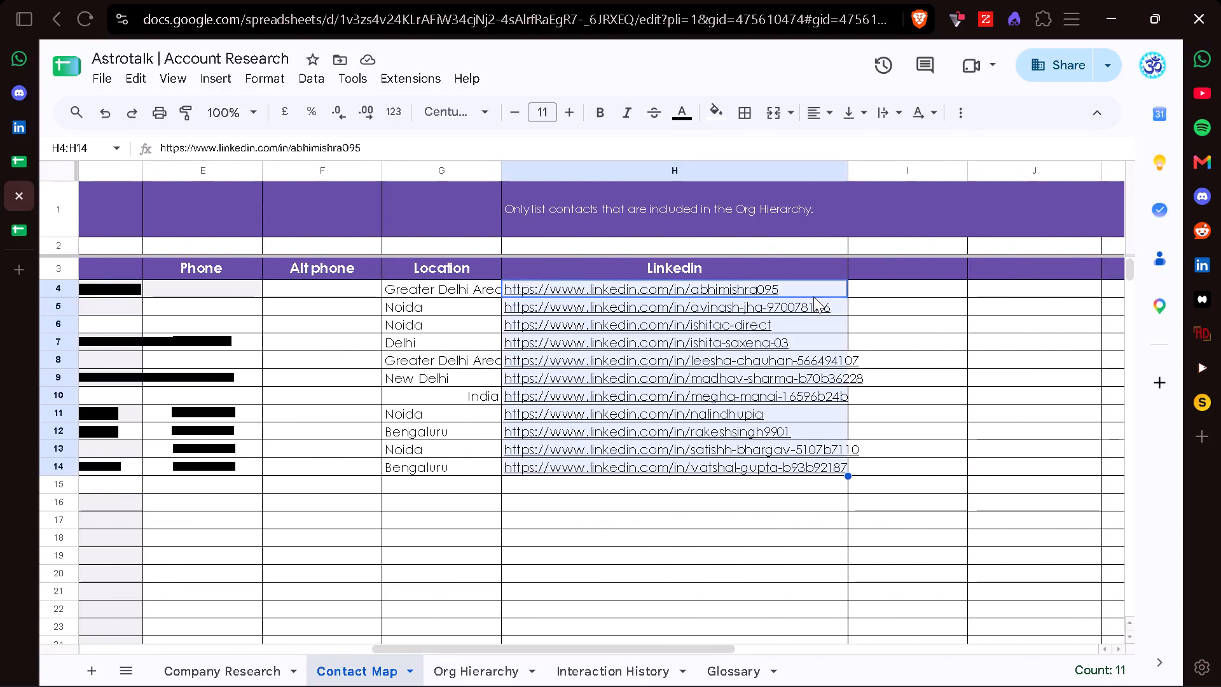
key(ctrl+c)
click(20, 221)
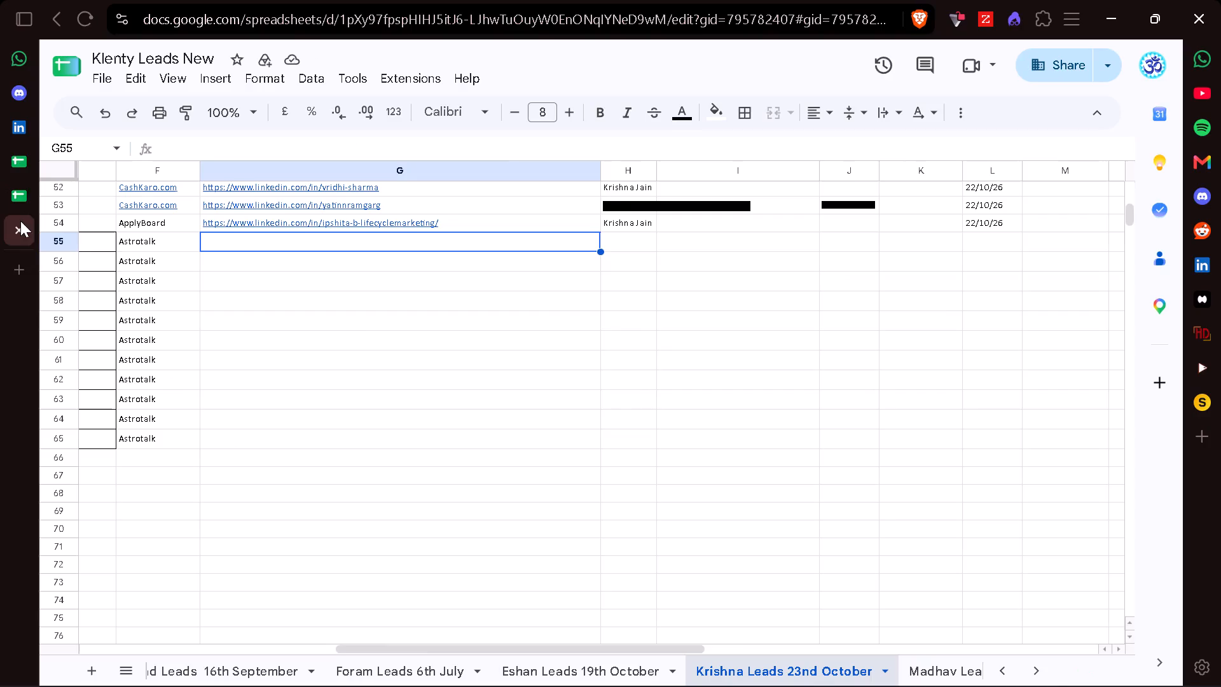
key(ctrl+v)
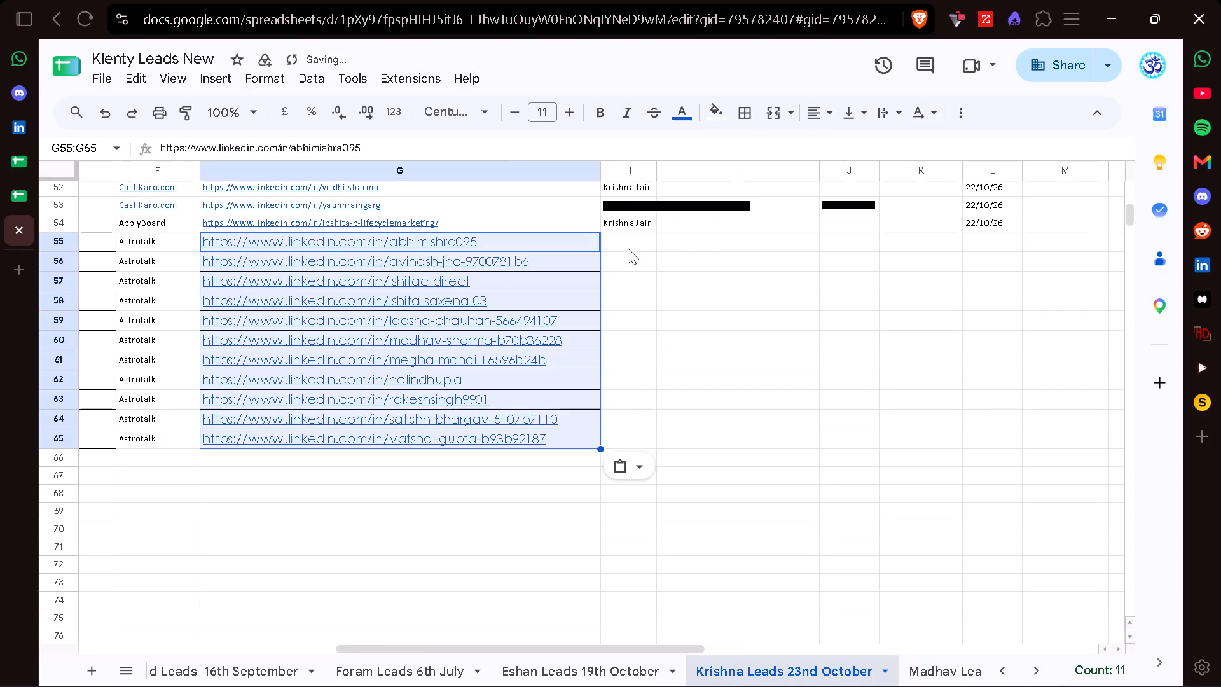
Copy the Contact Map's emails and phones in D4:E14, close the Astrotalk Account Research tab and paste them into the leads sheet at I55.
click(693, 238)
click(22, 204)
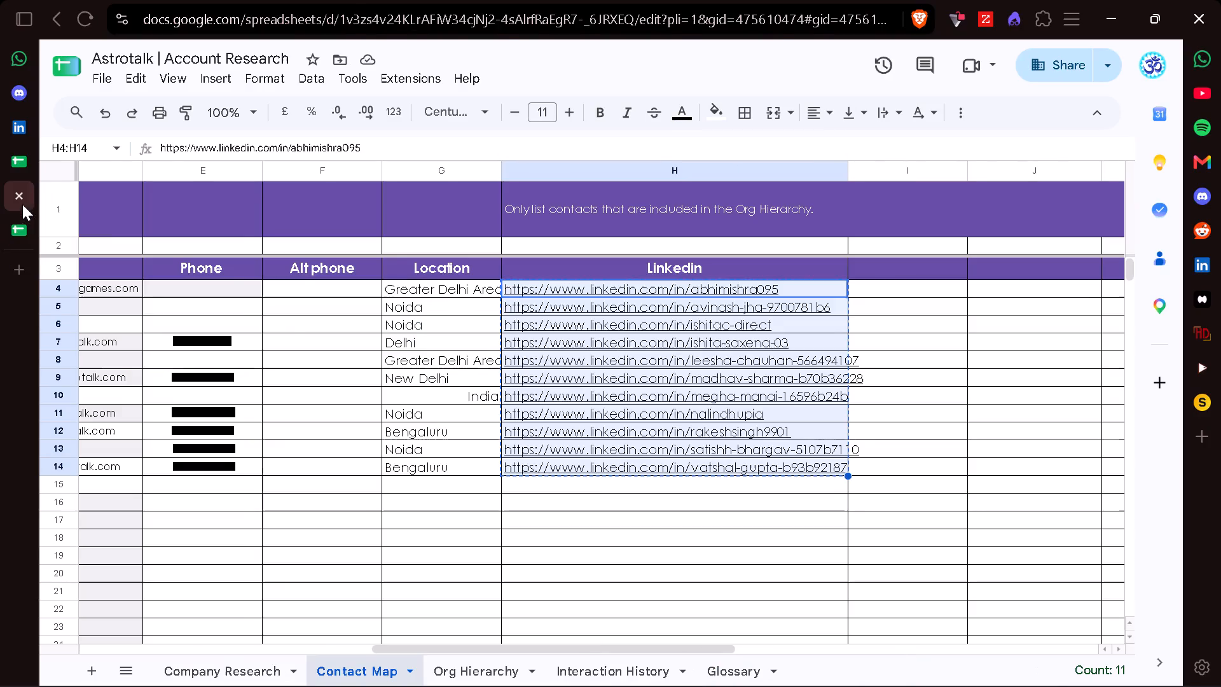
scroll(277, 322, right, 2)
click(363, 287)
key(shift+Right)
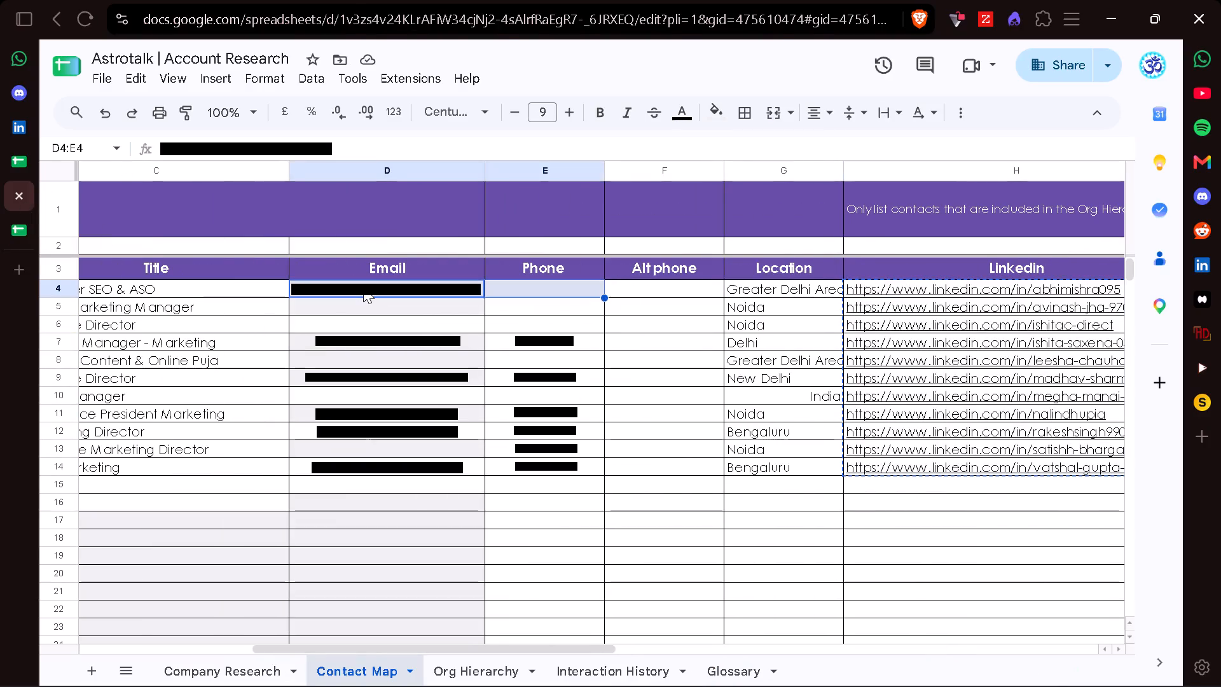
key(ctrl+shift+Down)
key(ctrl+shift+Down)
key(ctrl+shift+Down)
key(ctrl+shift+Down)
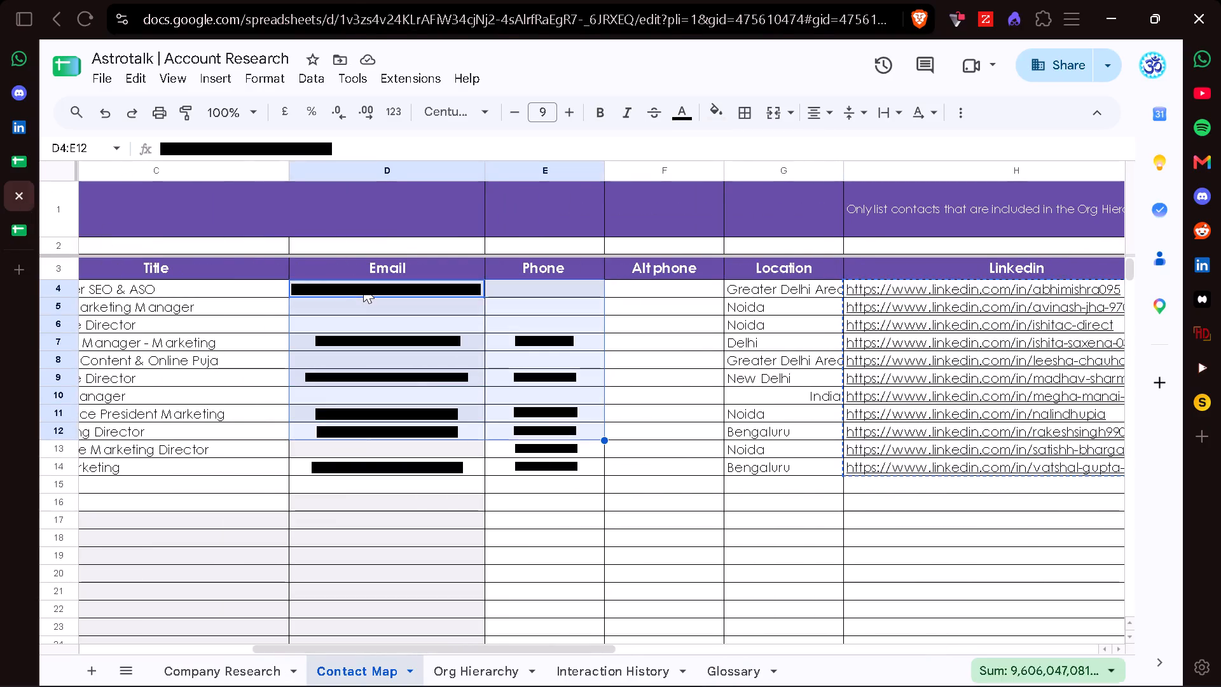
key(ctrl+shift+Down)
key(ctrl+c)
scroll(437, 484, right, 7)
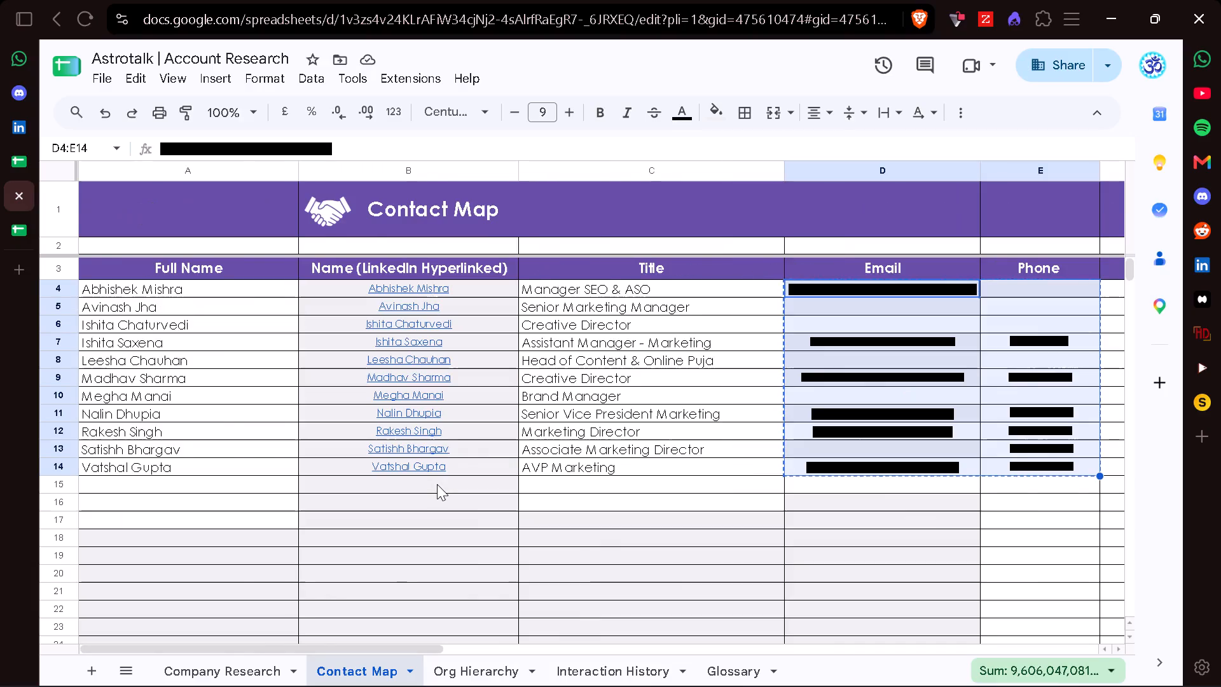
scroll(437, 484, left, 7)
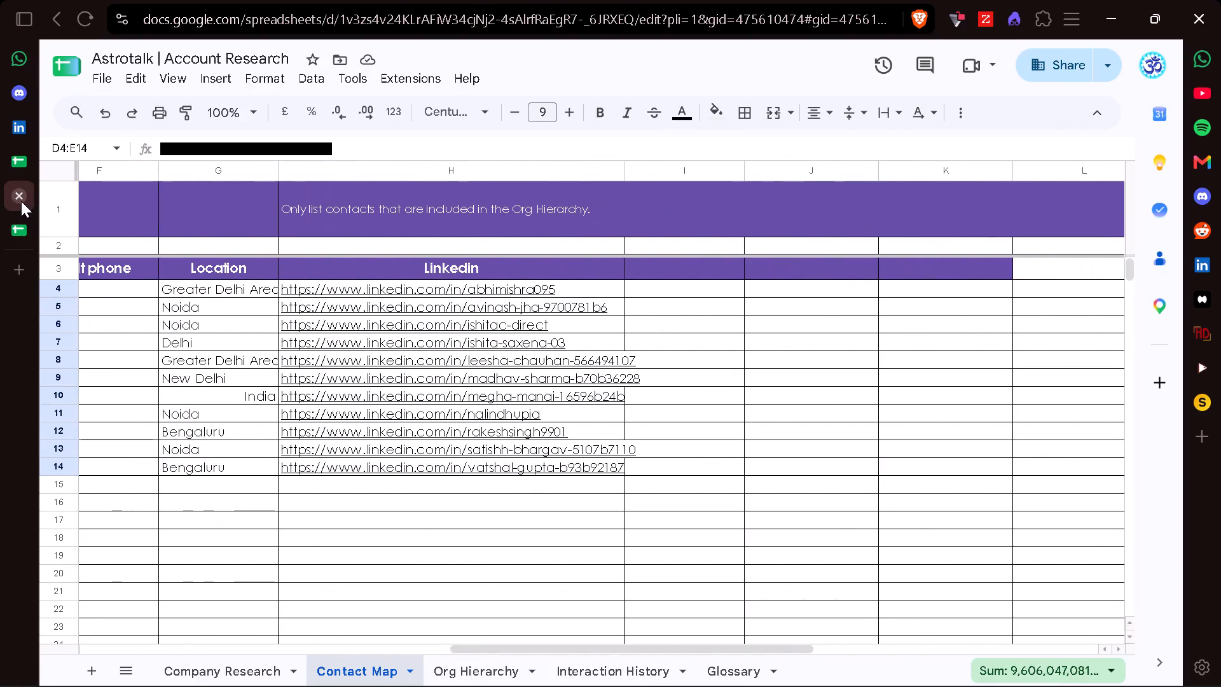
click(21, 201)
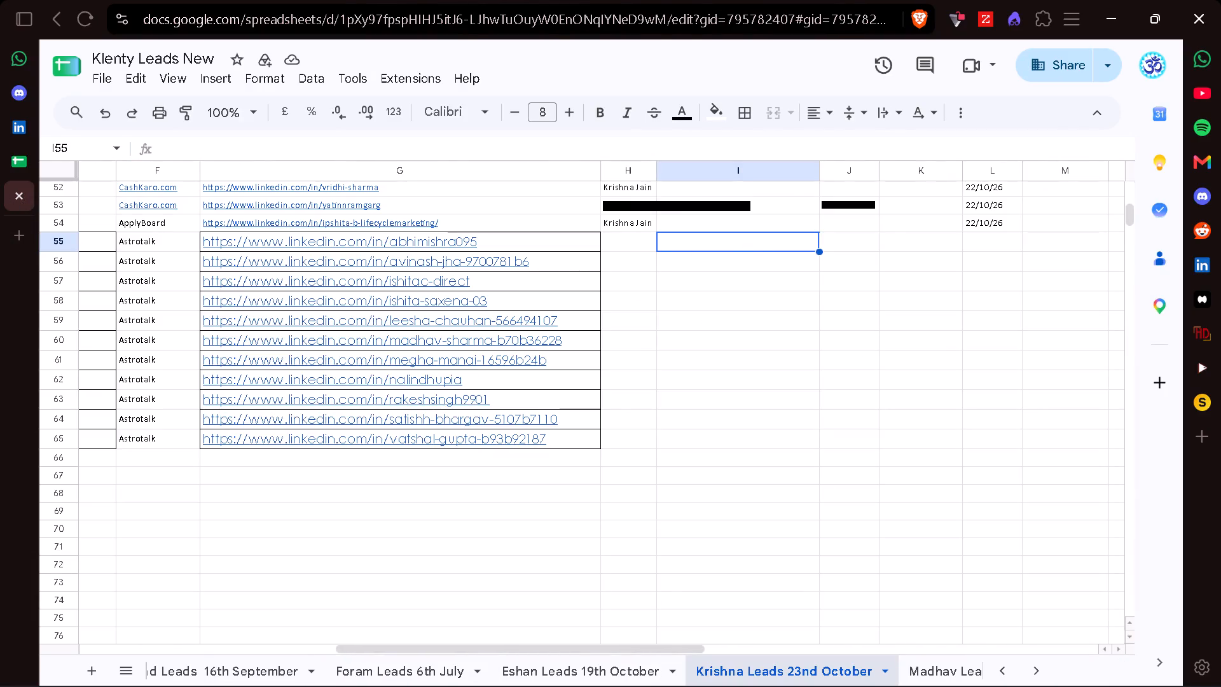
key(ctrl+v)
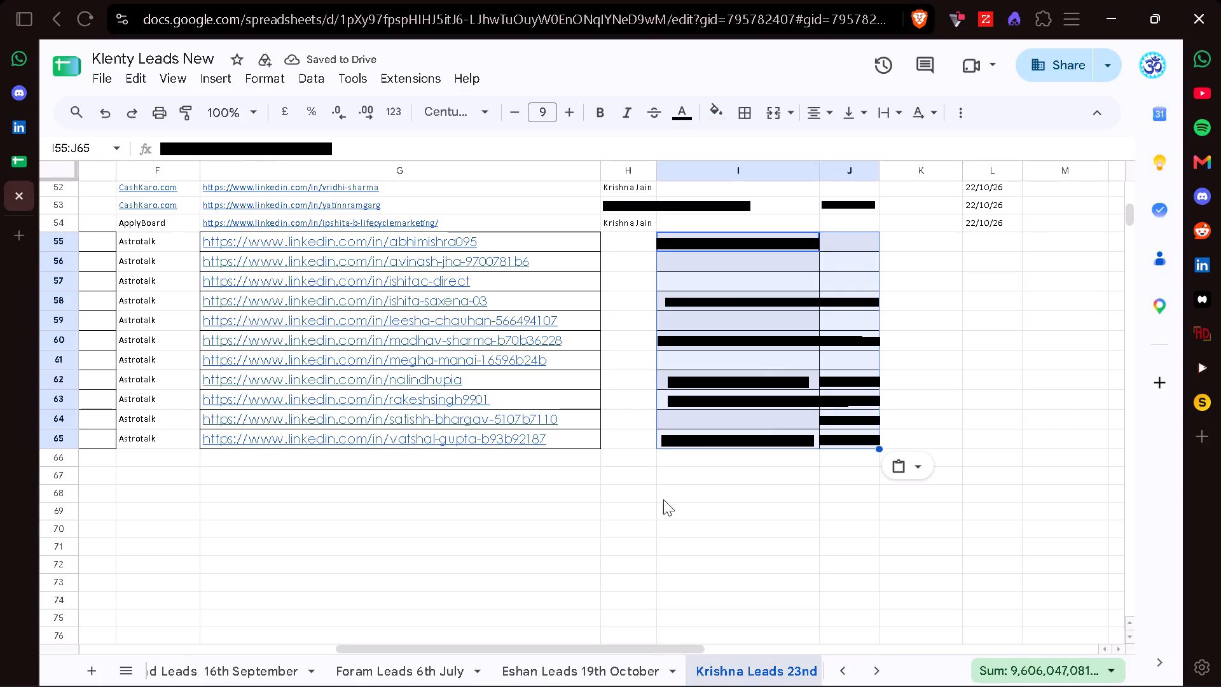
Select A66 in the leads sheet, the first empty row below the Astrotalk contacts.
scroll(663, 499, right, 9)
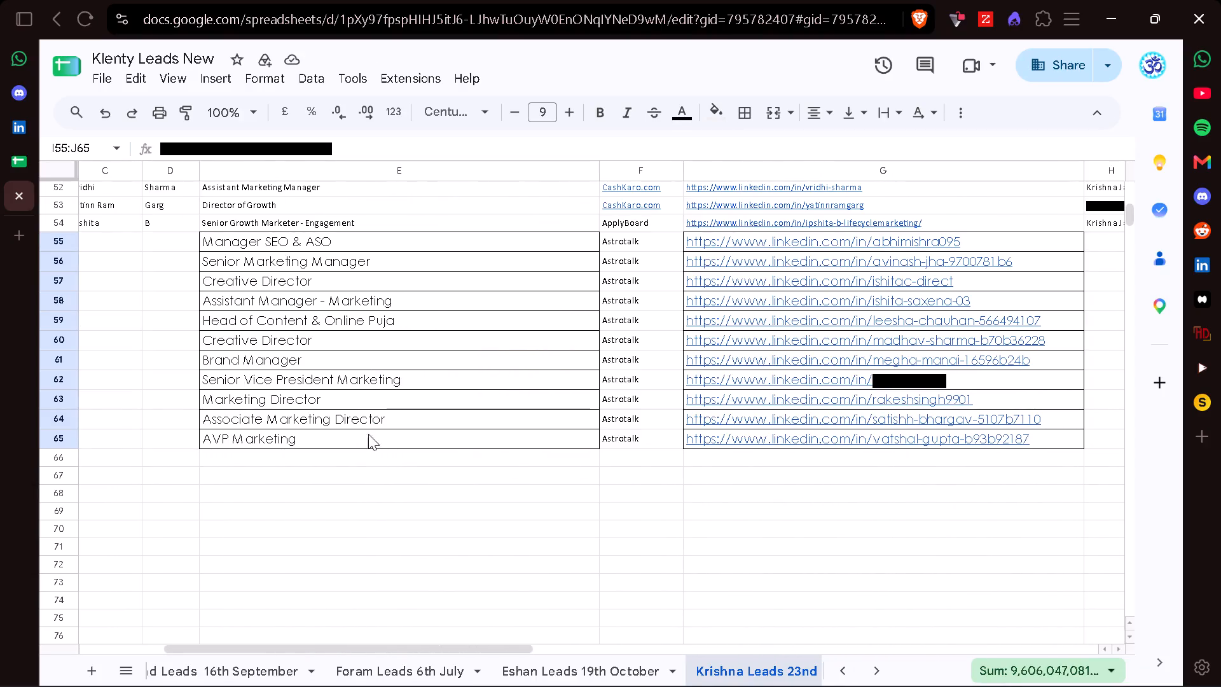
click(126, 459)
scroll(126, 459, down, 2)
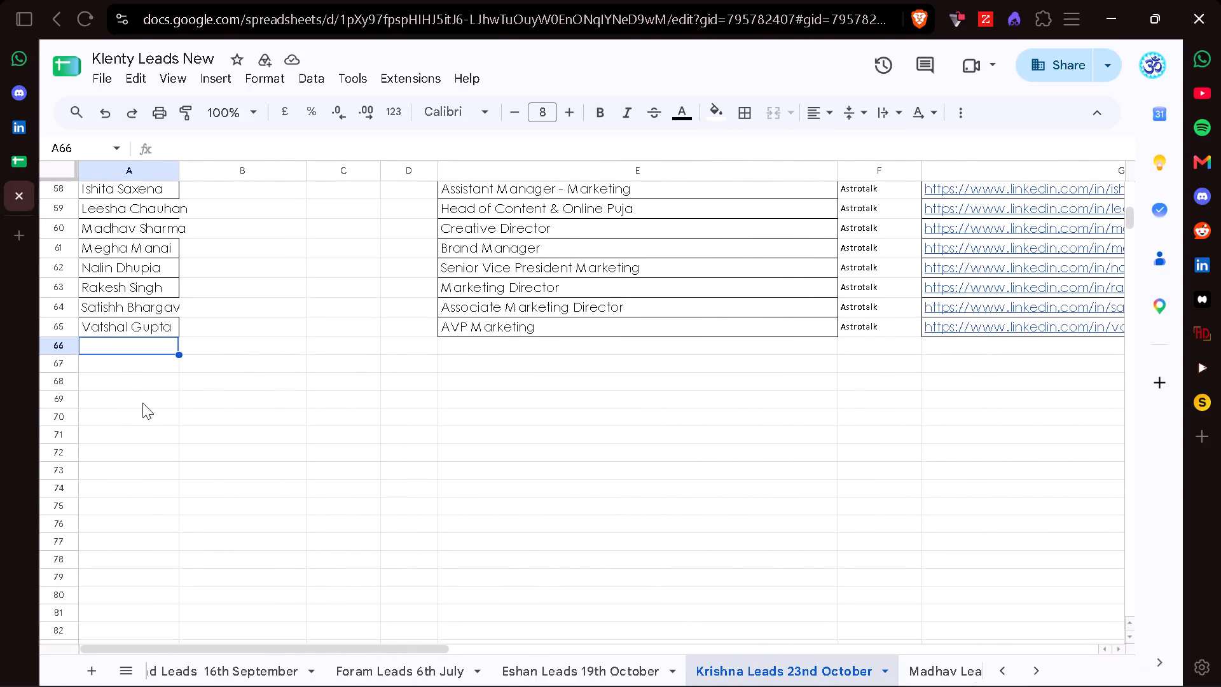
Switch to the AR Master Sheet and enter Done in the Comments column for Astrotalk, cell H56.
click(18, 164)
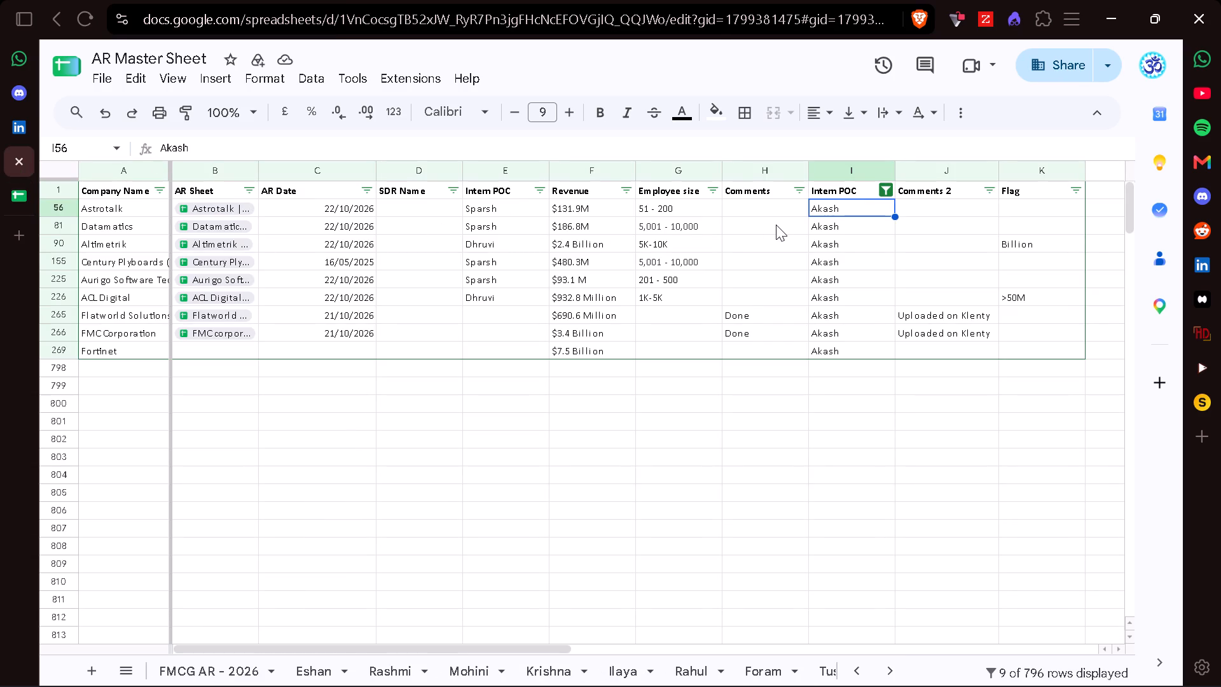
click(752, 213)
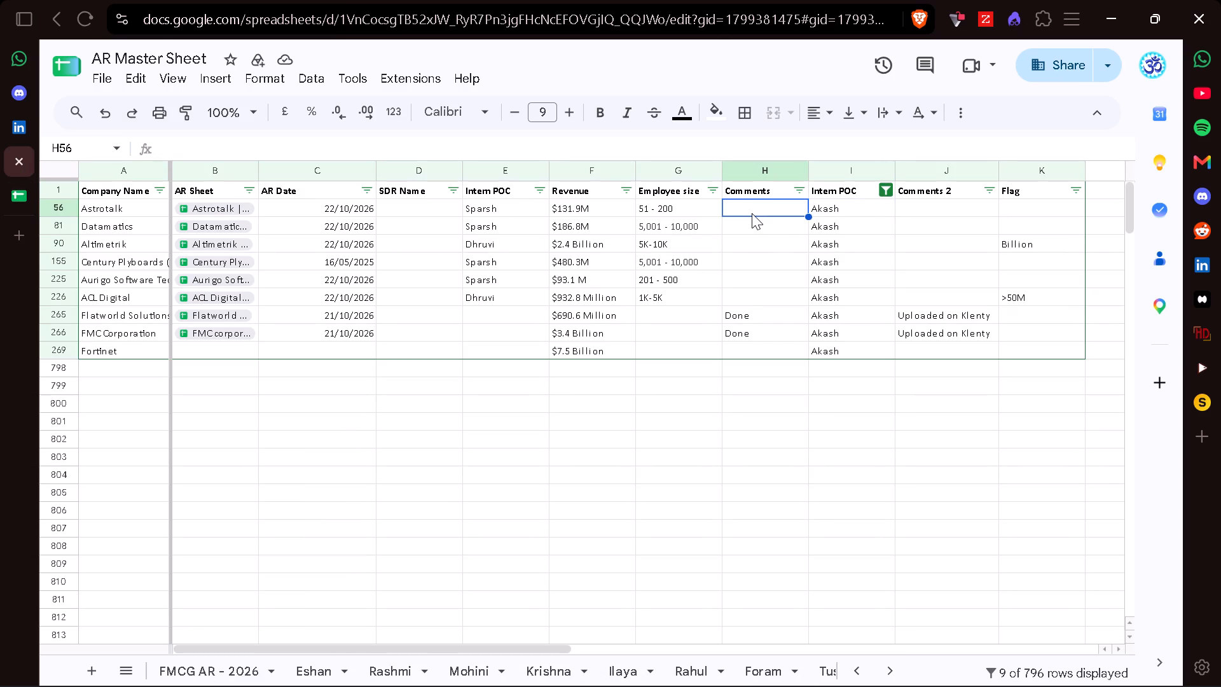
text(Done)
key(Right)
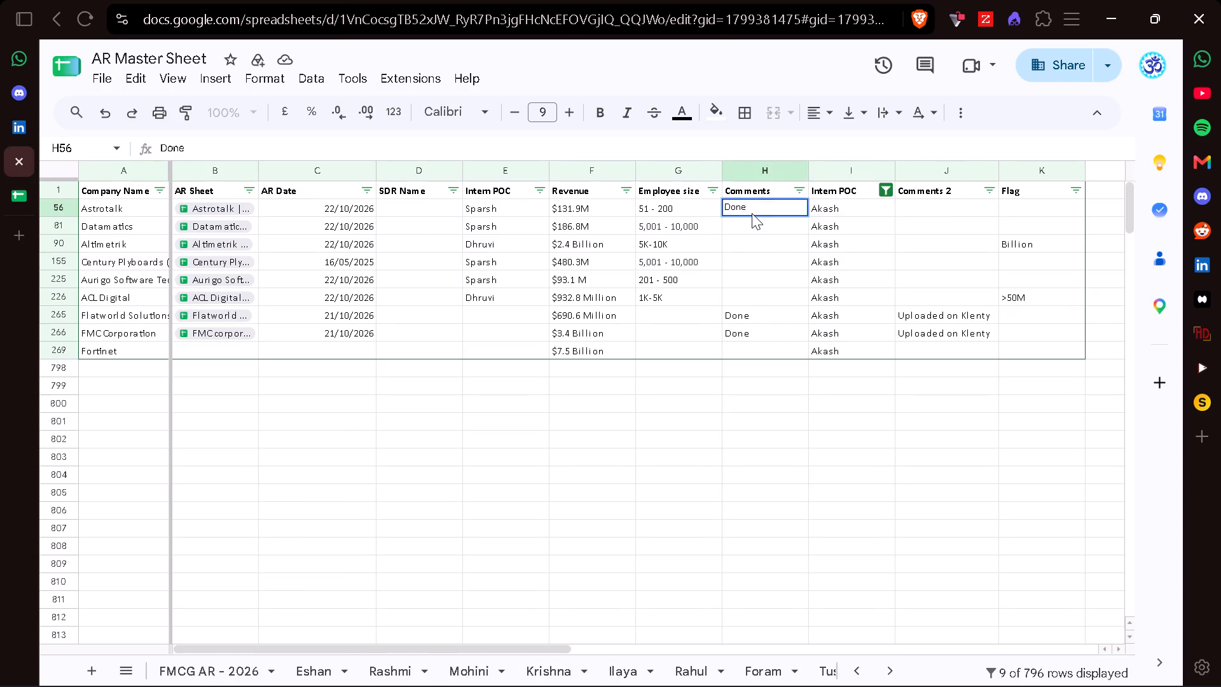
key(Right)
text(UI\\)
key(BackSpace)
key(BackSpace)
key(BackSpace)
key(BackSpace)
Copy the Uploaded on Klenty comment from J265 into Astrotalk's Comments 2 cell, J56.
click(931, 317)
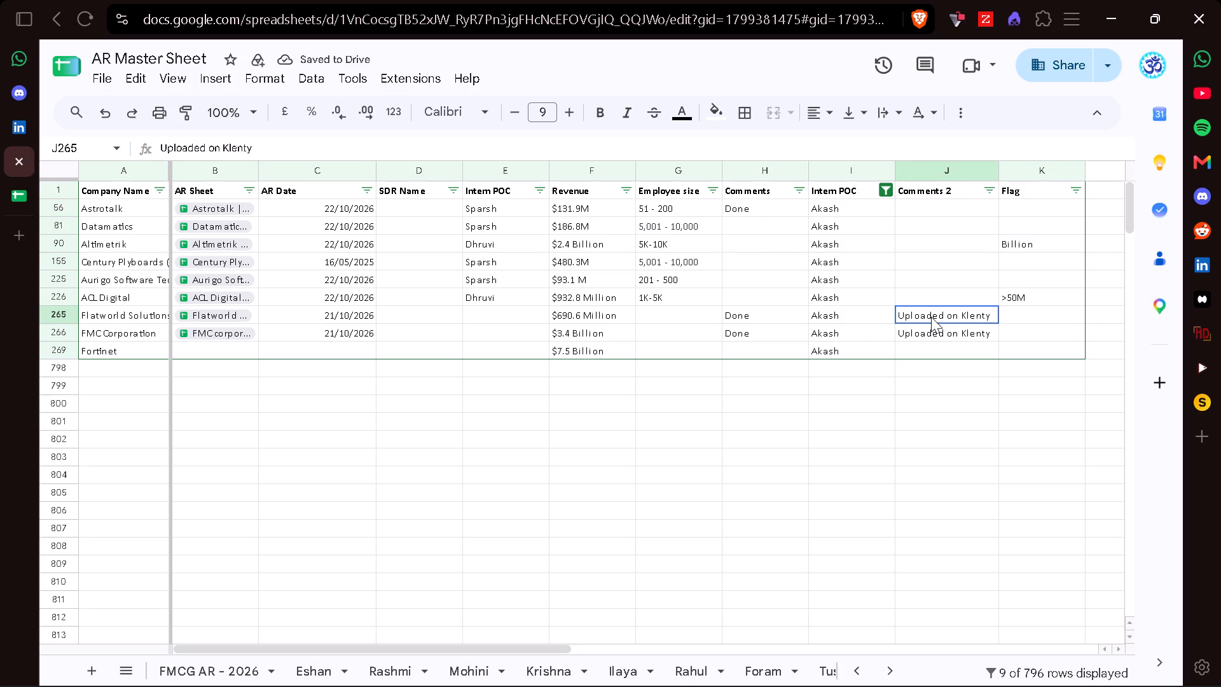
key(ctrl+c)
click(914, 212)
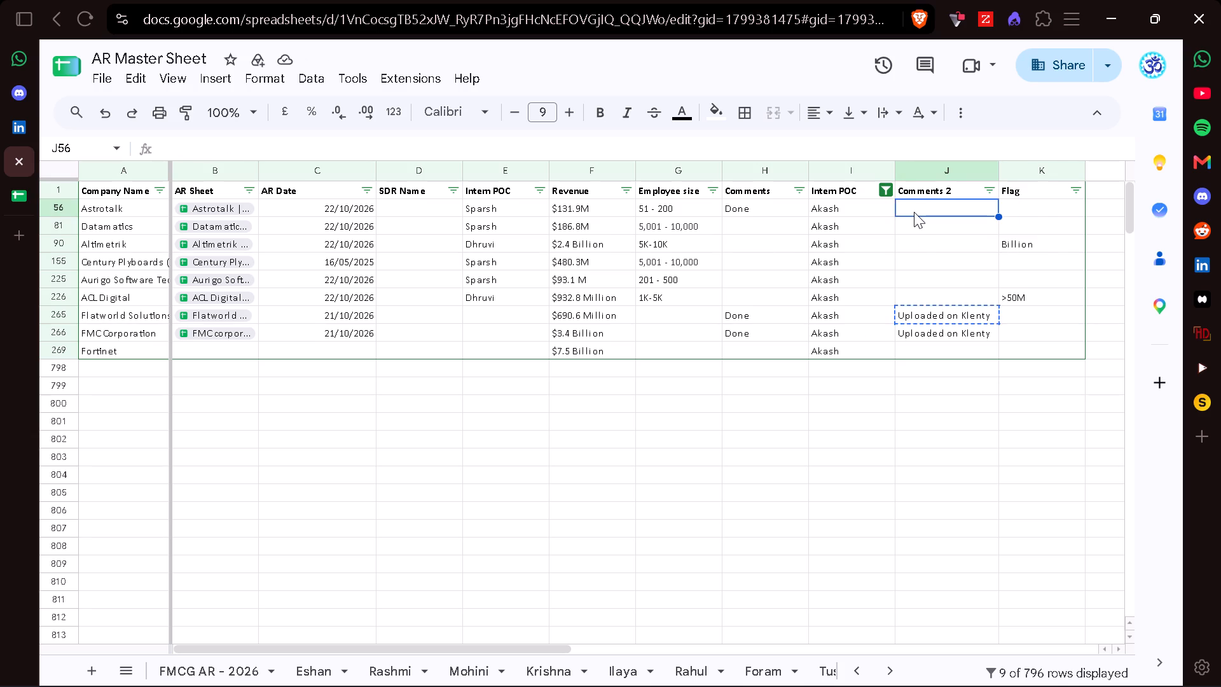
key(ctrl+v)
Move on to the Datamatics row and open its linked Account Research sheet.
key(Down)
key(Left)
key(Left)
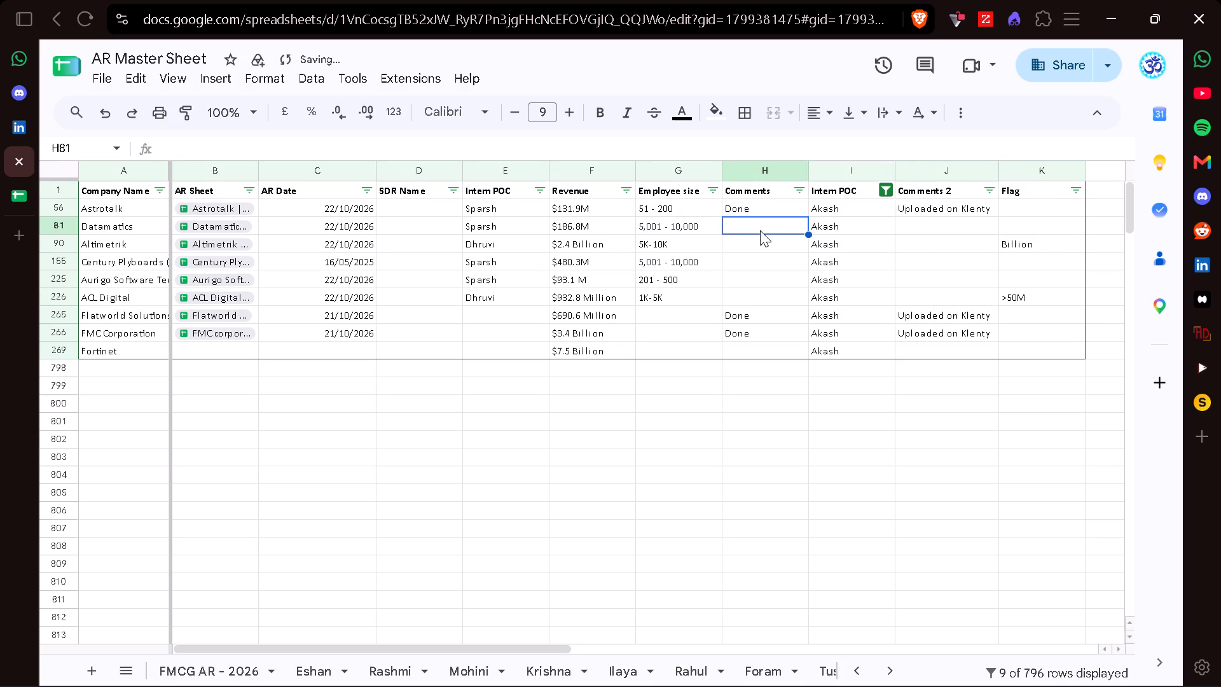
click(263, 259)
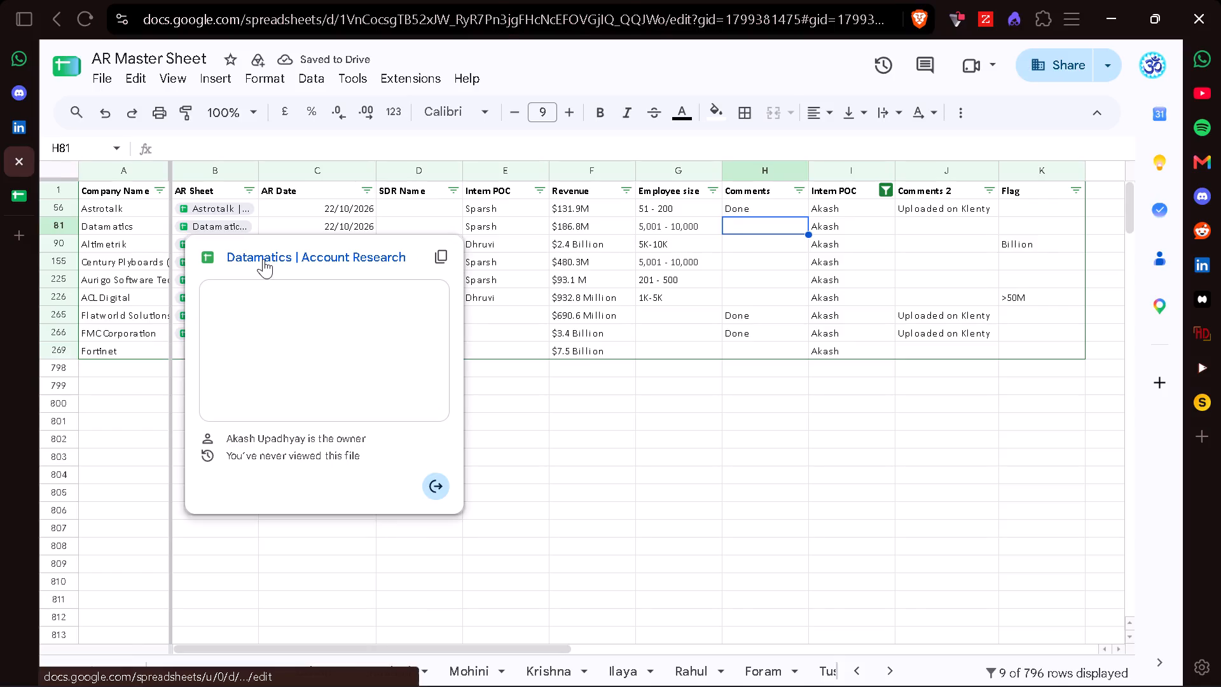
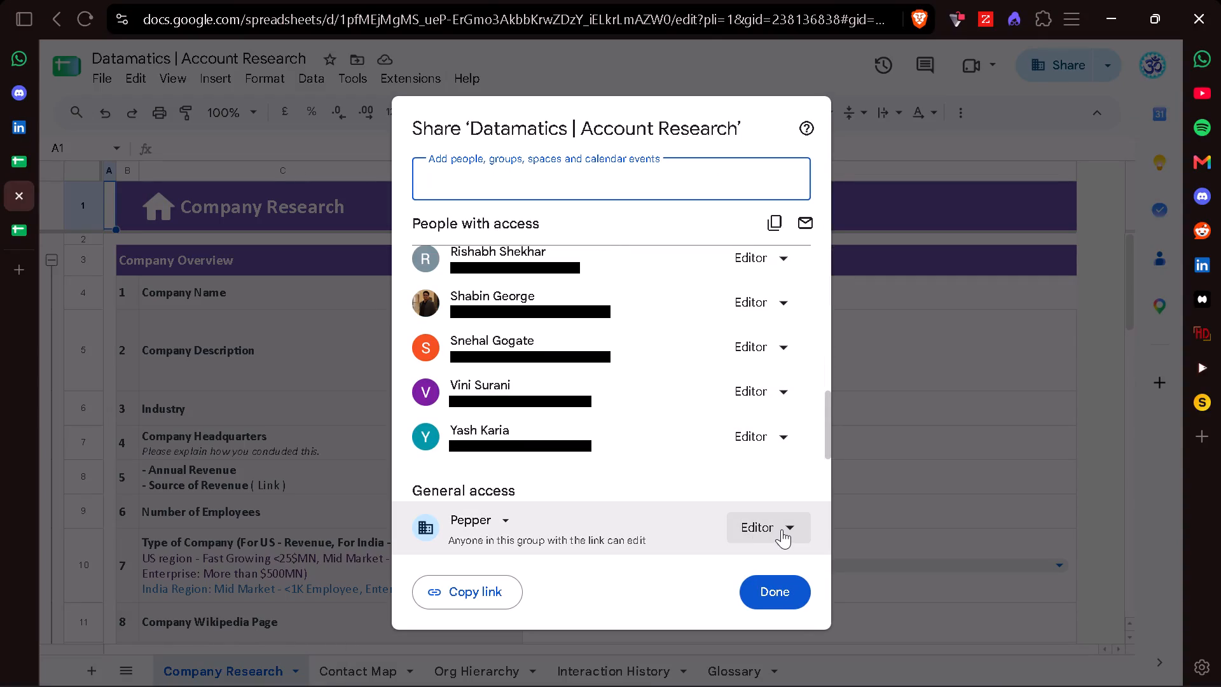
Check the Pepper group's general access role options in the Datamatics sharing settings and close them.
click(782, 529)
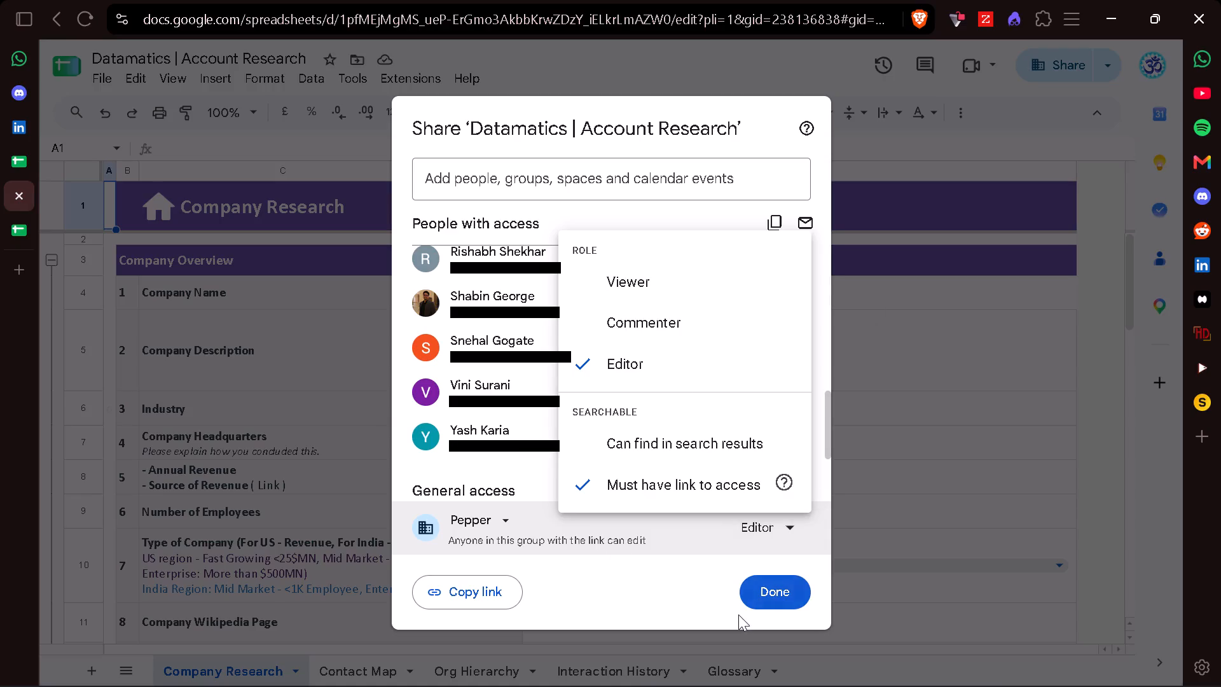
click(780, 582)
Open the Contact Map sheet and look through the Datamatics contact list.
click(383, 676)
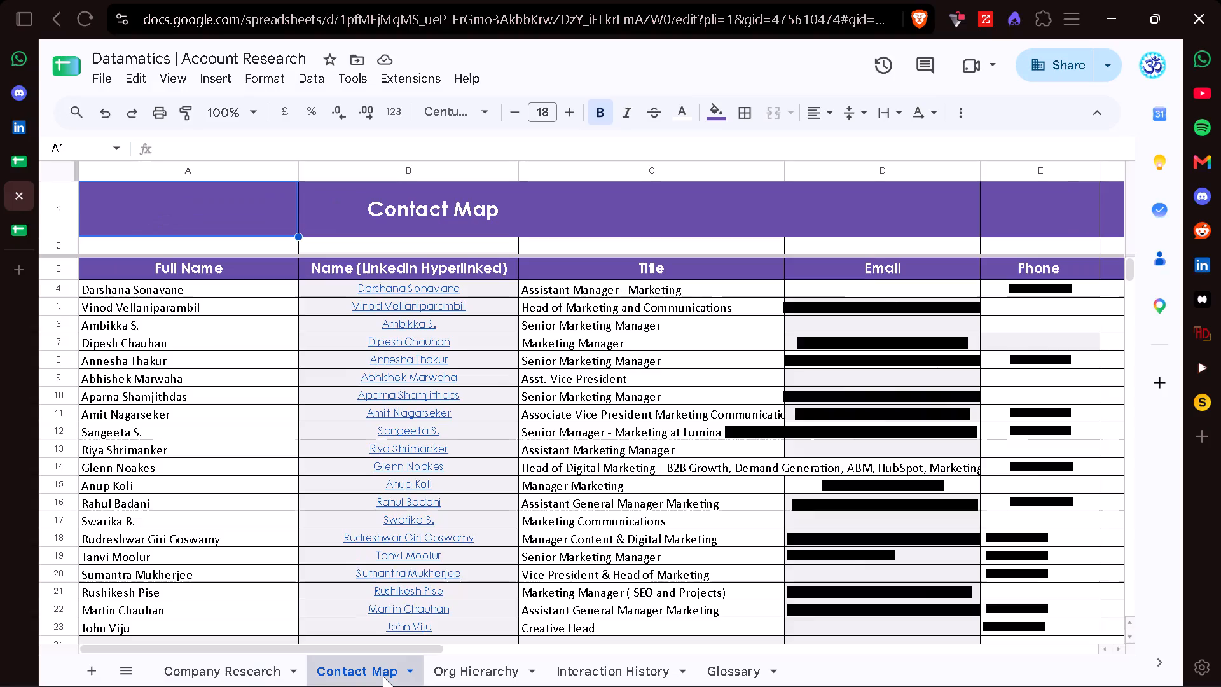
scroll(403, 408, down, 2)
scroll(403, 408, up, 3)
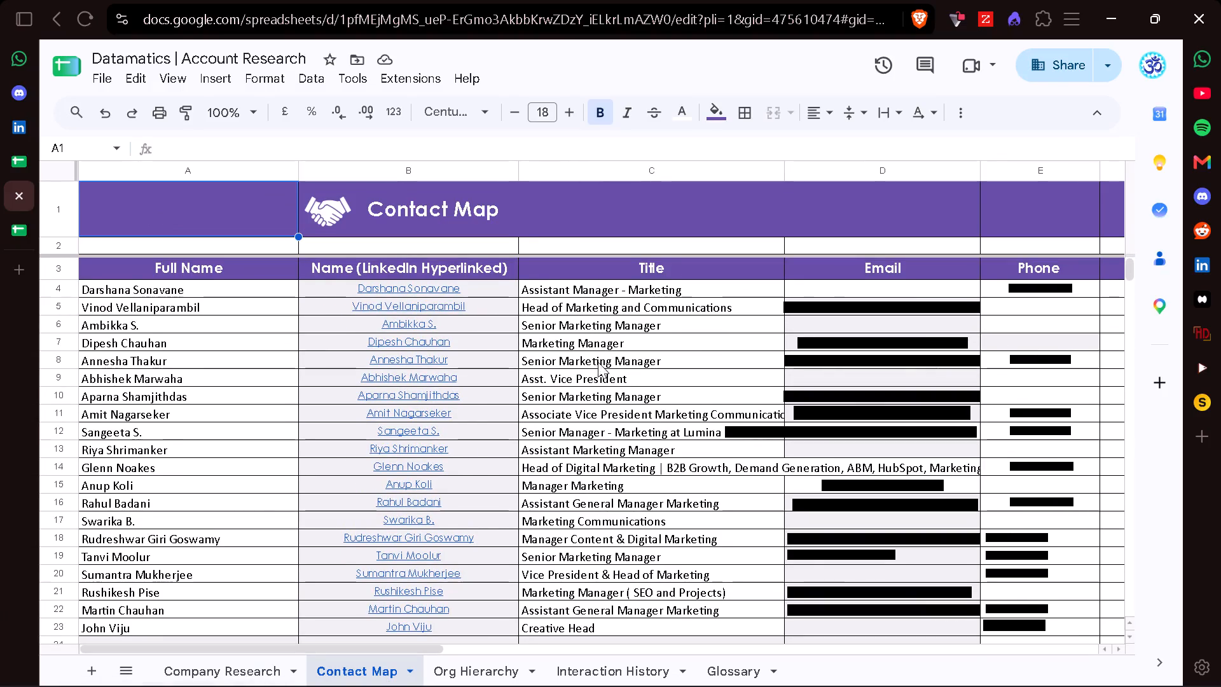
scroll(593, 394, down, 1)
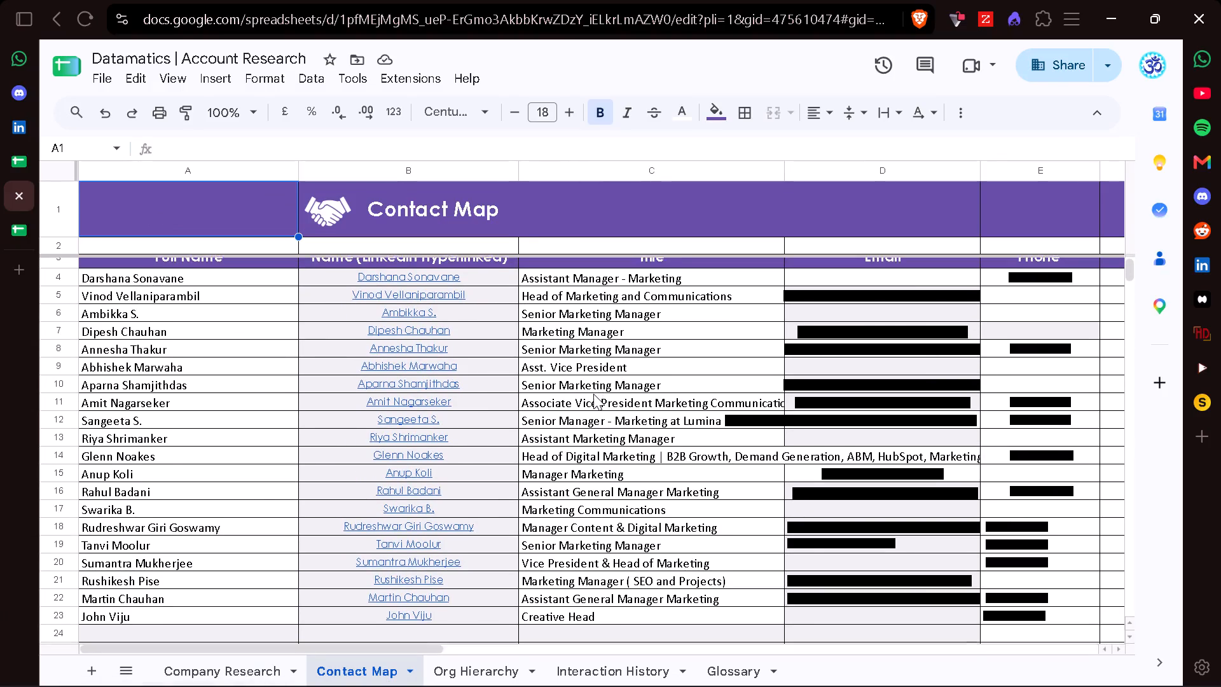
scroll(593, 394, down, 2)
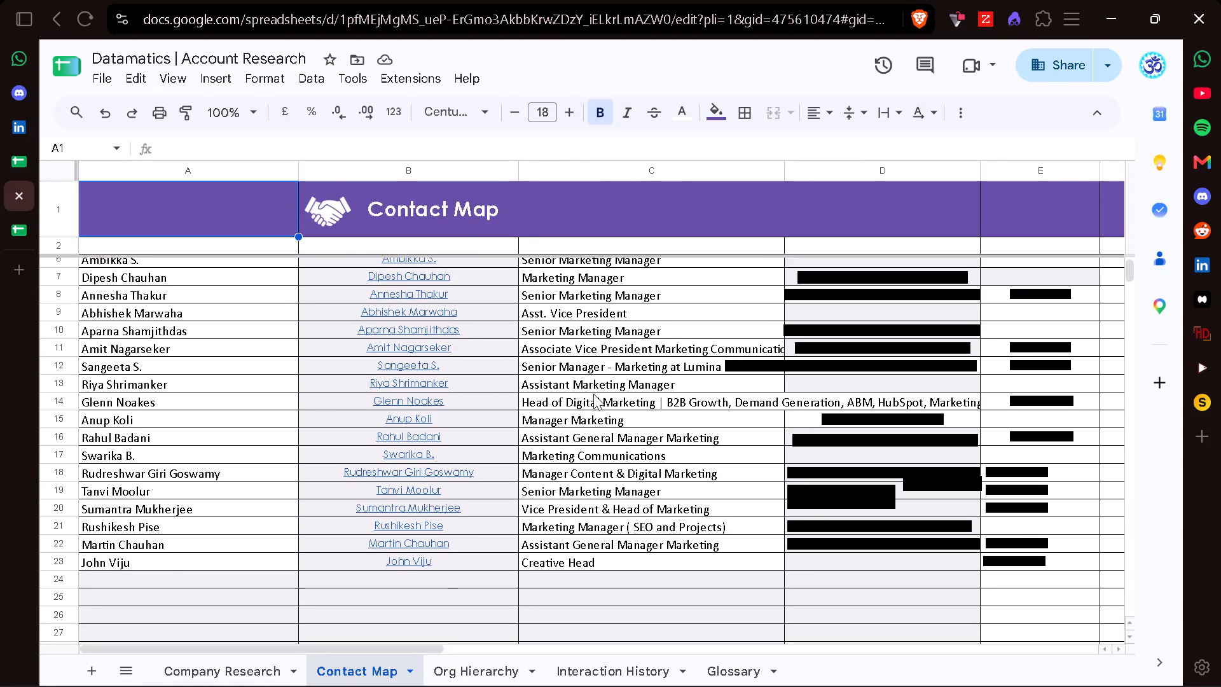
scroll(593, 394, down, 1)
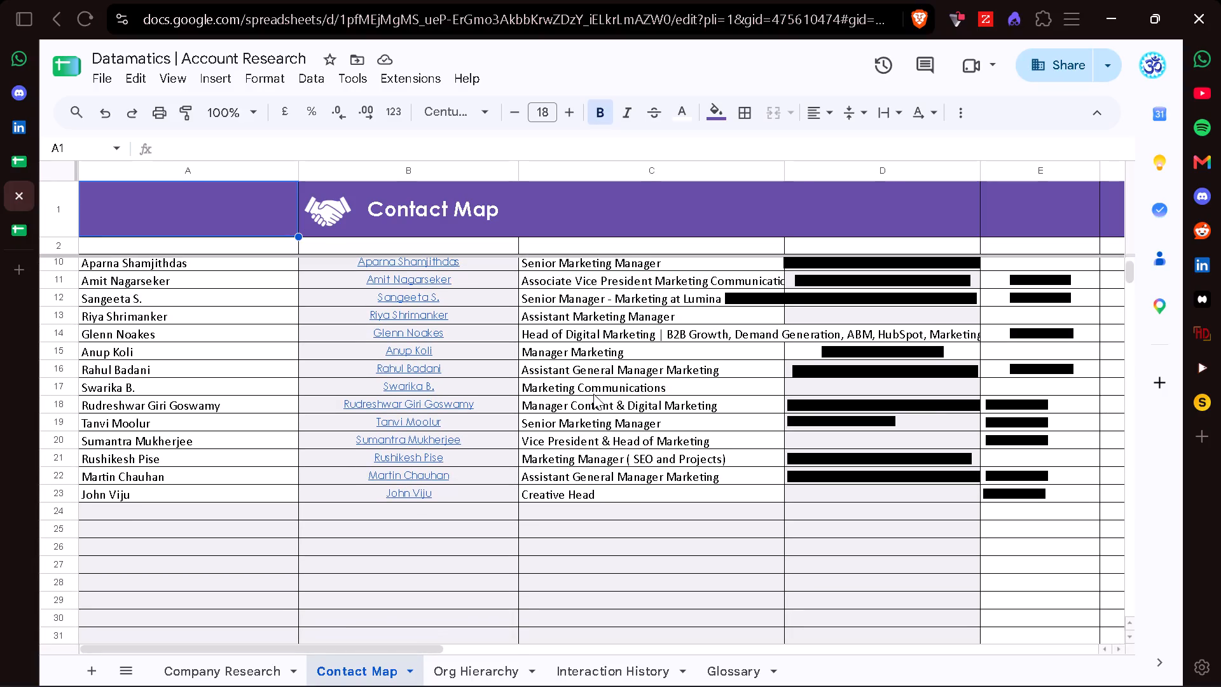
scroll(439, 466, up, 2)
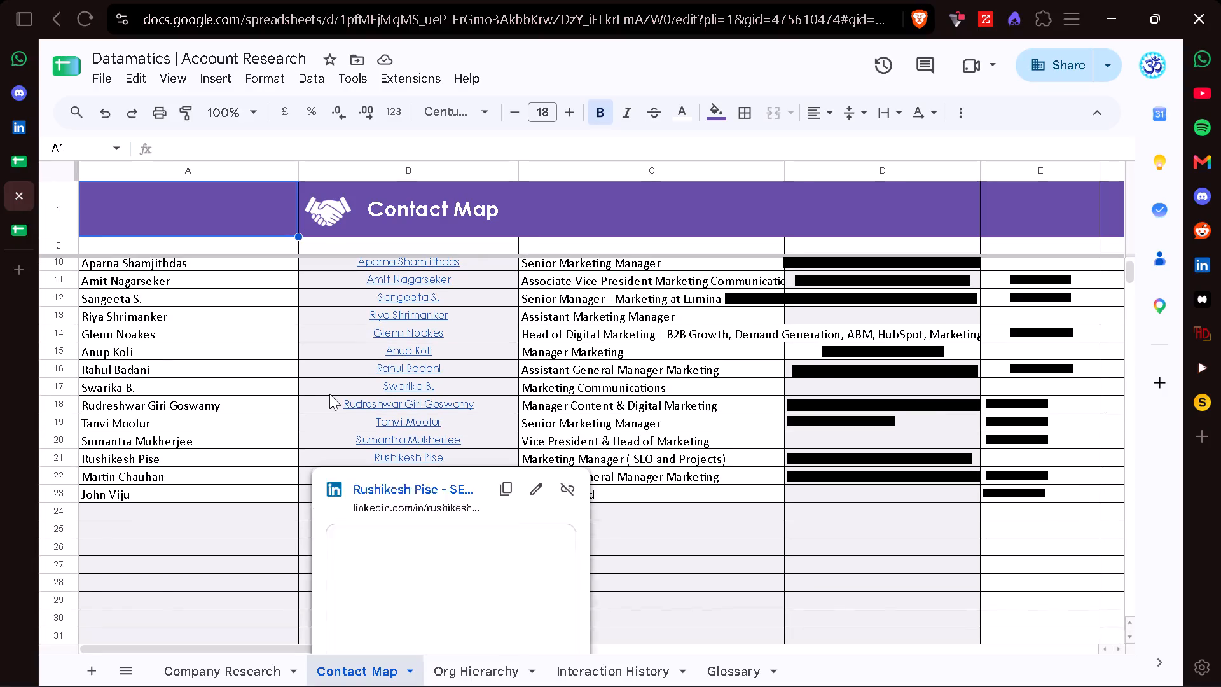
scroll(329, 394, up, 2)
Sort the Contact Map range A4:I23 by column A, A to Z.
click(188, 279)
key(Down)
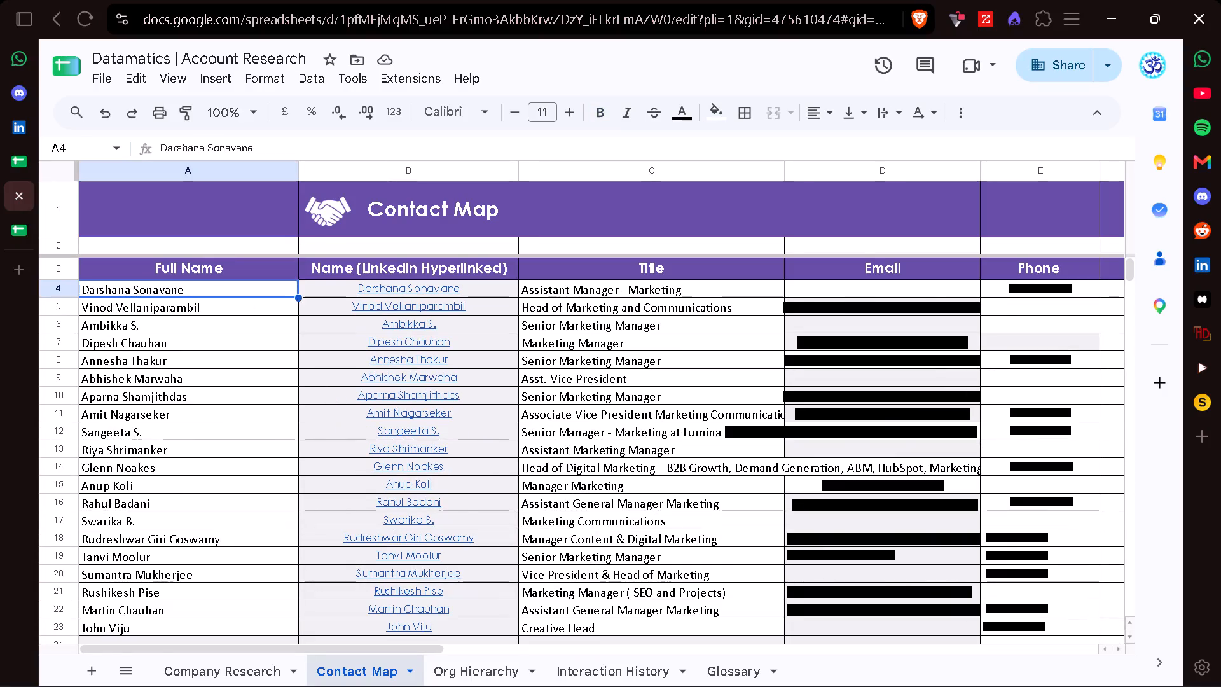
key(shift+Right)
key(shift+Right)
key(shift+Right)
key(shift+Right)
key(shift+Right)
key(shift+Right)
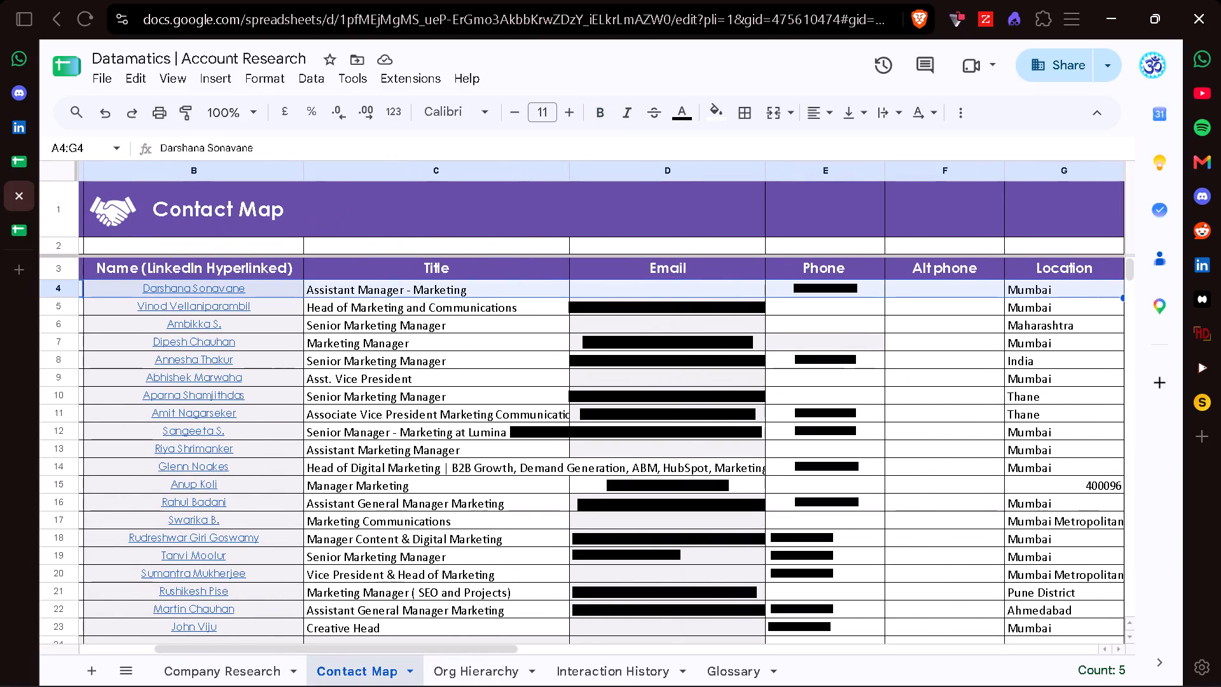
key(shift+Right)
key(shift+Right)
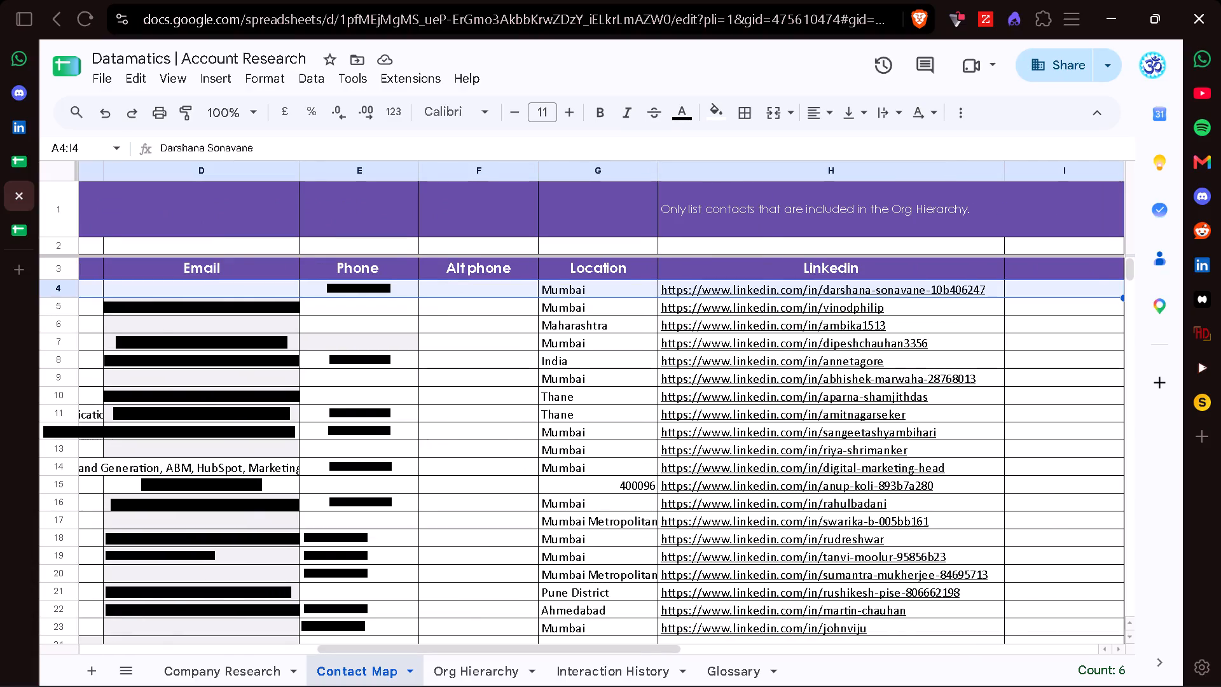
key(ctrl+shift+Down)
scroll(188, 279, down, 2)
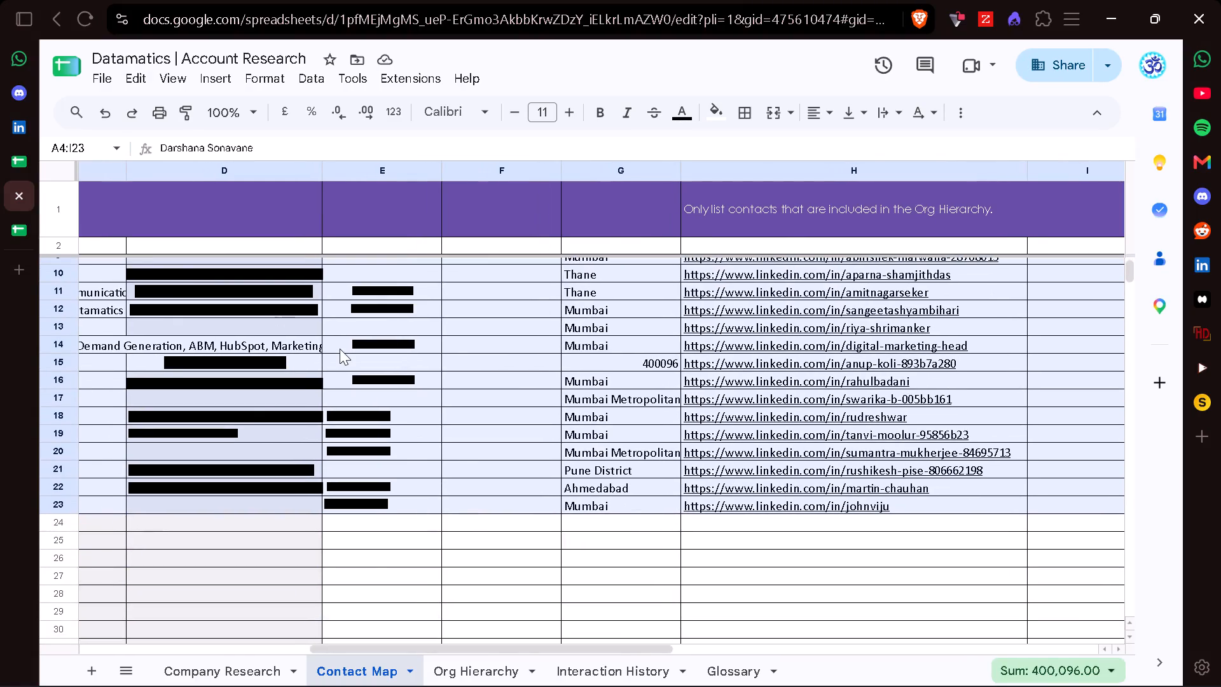
right_click(340, 349)
scroll(389, 506, down, 2)
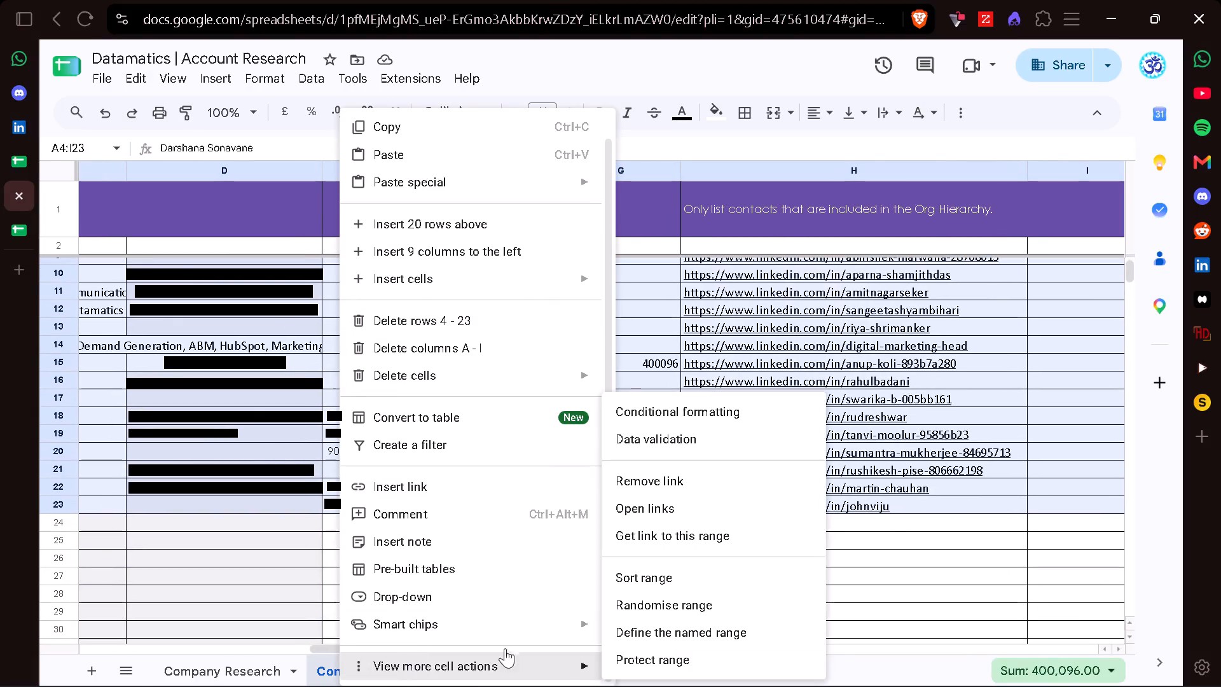
click(632, 578)
click(785, 457)
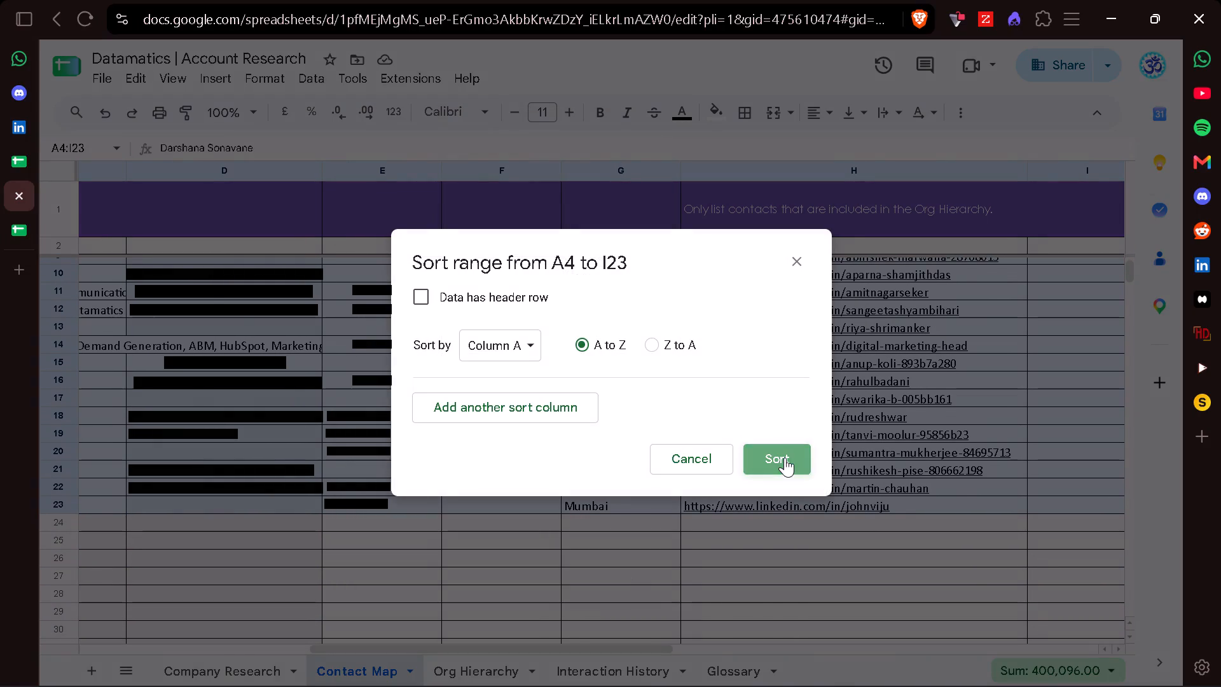
Select and copy the sorted contacts' full names in A4:A23 of the Contact Map.
scroll(570, 410, right, 6)
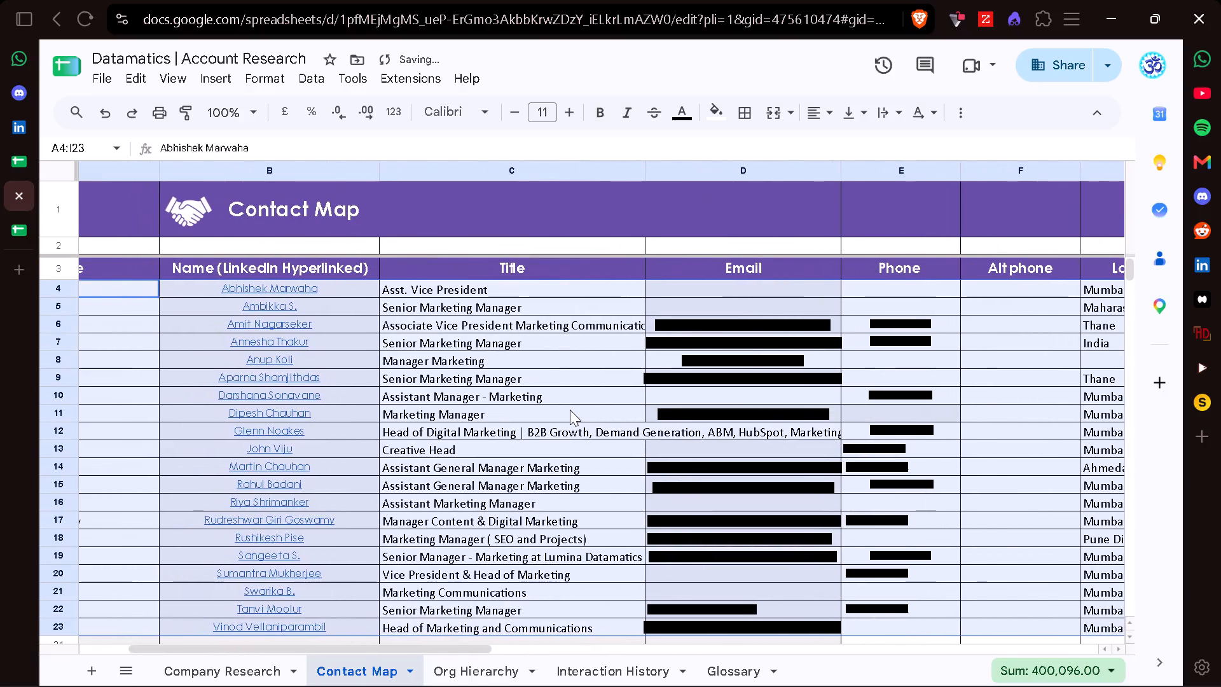
scroll(570, 410, right, 5)
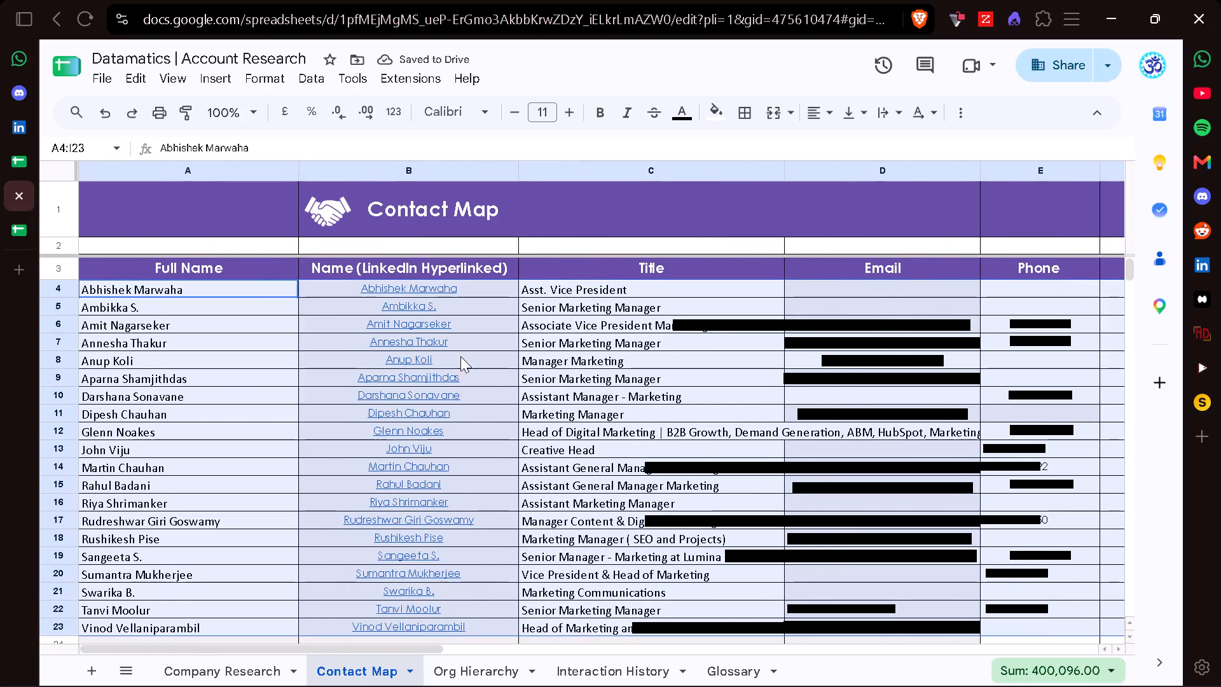
click(162, 288)
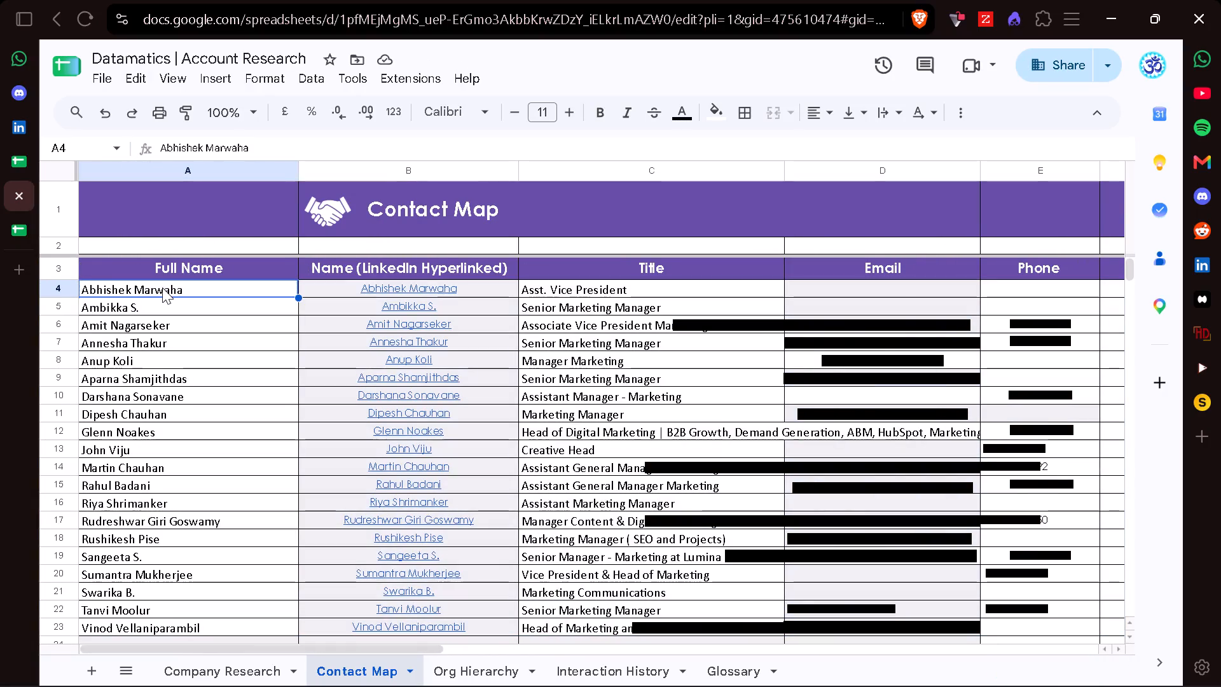
key(ctrl+shift+Down)
key(ctrl+c)
scroll(162, 288, down, 1)
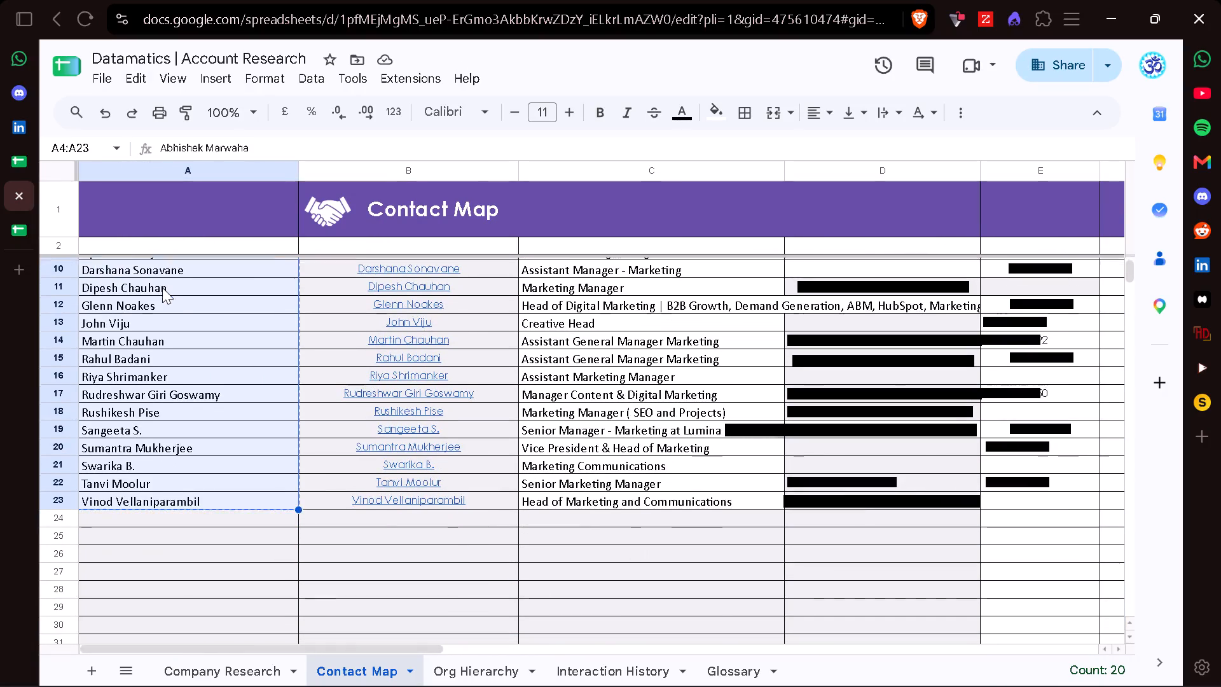
scroll(162, 288, down, 1)
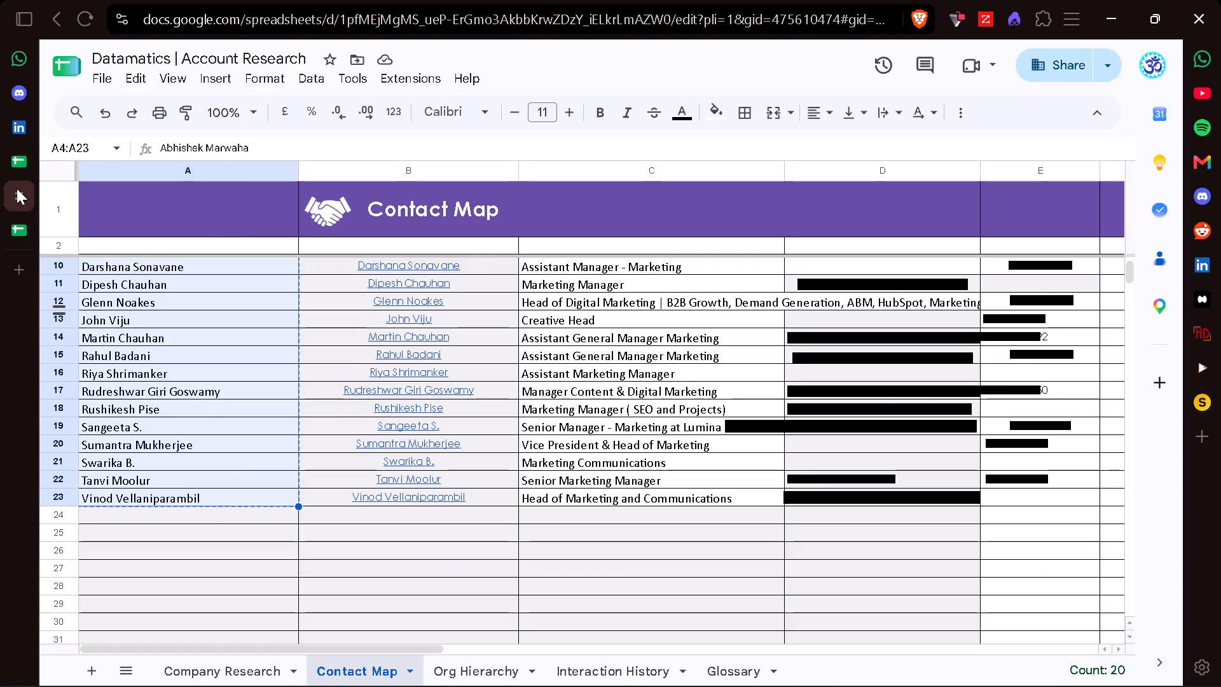
Switch to LinkedIn and replace the Astrotalk search text with Datamatics.
click(17, 134)
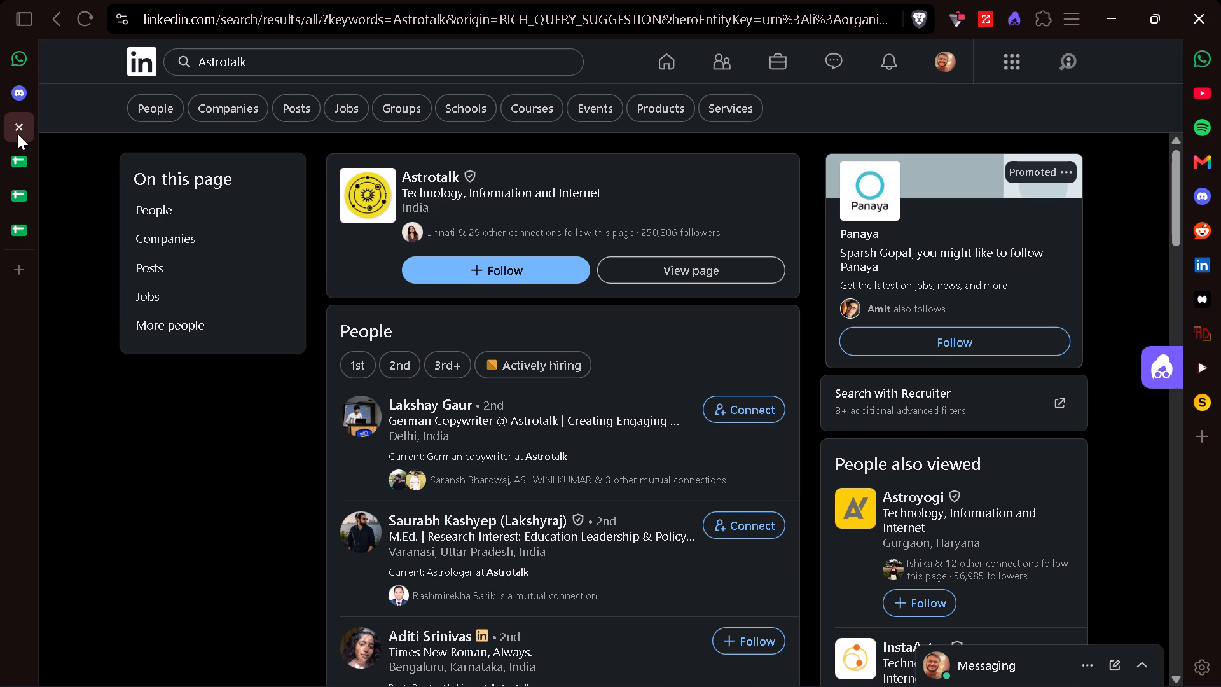
click(312, 57)
key(BackSpace)
key(BackSpace)
key(BackSpace)
key(BackSpace)
key(BackSpace)
key(BackSpace)
key(BackSpace)
key(BackSpace)
key(BackSpace)
key(BackSpace)
key(BackSpace)
key(BackSpace)
key(BackSpace)
key(BackSpace)
key(BackSpace)
key(BackSpace)
key(BackSpace)
key(BackSpace)
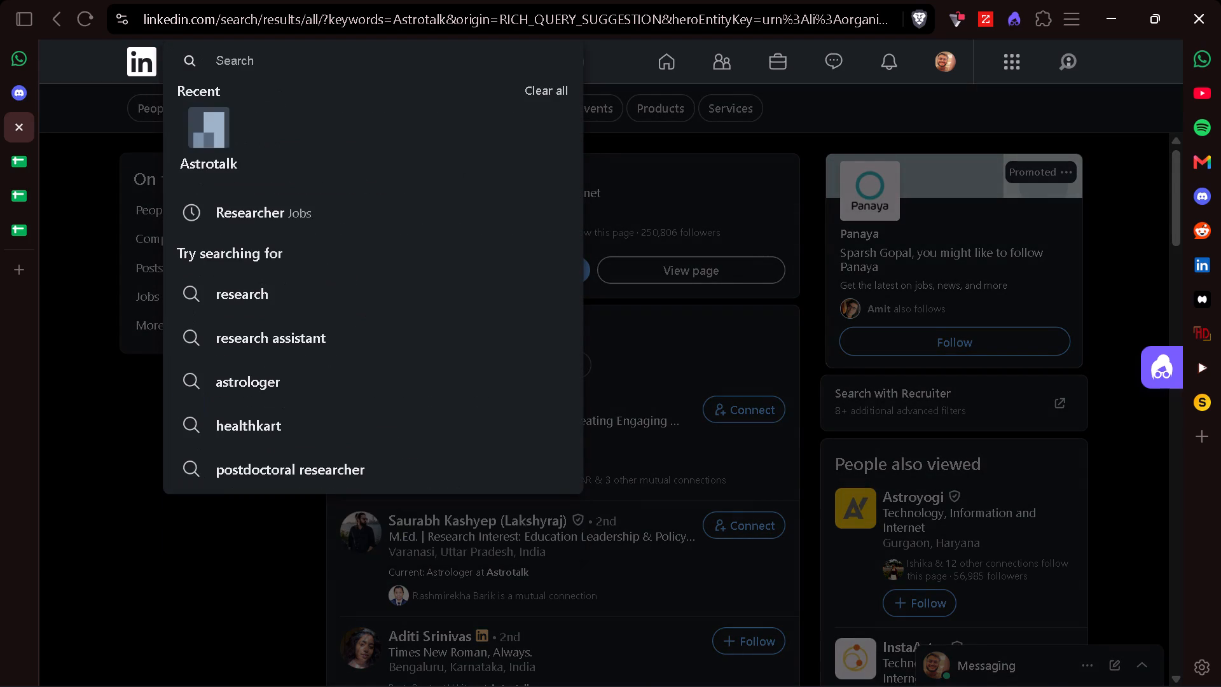
text(Data)
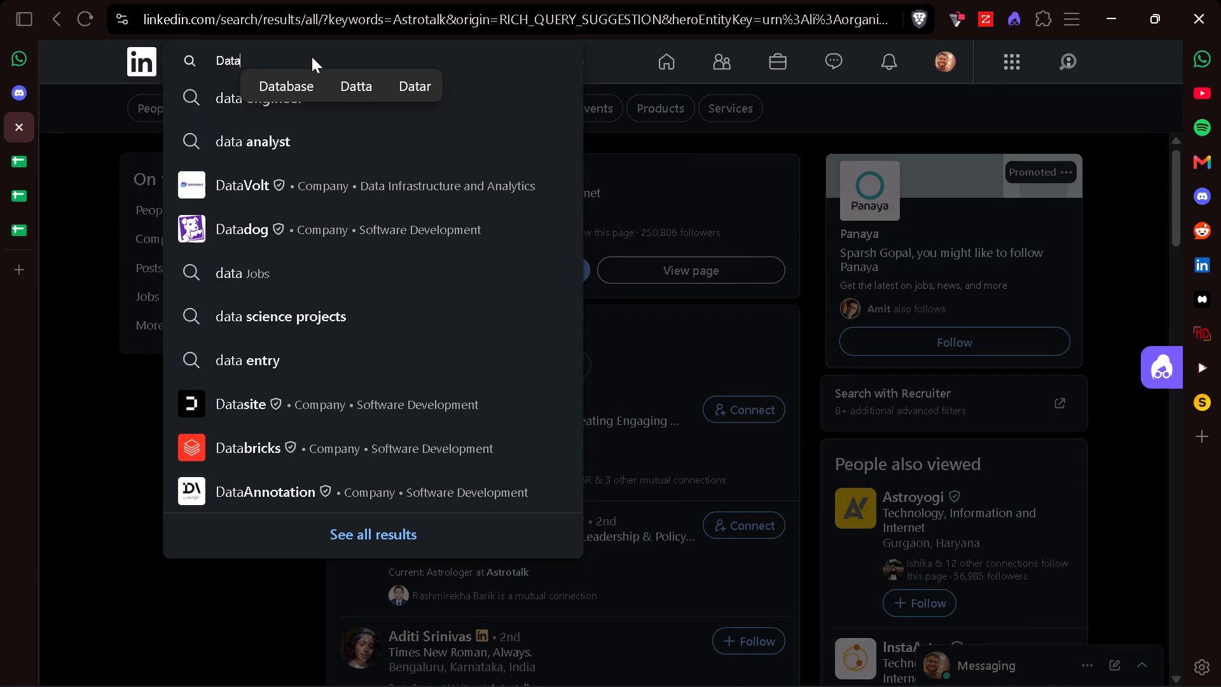
text(matics)
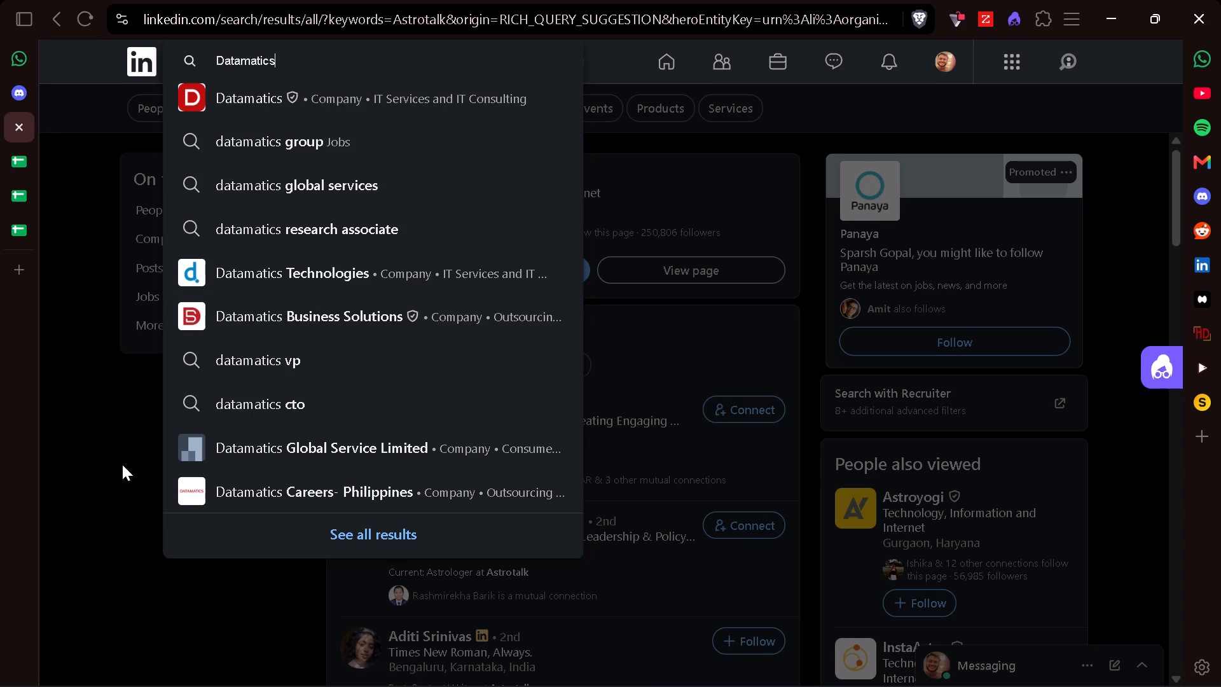
Copy the full names A4:A23 from the Contact Map again and paste them at A66 in the Krishna Leads sheet.
click(10, 209)
key(ctrl+c)
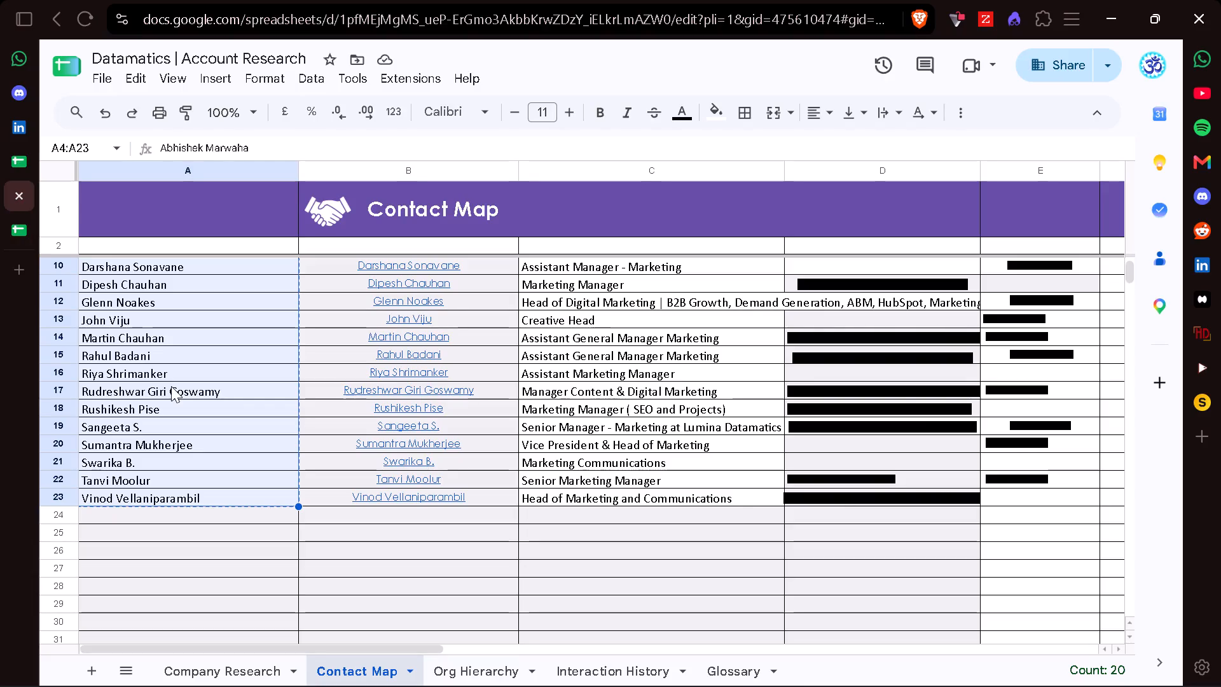
click(16, 237)
key(ctrl+v)
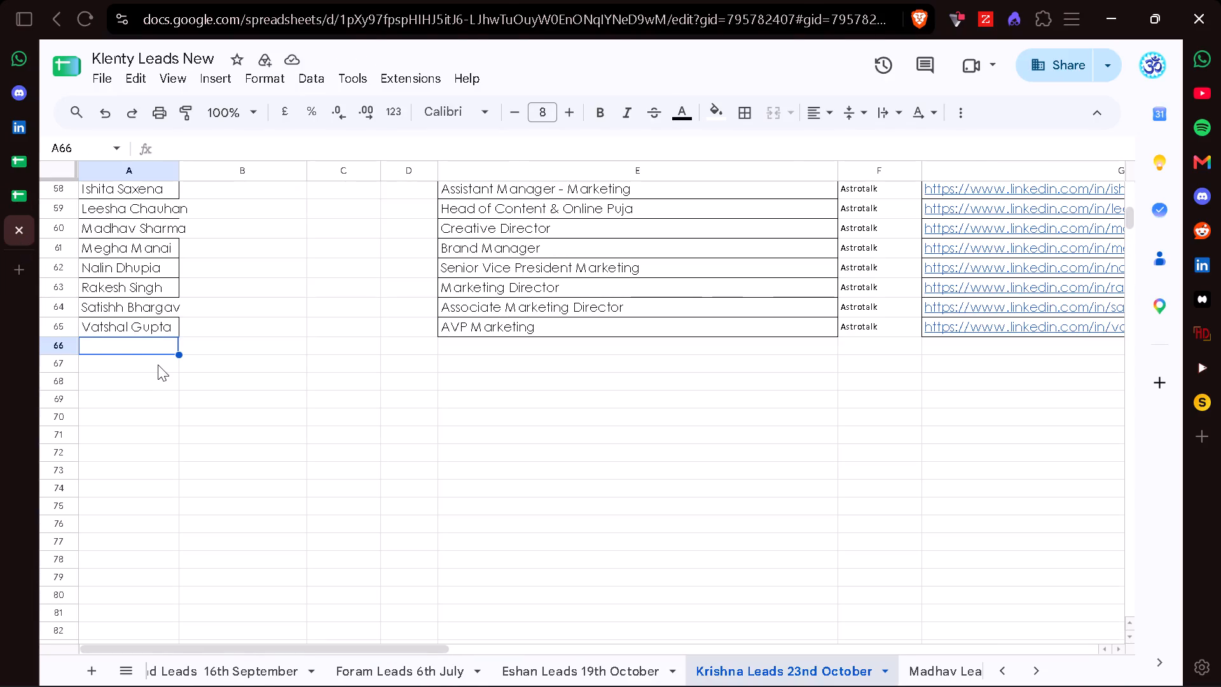
Copy the titles C4:C23 from the Contact Map and paste them at E66 in the Krishna Leads sheet.
key(Right)
key(Right)
key(Right)
key(Right)
scroll(158, 364, down, 1)
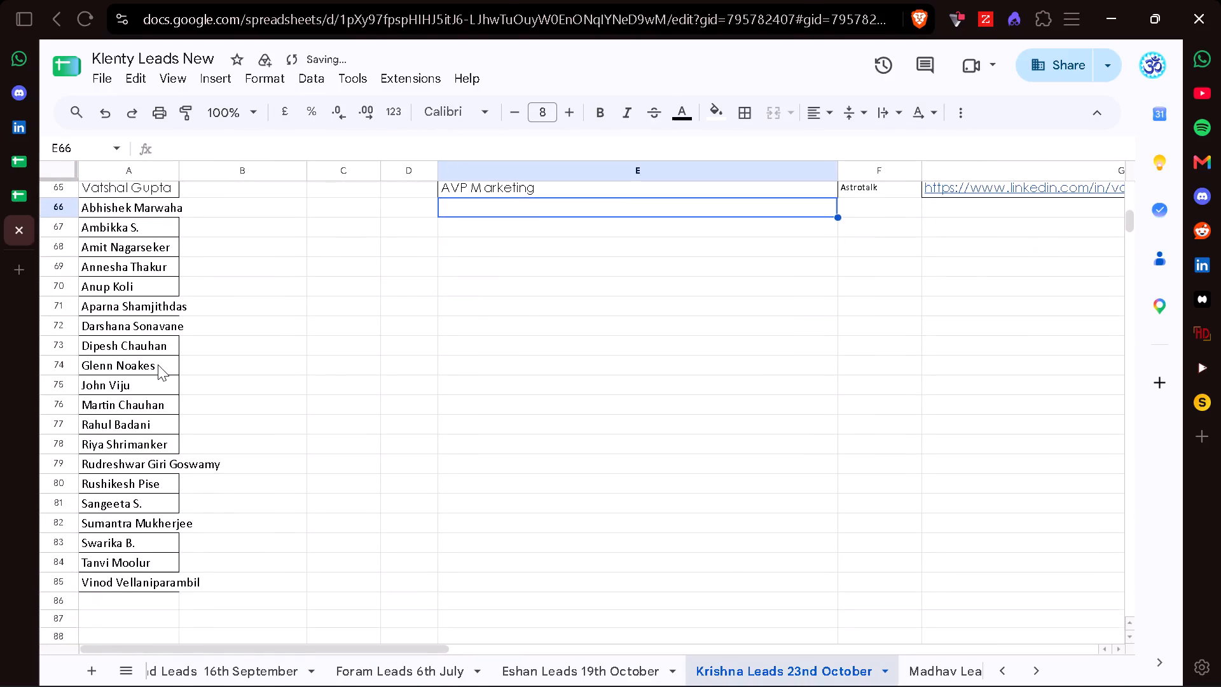
scroll(158, 364, down, 1)
click(20, 191)
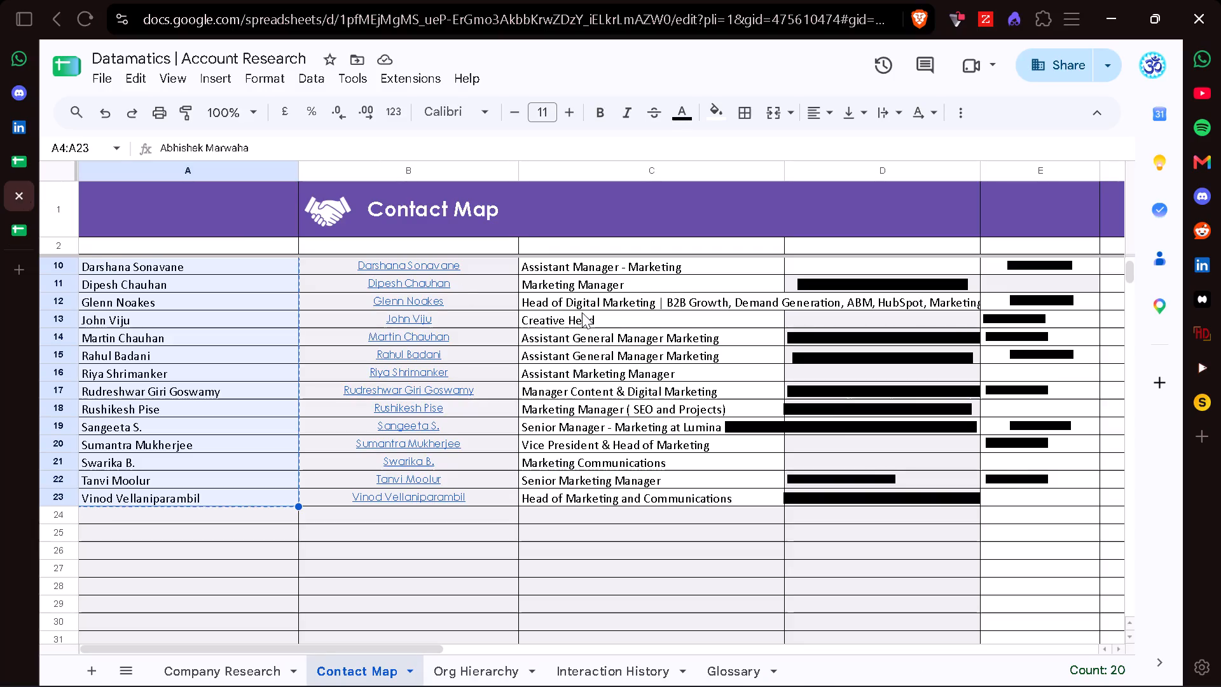
scroll(582, 312, up, 1)
click(579, 291)
key(shift+Down)
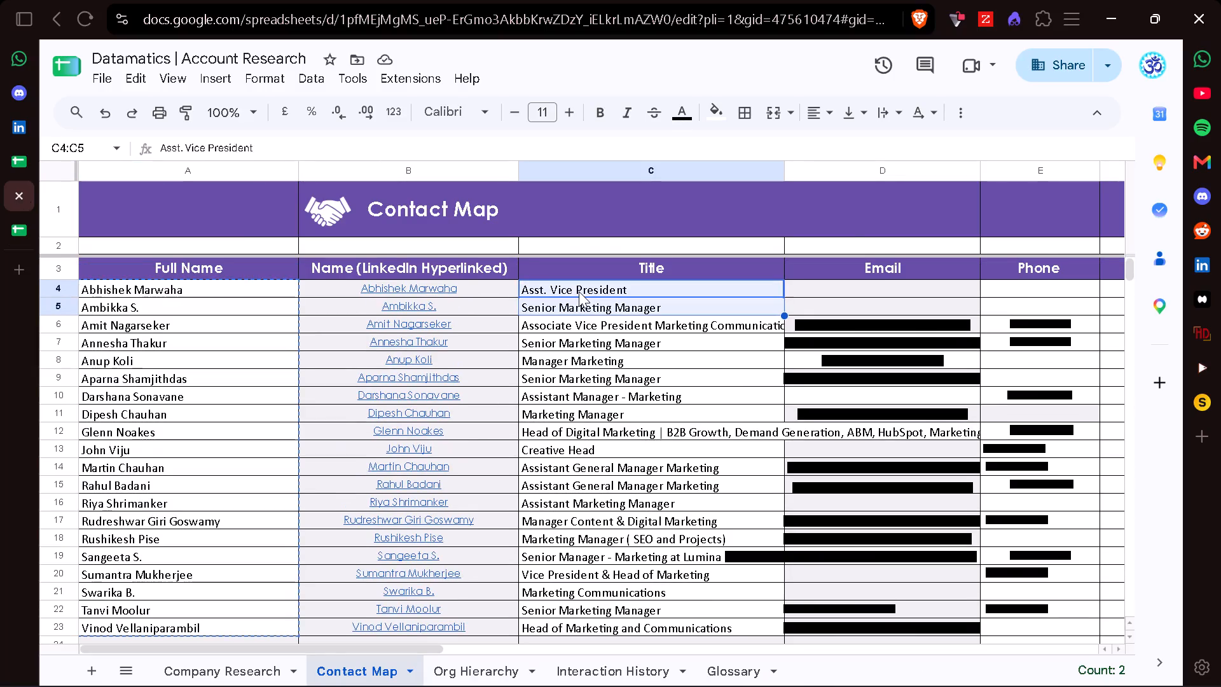
key(ctrl+shift+Down)
key(ctrl+c)
scroll(579, 291, up, 1)
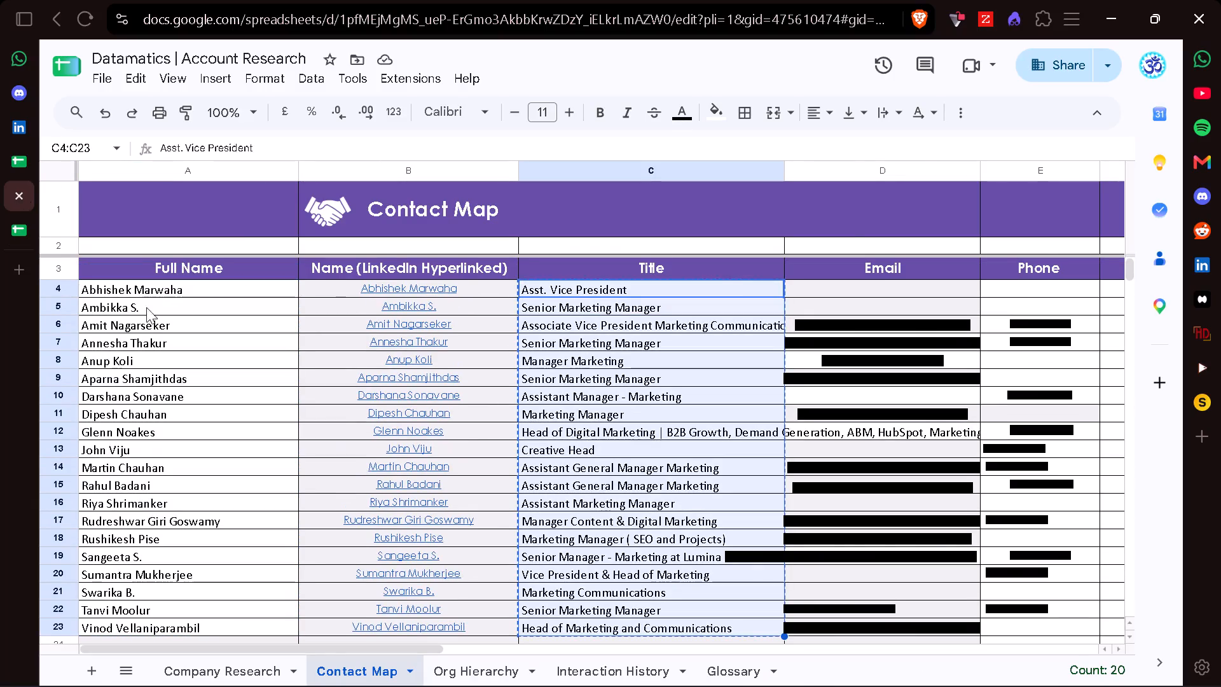
click(29, 224)
key(ctrl+v)
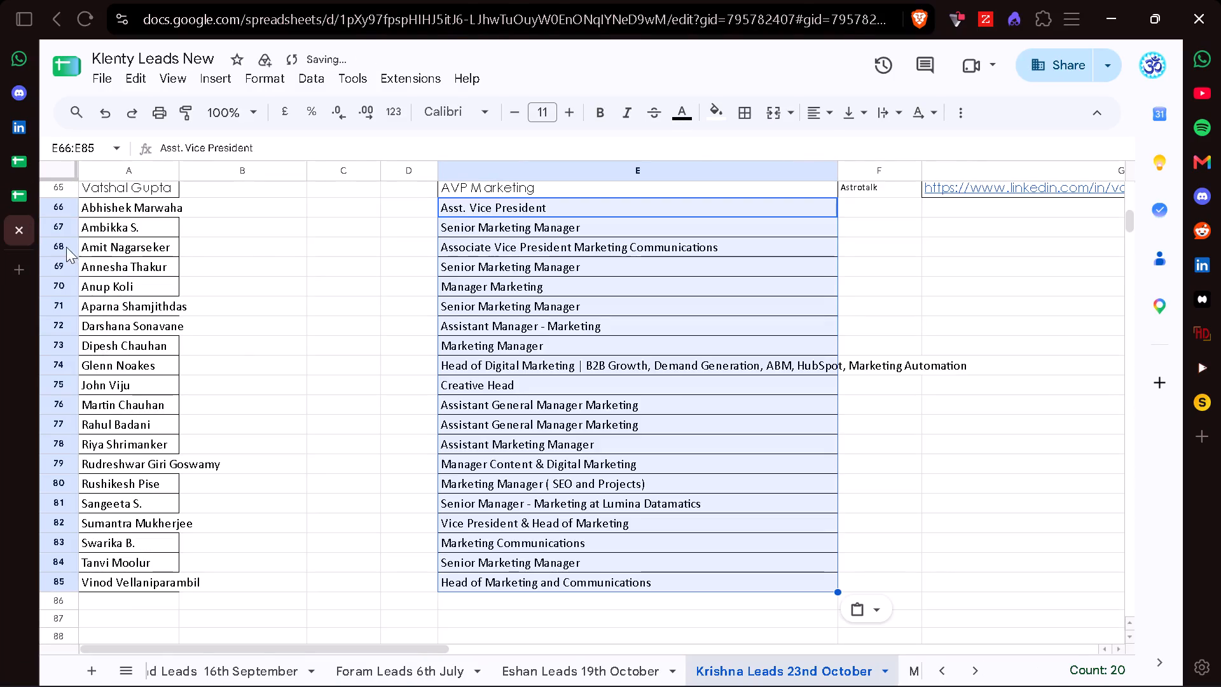
Copy the LinkedIn URLs H4:H23 from the Contact Map and paste them at G66 in the Krishna Leads sheet.
scroll(435, 452, left, 4)
click(21, 196)
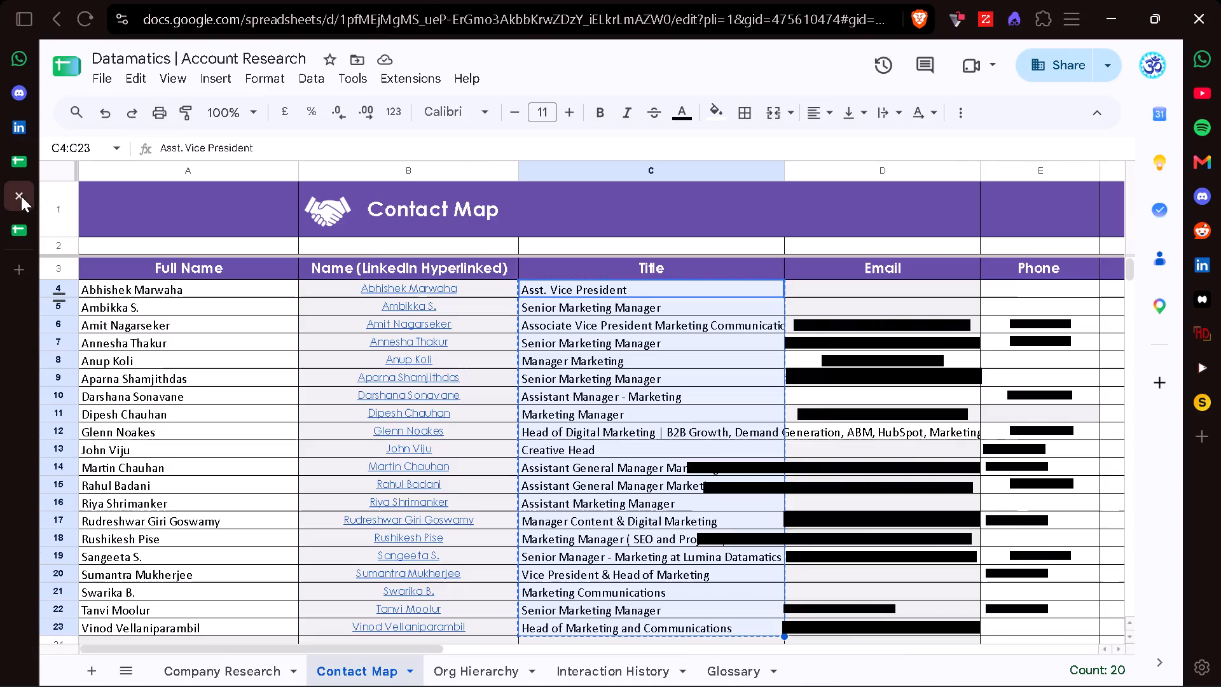
scroll(862, 330, left, 3)
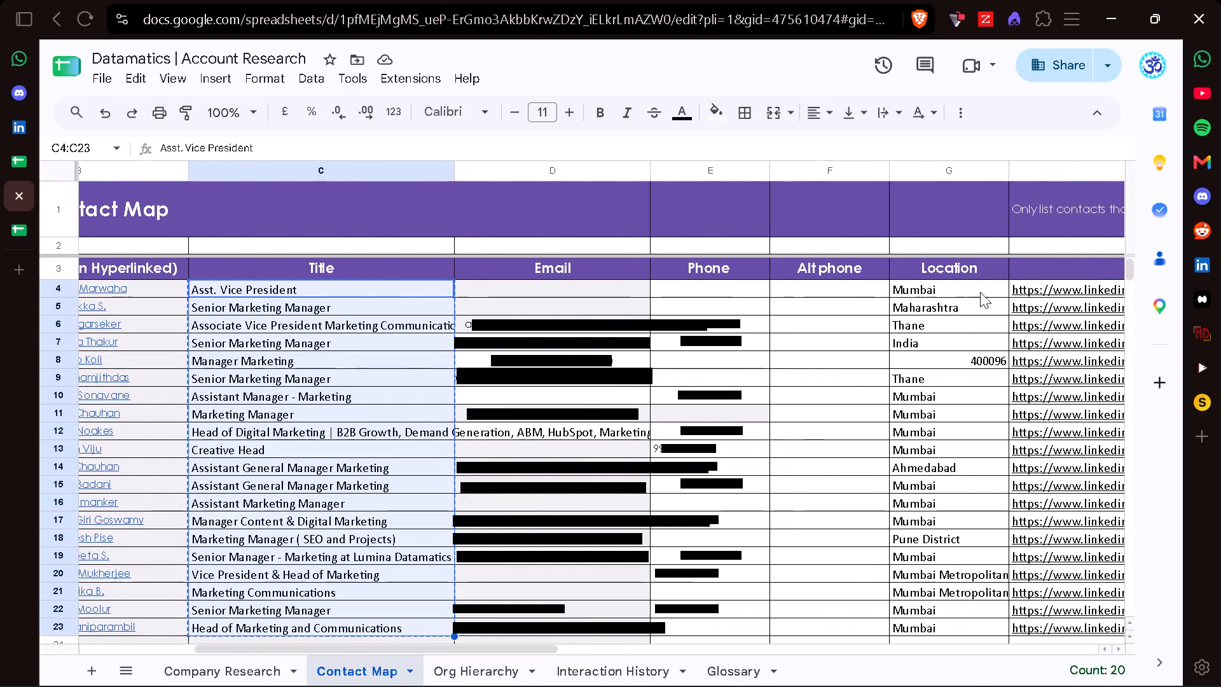
click(1038, 295)
key(ctrl+shift+Down)
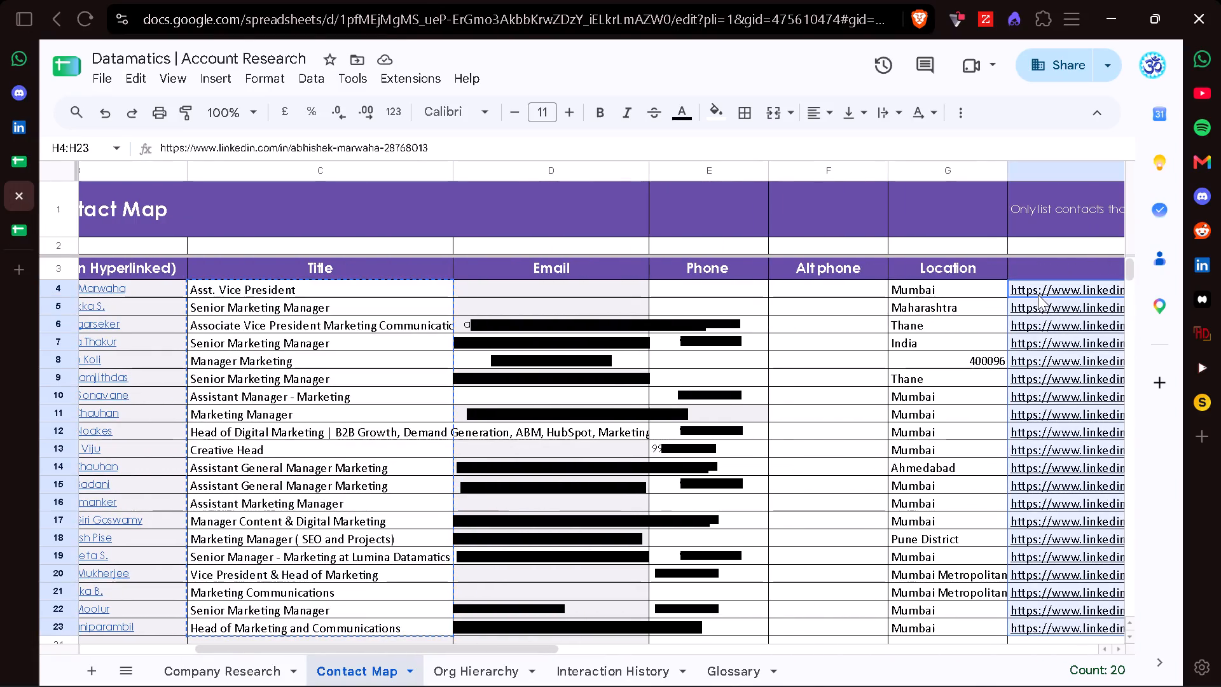
key(ctrl+c)
scroll(1038, 295, down, 1)
scroll(1038, 295, up, 2)
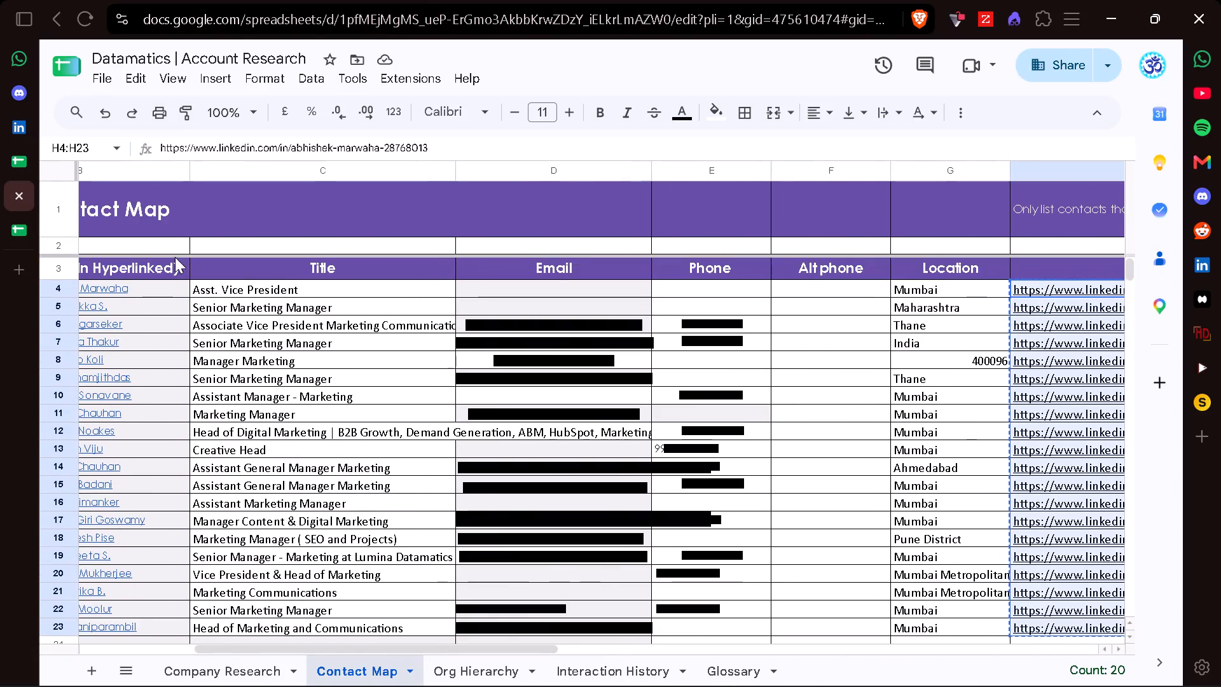
click(13, 221)
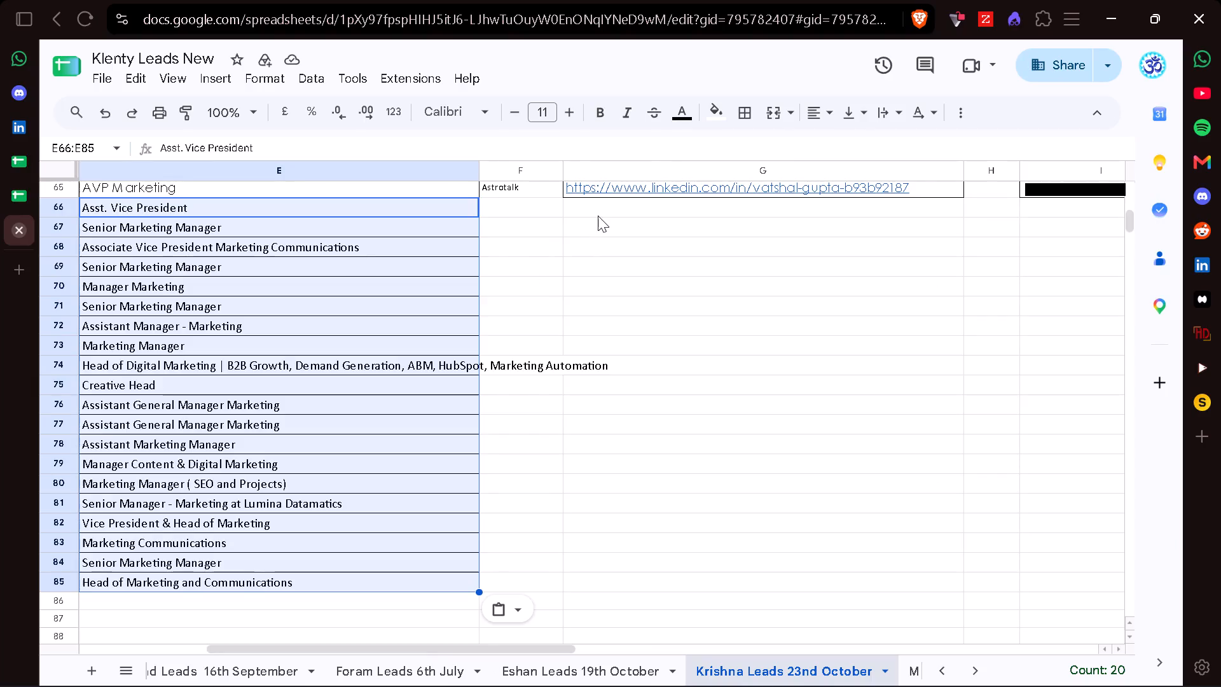
click(598, 216)
key(ctrl+v)
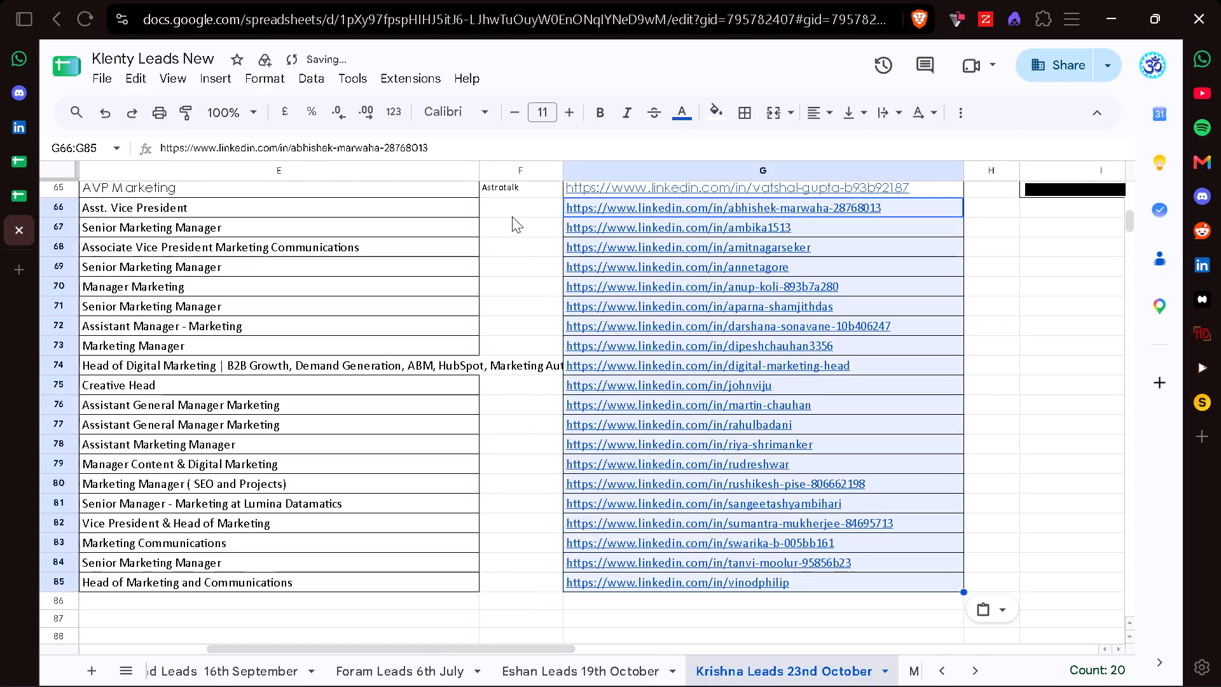
Enter the company name Datamatics in F66 and fill it down through F85 in the Krishna Leads sheet.
click(512, 216)
key(shift+f)
key(BackSpace)
text(Data)
text(mati)
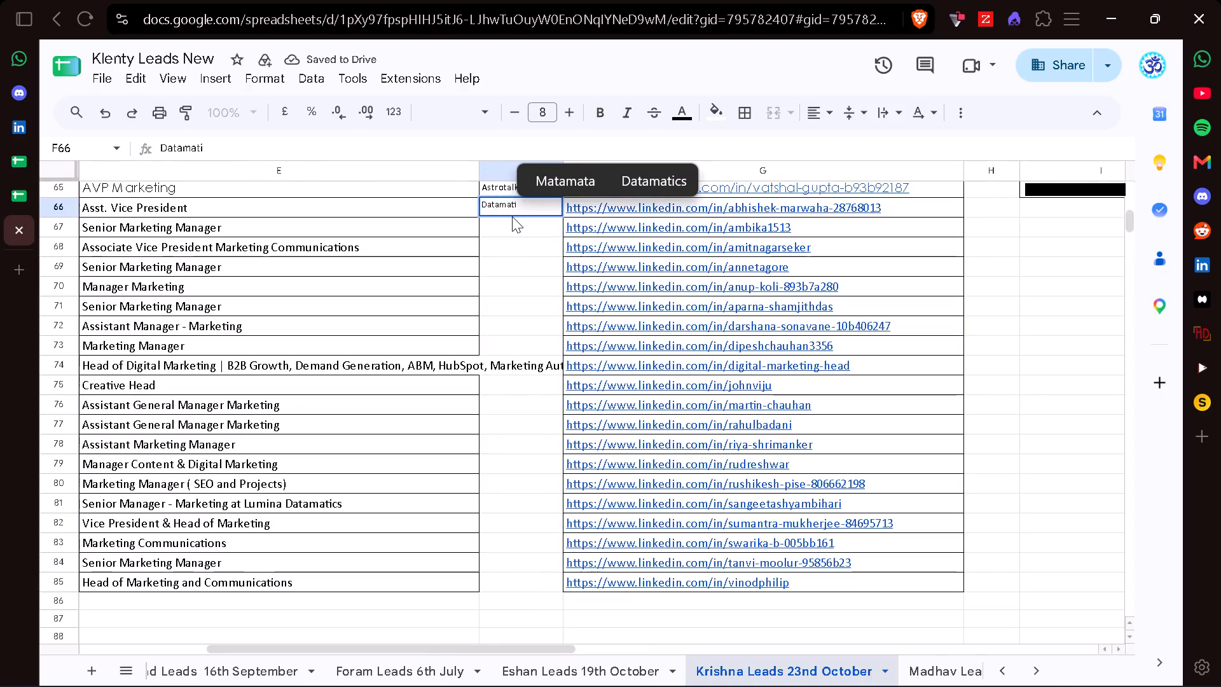
click(638, 180)
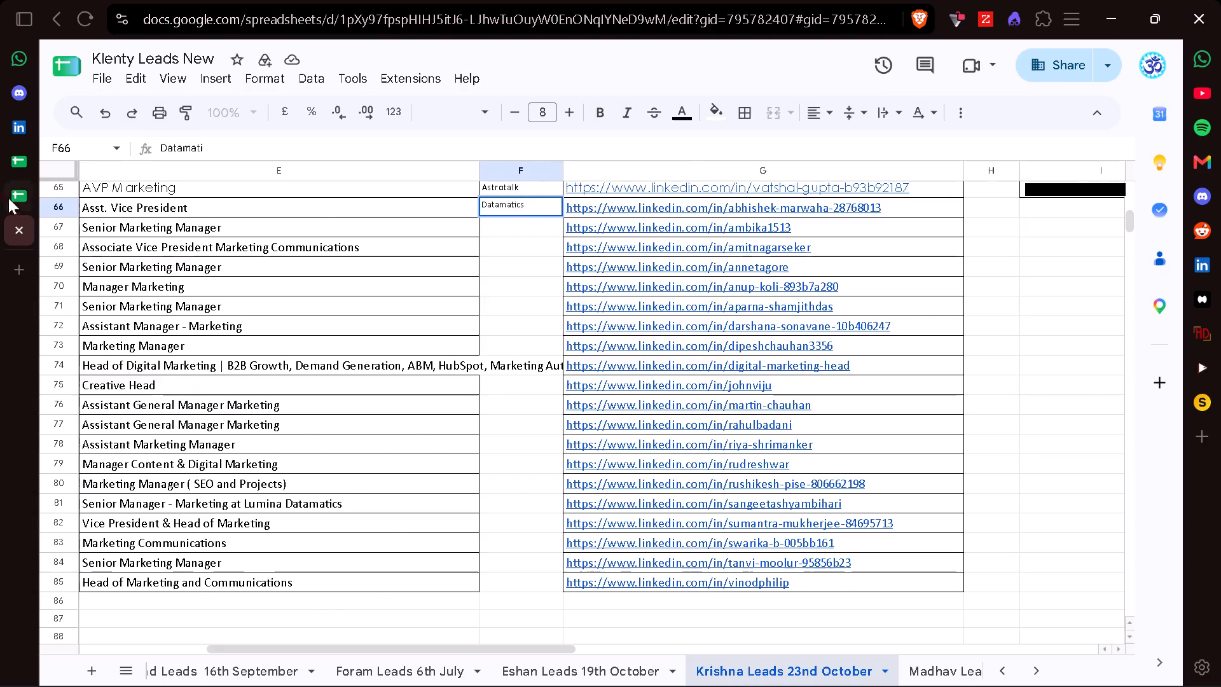
click(17, 193)
click(17, 216)
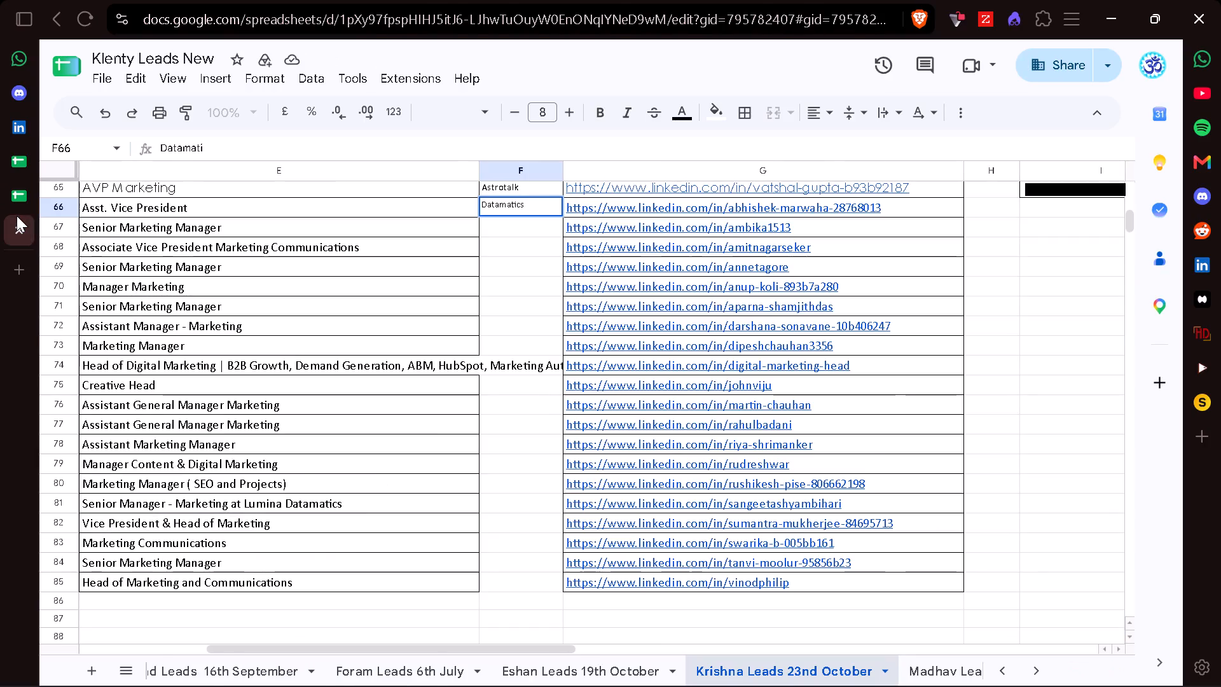
key(Return)
key(Up)
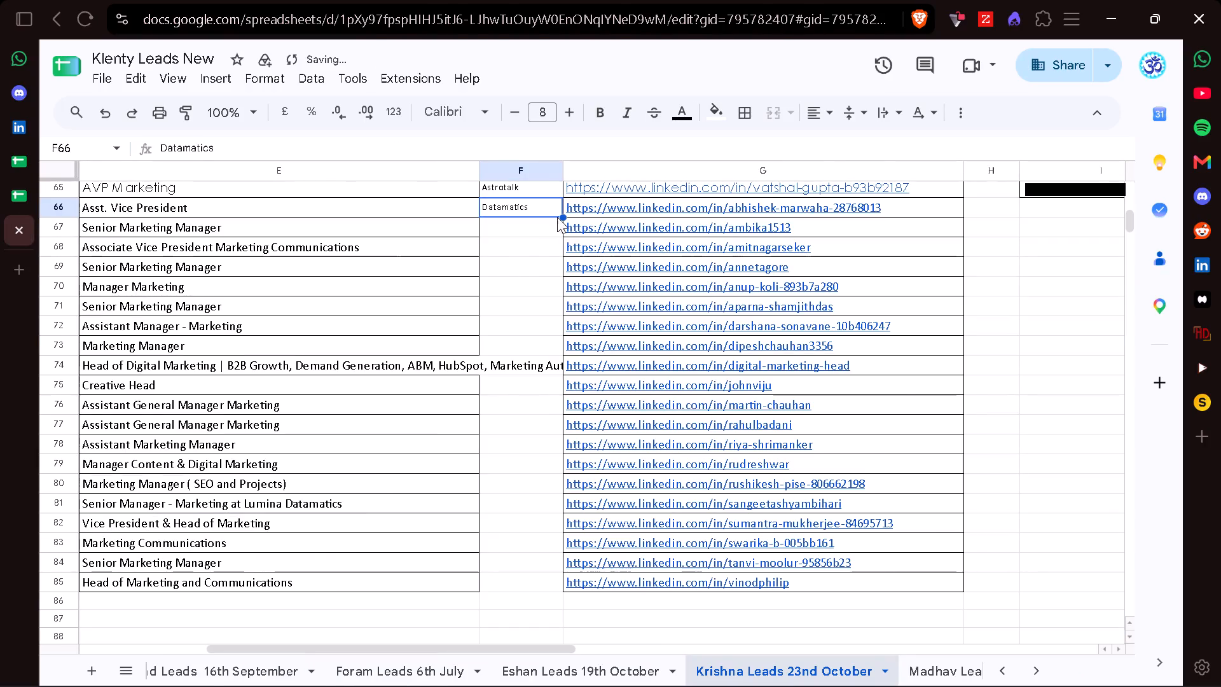
drag(562, 215, 536, 571)
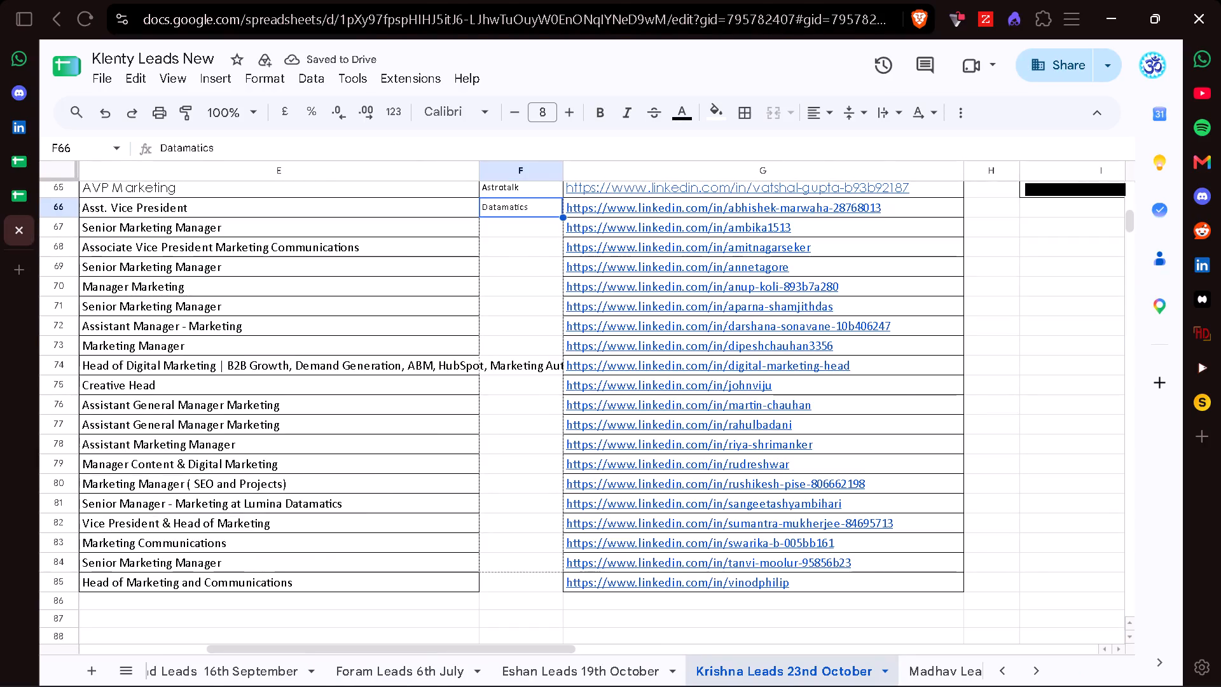
drag(536, 571, 537, 578)
Copy the emails and phone numbers D4:E23 from the Datamatics Contact Map and paste them at I66 in the Krishna Leads sheet.
scroll(578, 425, left, 3)
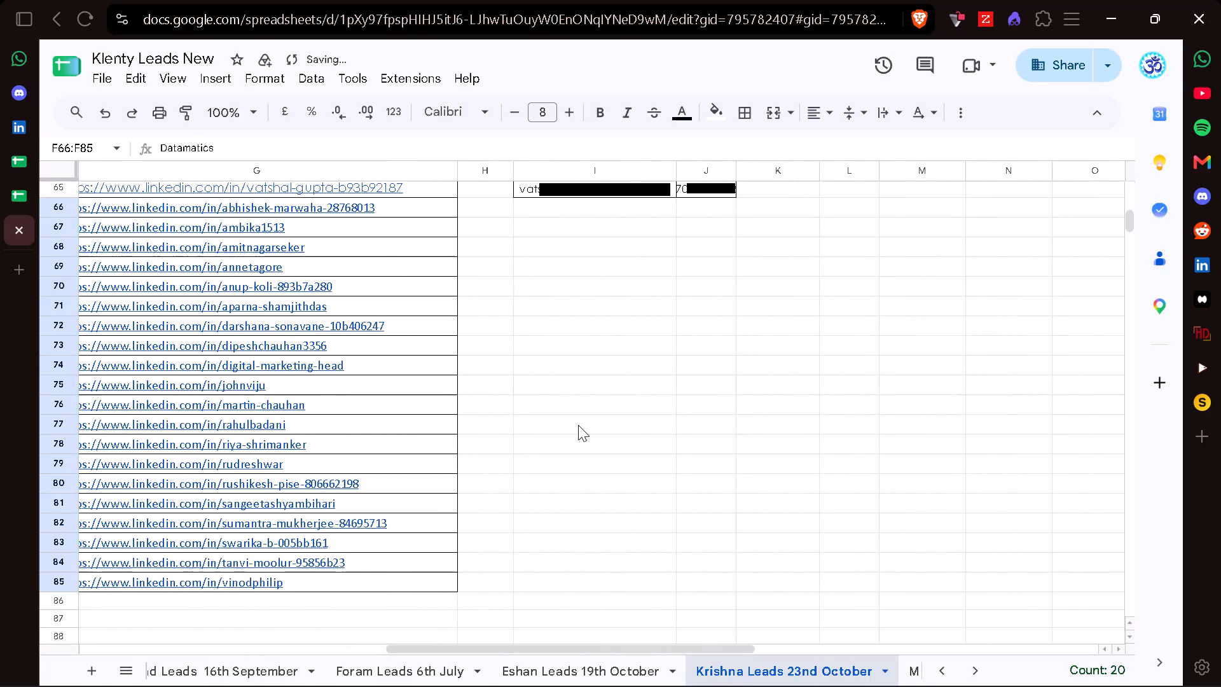
scroll(446, 288, up, 1)
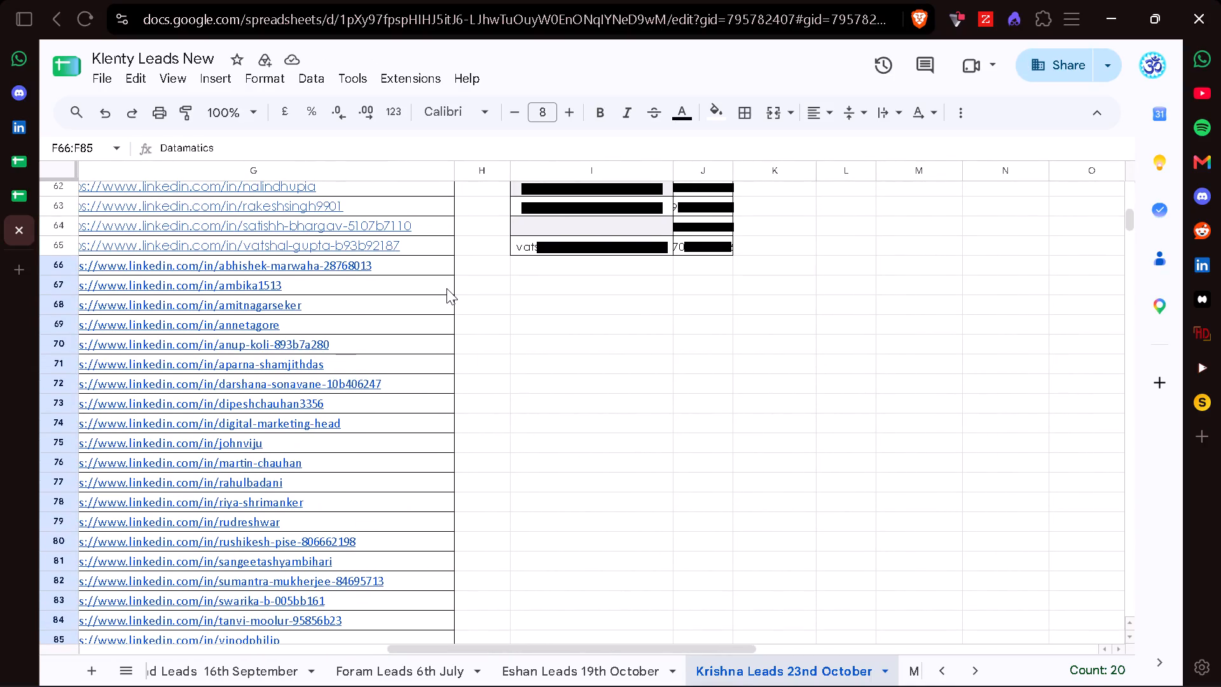
click(10, 198)
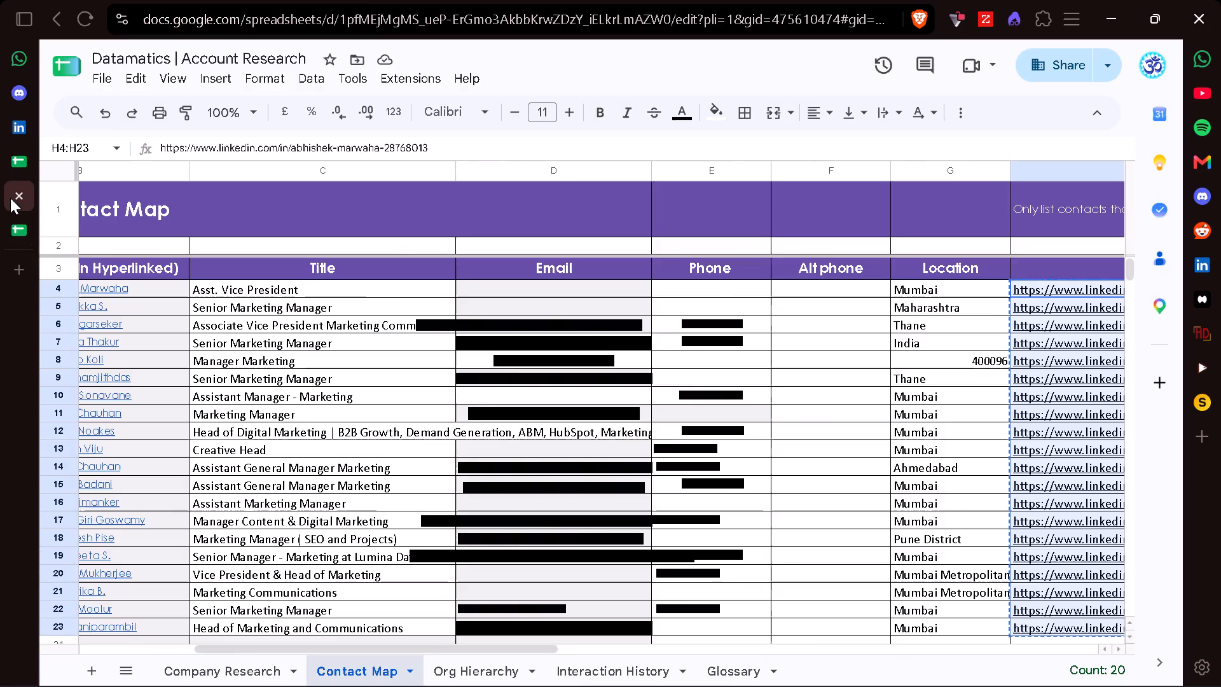
scroll(712, 378, left, 3)
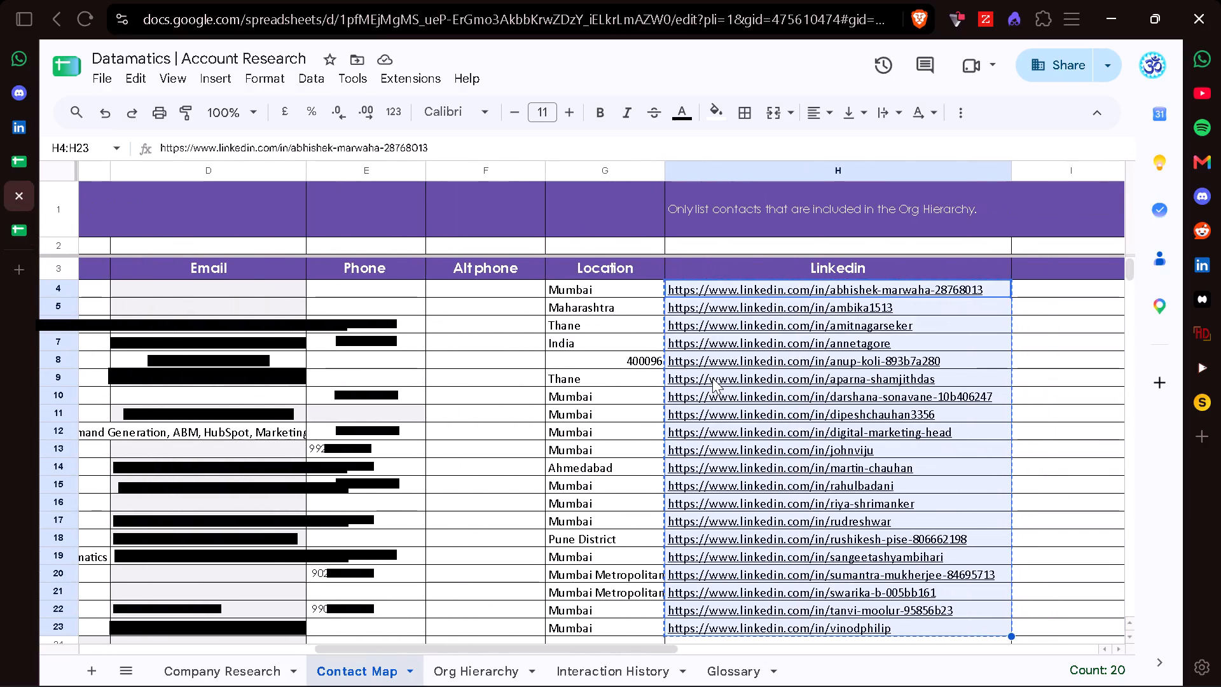
scroll(712, 378, right, 3)
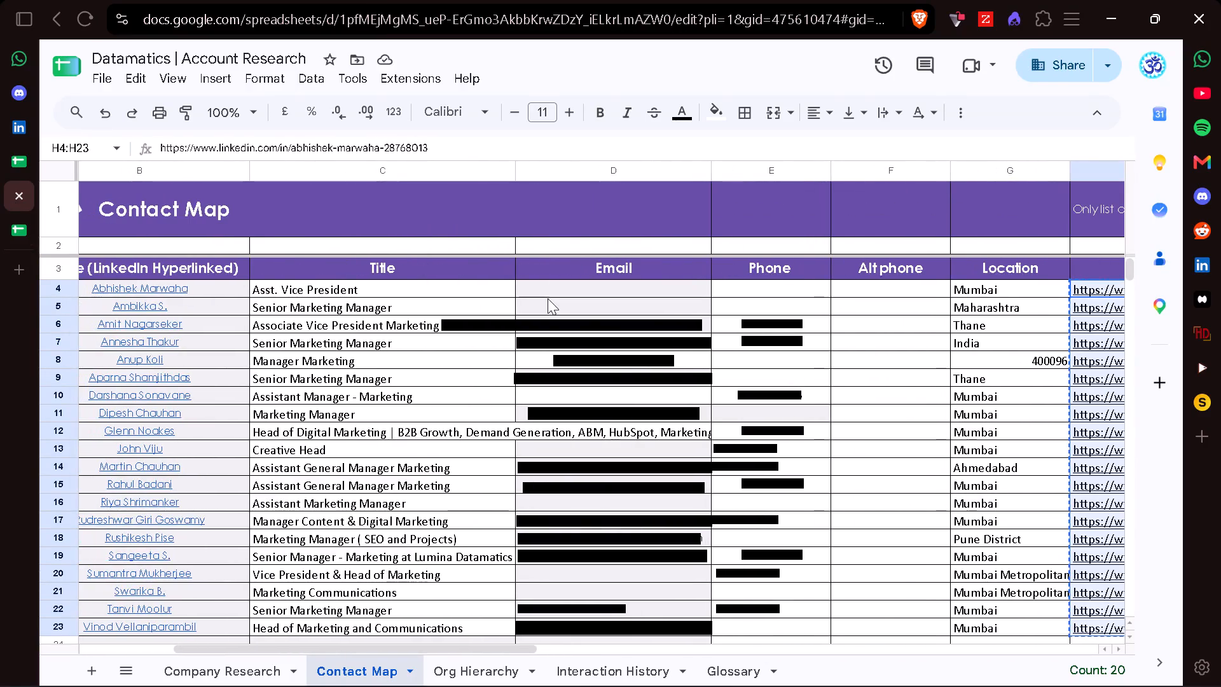
click(551, 289)
key(shift+Right)
key(shift+Down)
key(ctrl+shift+Down)
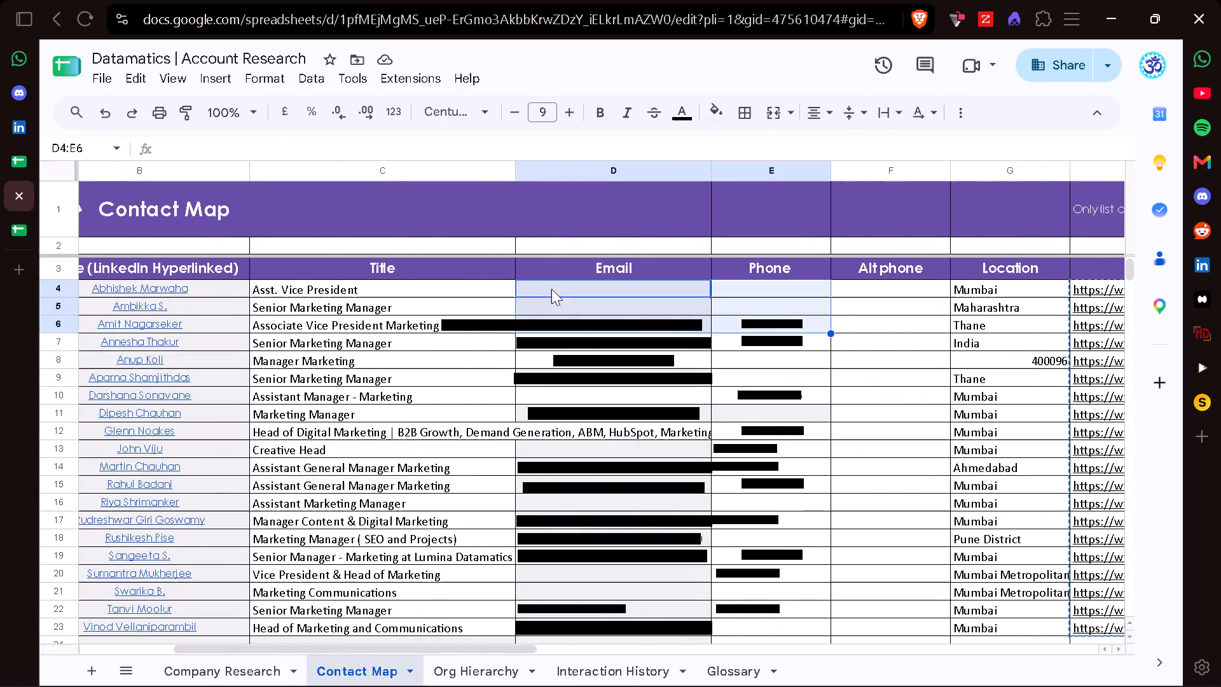
key(ctrl+shift+Down)
key(ctrl+shift+Down)
key(ctrl+shift+Down)
key(ctrl+shift+Down)
key(ctrl+shift+Down)
key(ctrl+shift+Down)
key(ctrl+shift+Down)
key(ctrl+shift+Down)
key(ctrl+shift+Down)
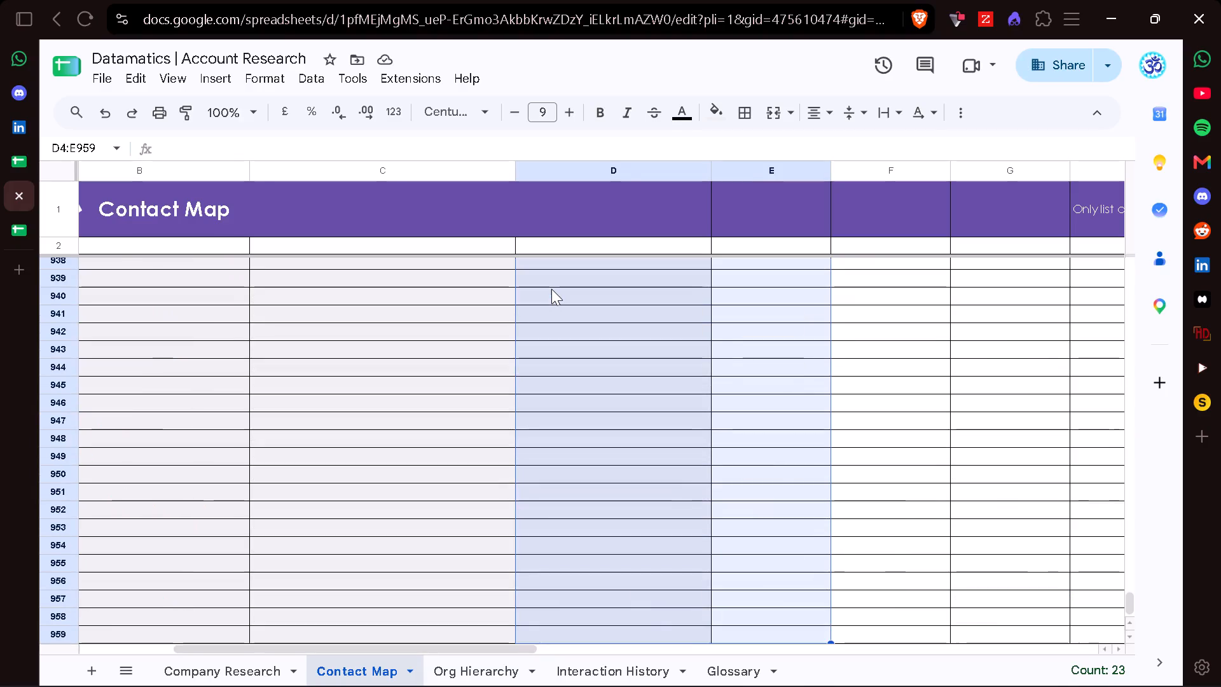
key(ctrl+shift+Up)
scroll(551, 289, up, 2)
key(ctrl+c)
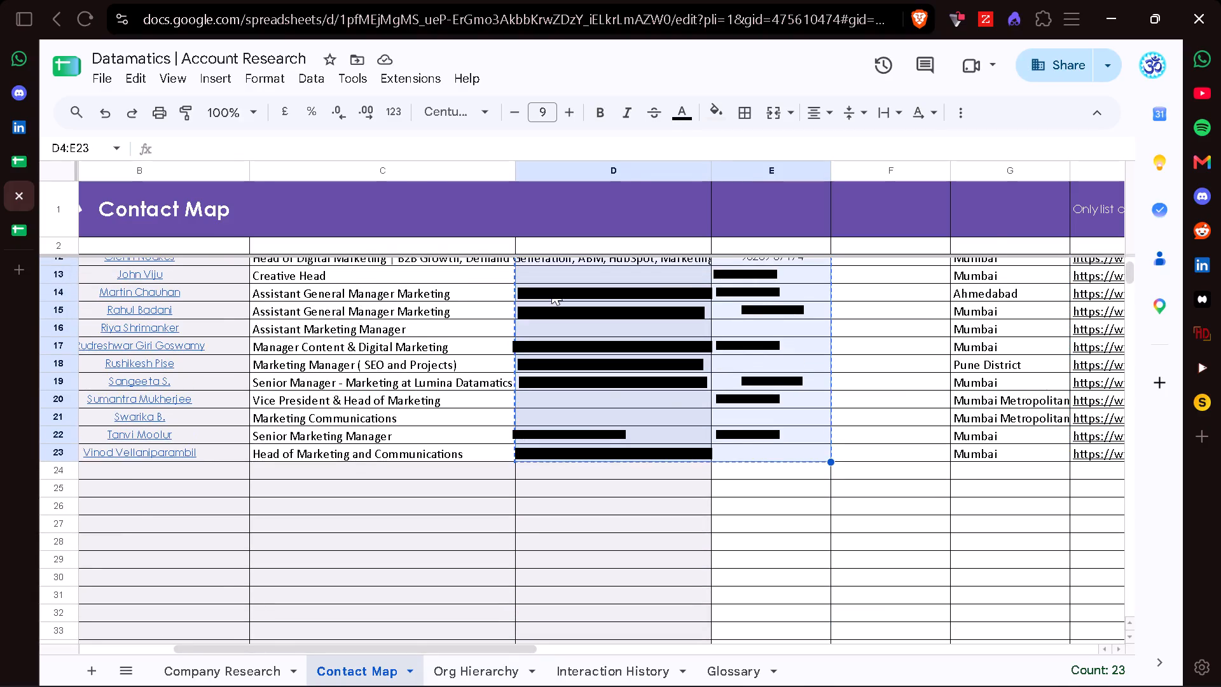
scroll(551, 289, up, 4)
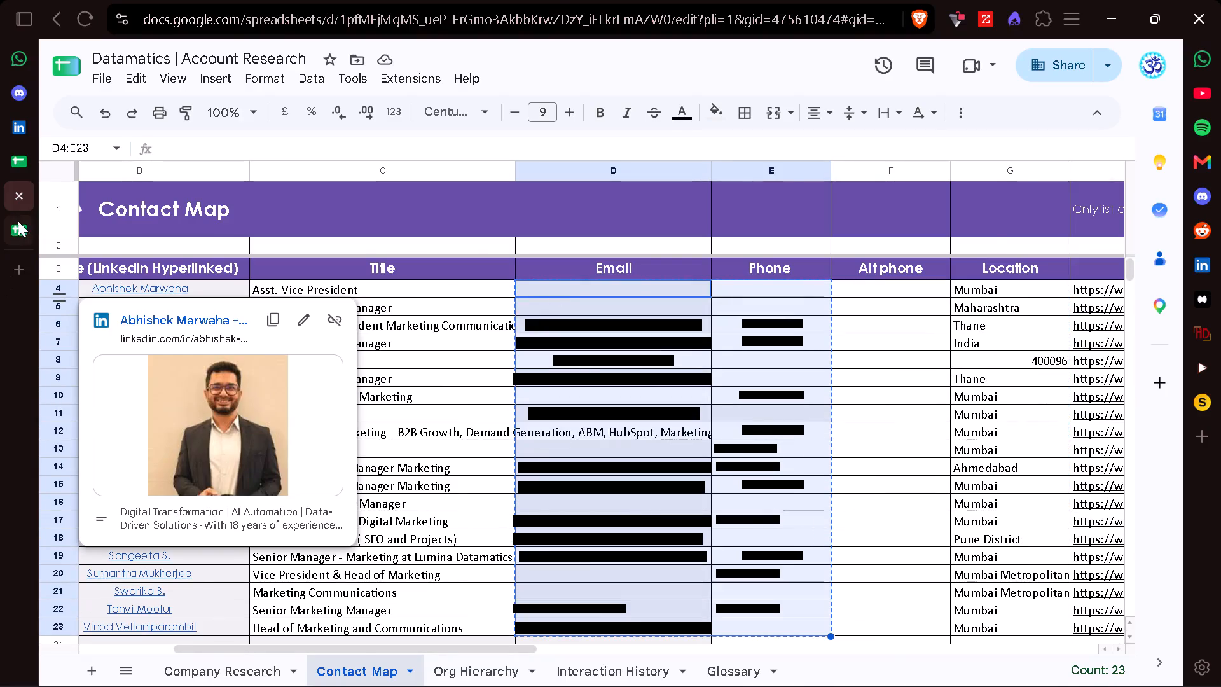
click(19, 223)
click(555, 270)
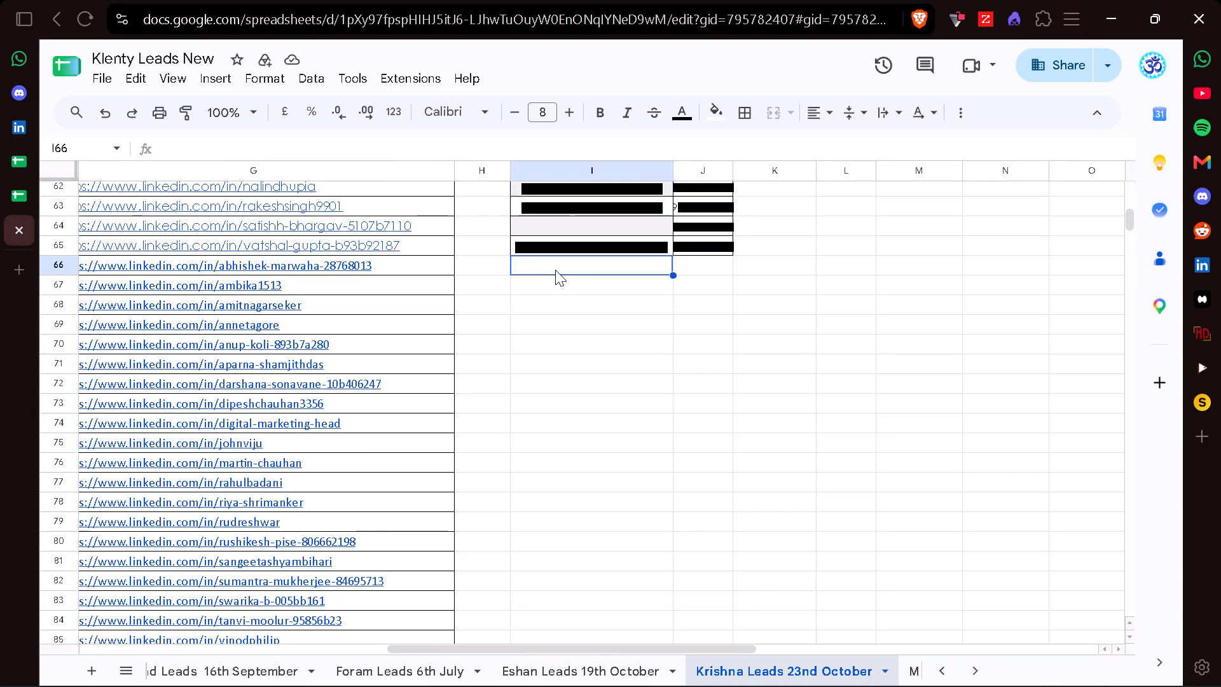
key(ctrl+v)
Check the pasted Datamatics rows 66 to 85 in the Krishna Leads sheet against the Contact Map's columns.
scroll(555, 270, up, 2)
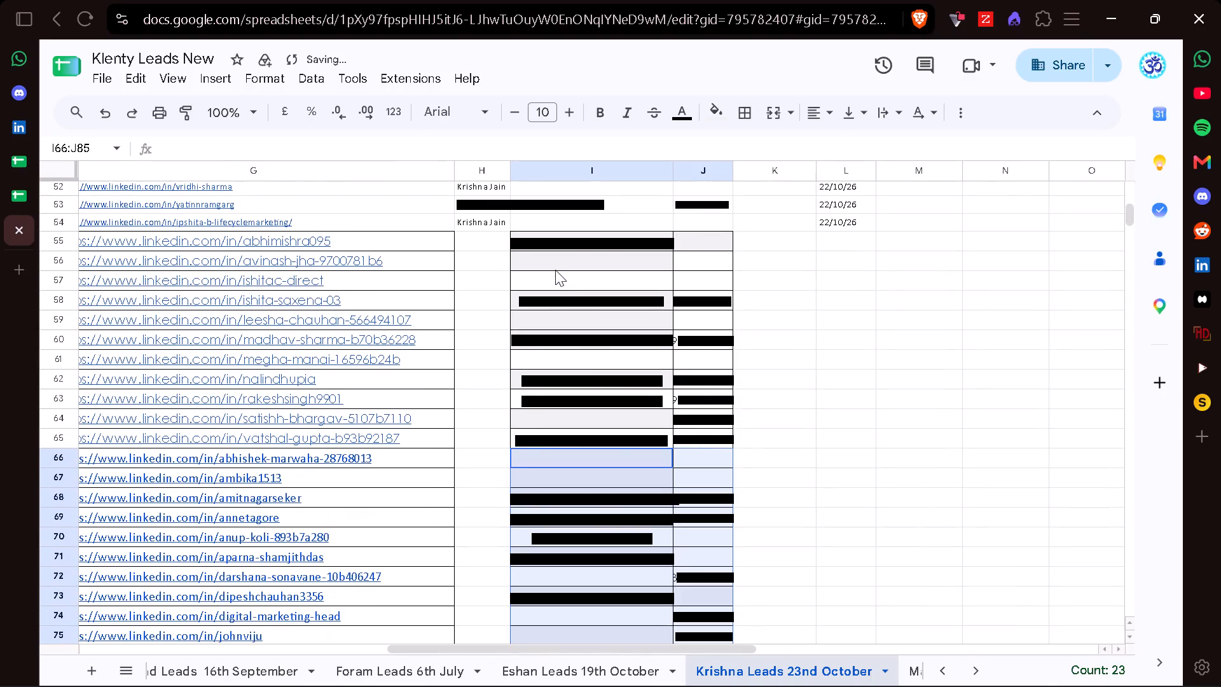
scroll(535, 373, down, 3)
scroll(535, 373, right, 2)
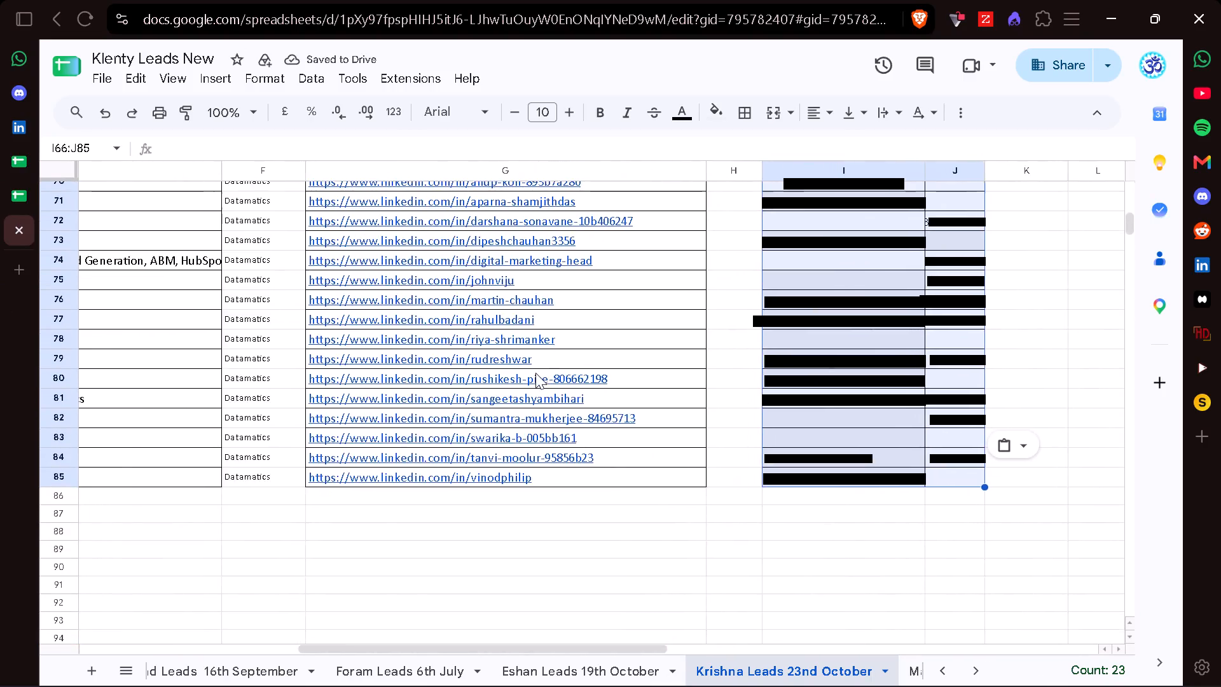
scroll(535, 373, right, 6)
scroll(355, 445, down, 2)
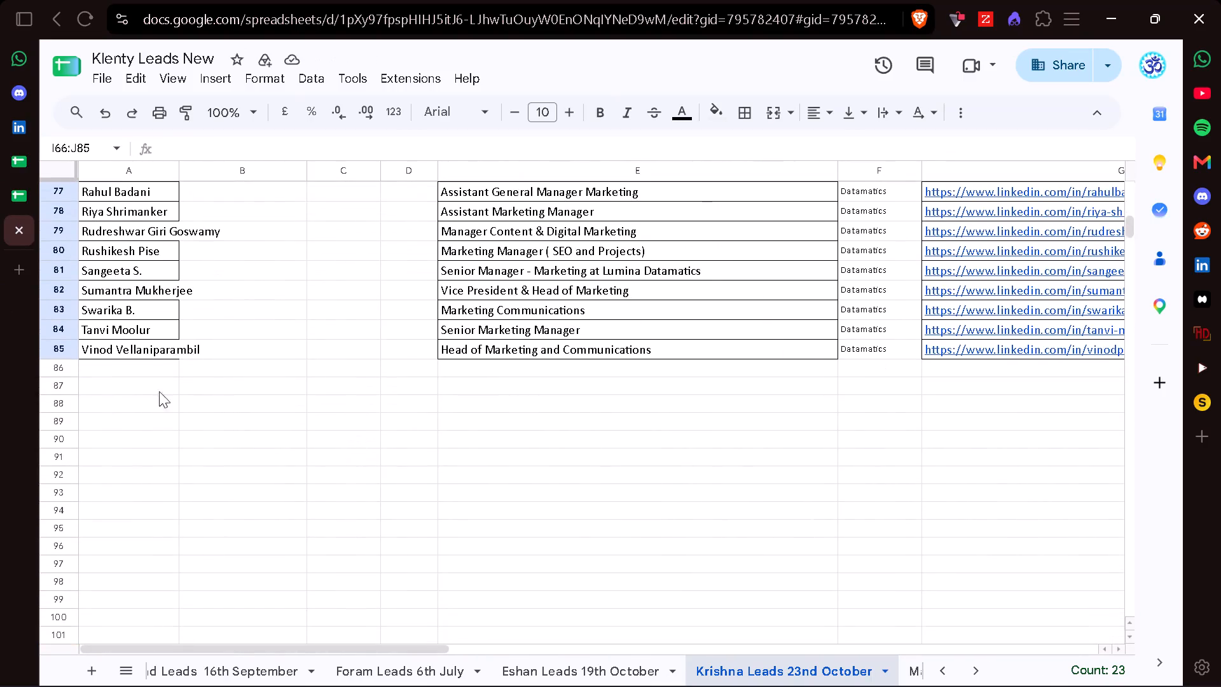
click(123, 363)
scroll(126, 354, down, 1)
click(12, 204)
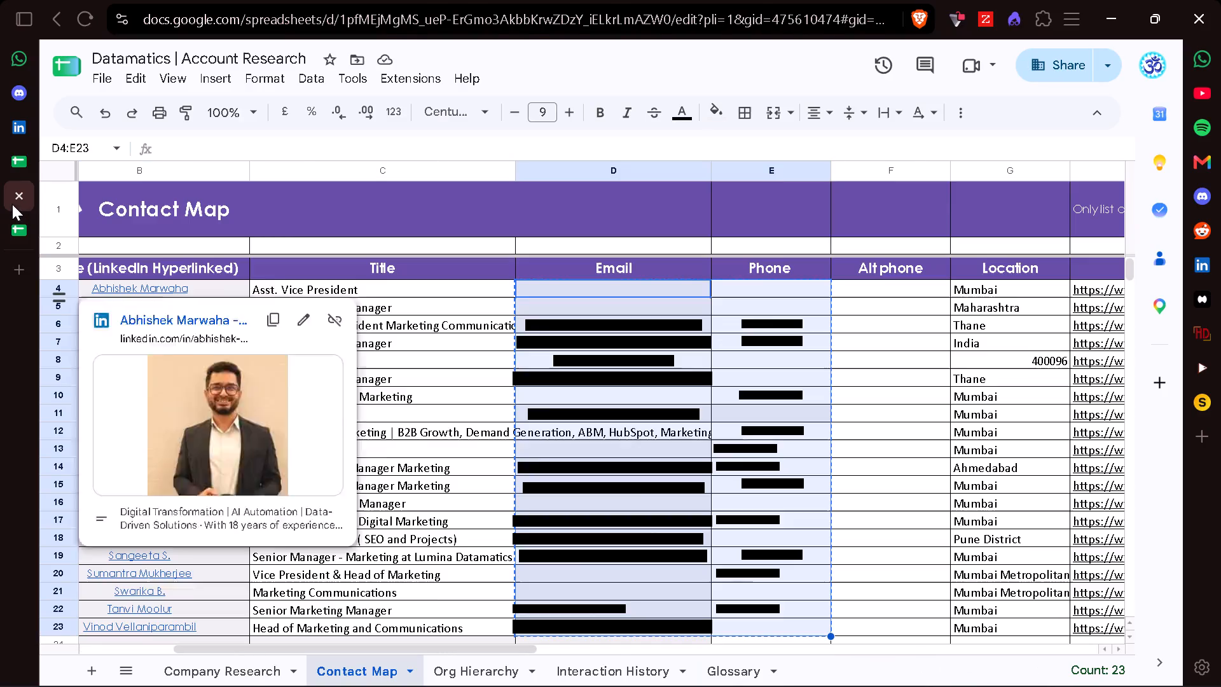
scroll(628, 411, left, 4)
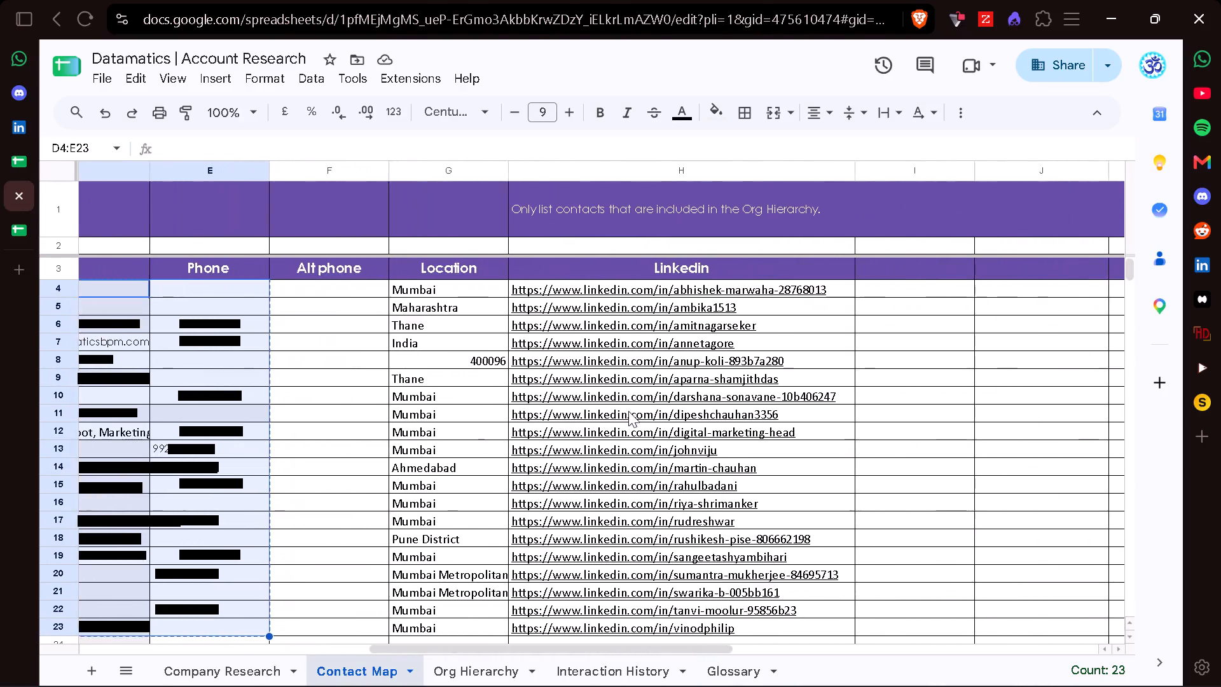
scroll(628, 411, down, 1)
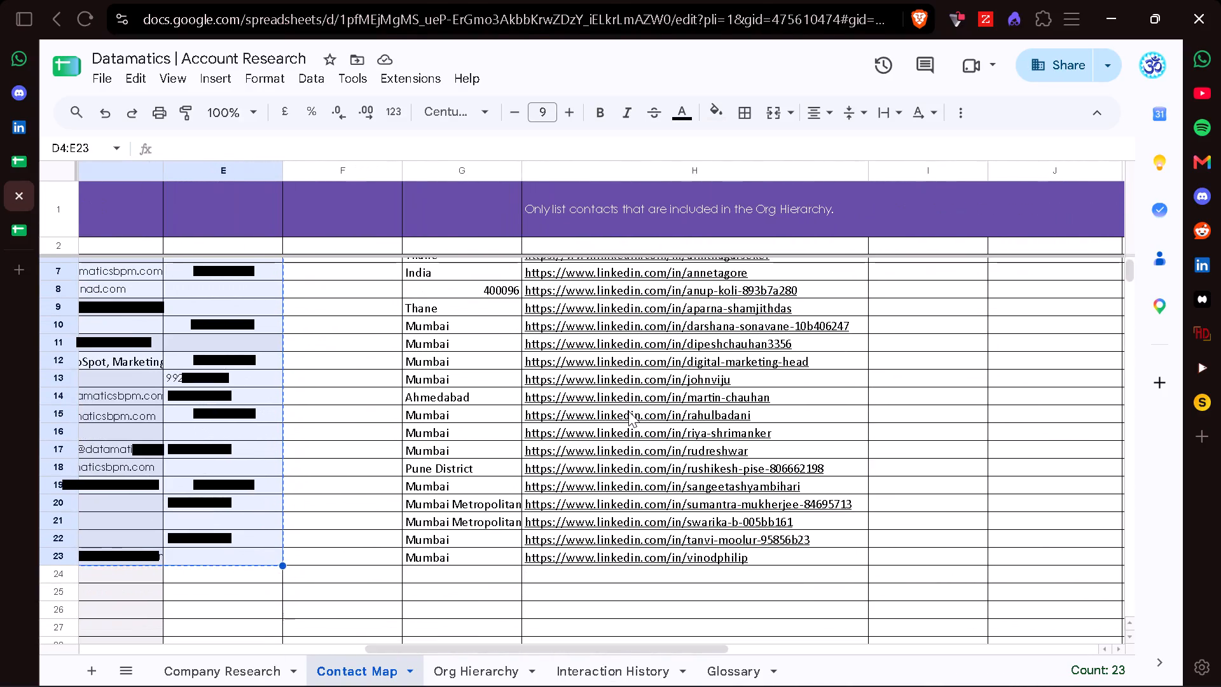
scroll(628, 411, right, 6)
click(19, 235)
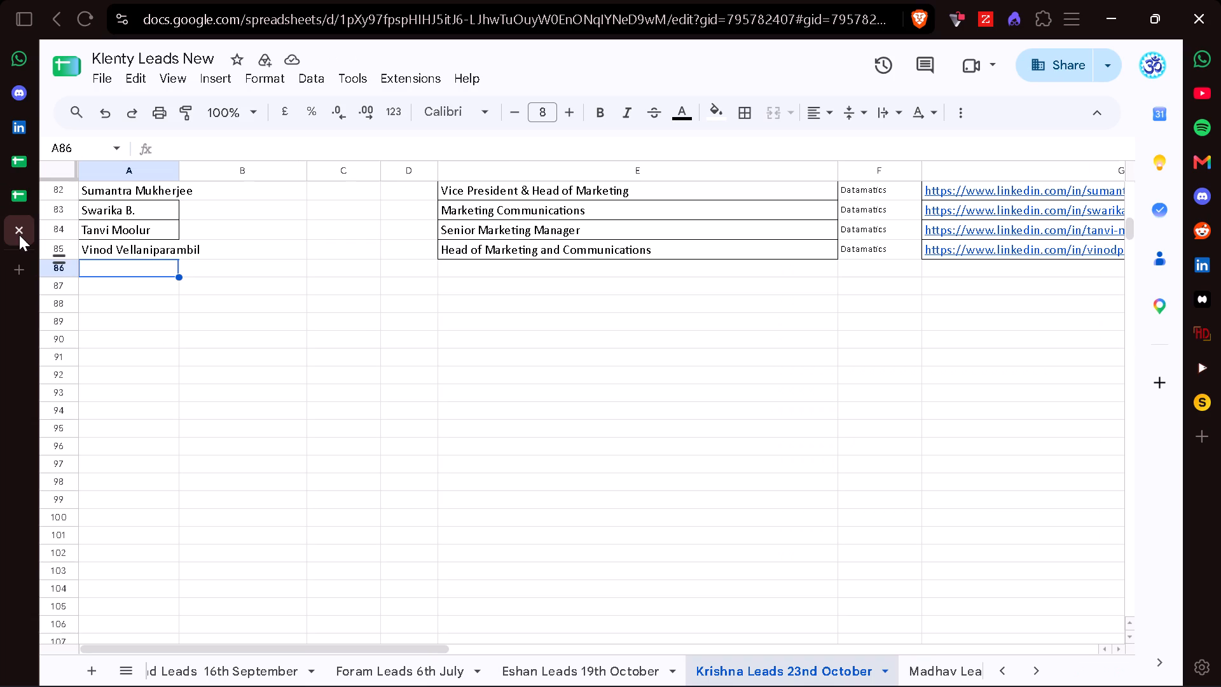
scroll(371, 348, up, 2)
scroll(371, 348, right, 3)
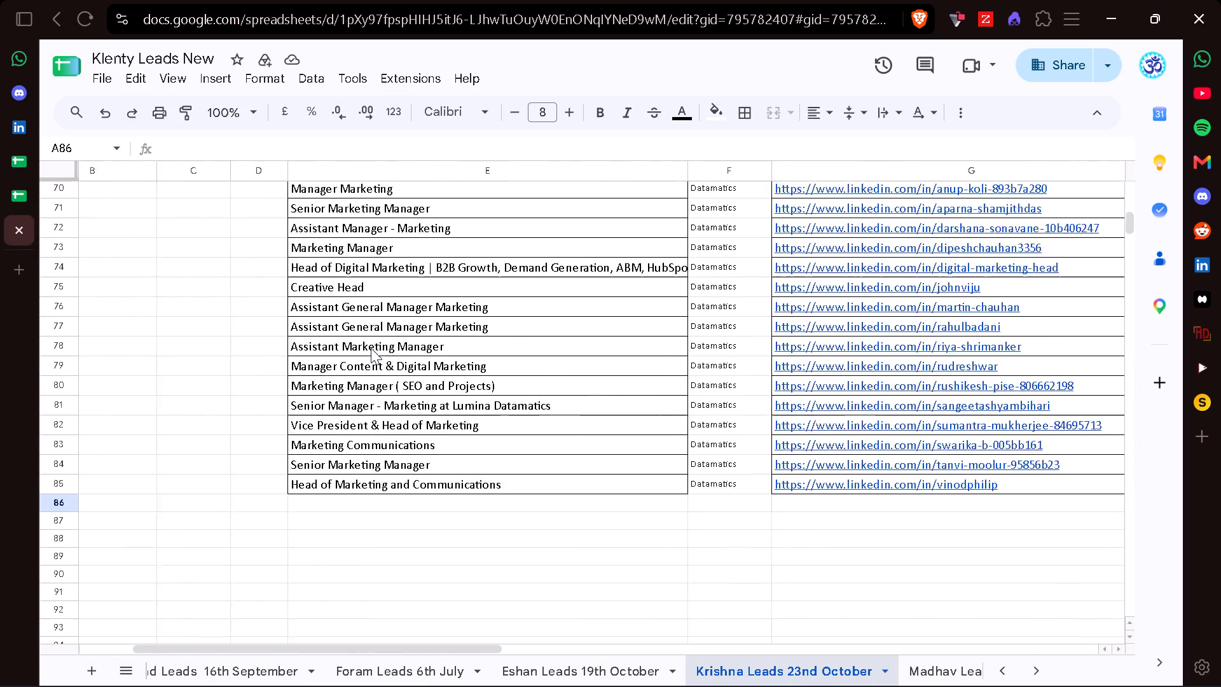
scroll(371, 348, right, 2)
Close the Datamatics Account Research spreadsheet and return to AR Master Sheet.
click(16, 202)
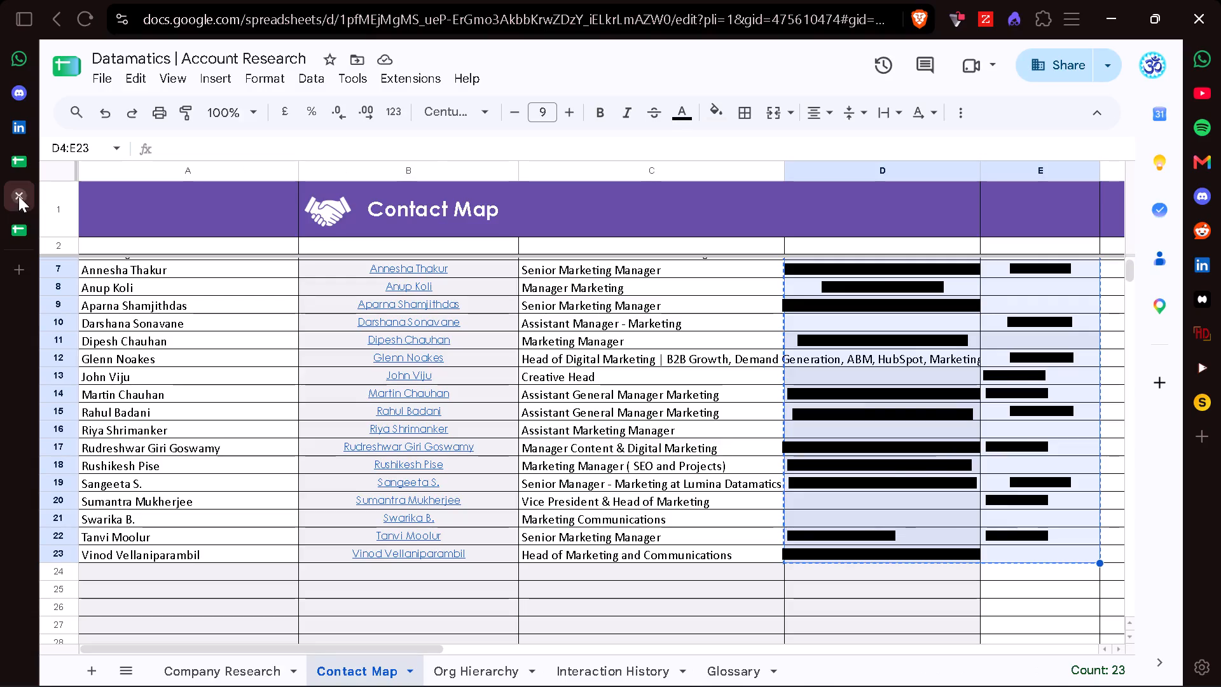
click(18, 194)
click(18, 175)
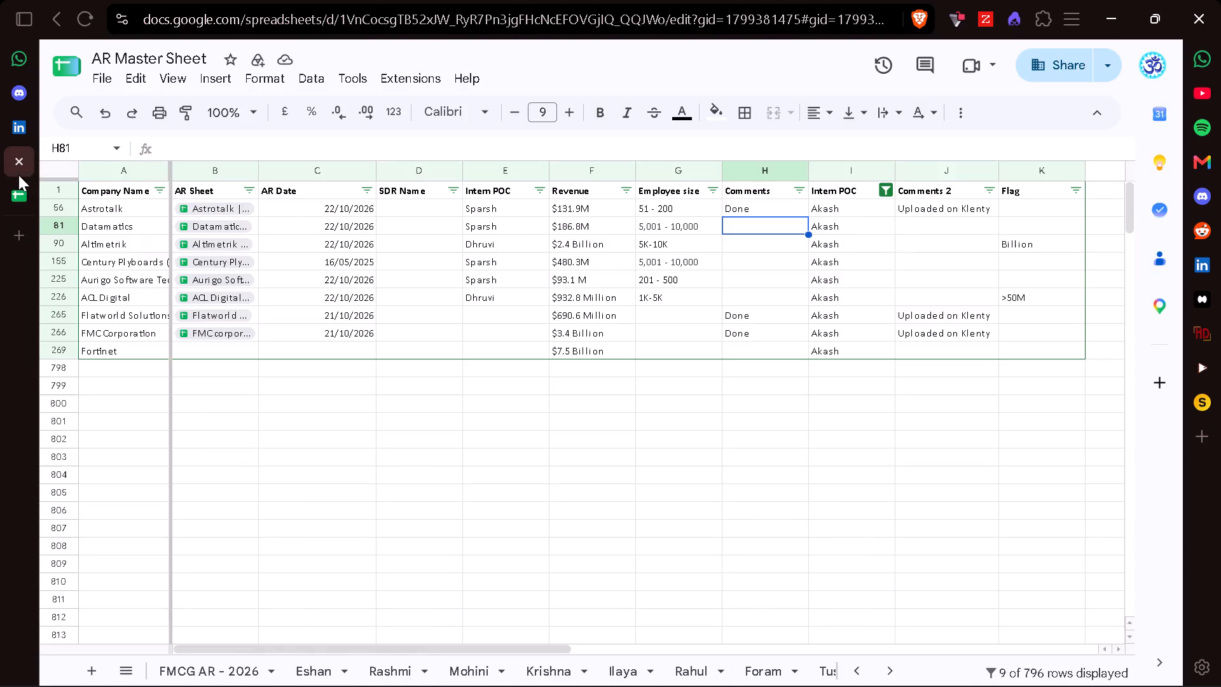
Mark Datamatics as Done in Comments and copy Uploaded on Klenty from the Astrotalk row into its Comments 2 cell.
text(Done)
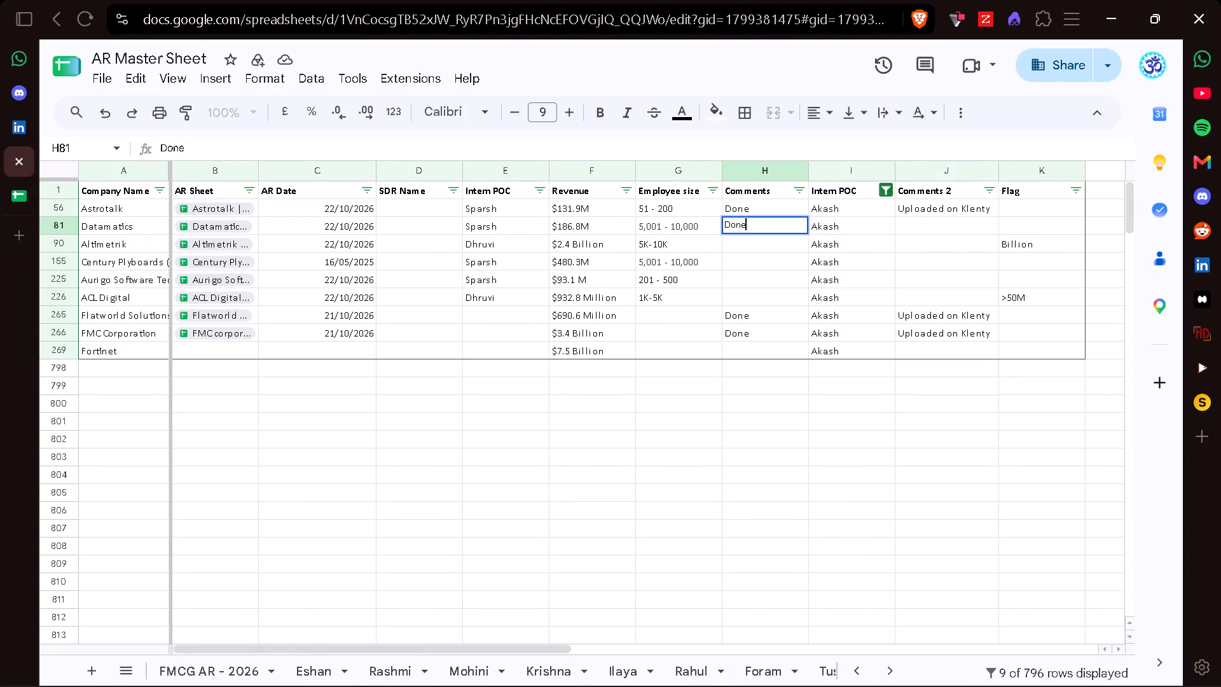
key(Right)
key(Up)
key(Right)
key(ctrl+c)
key(Down)
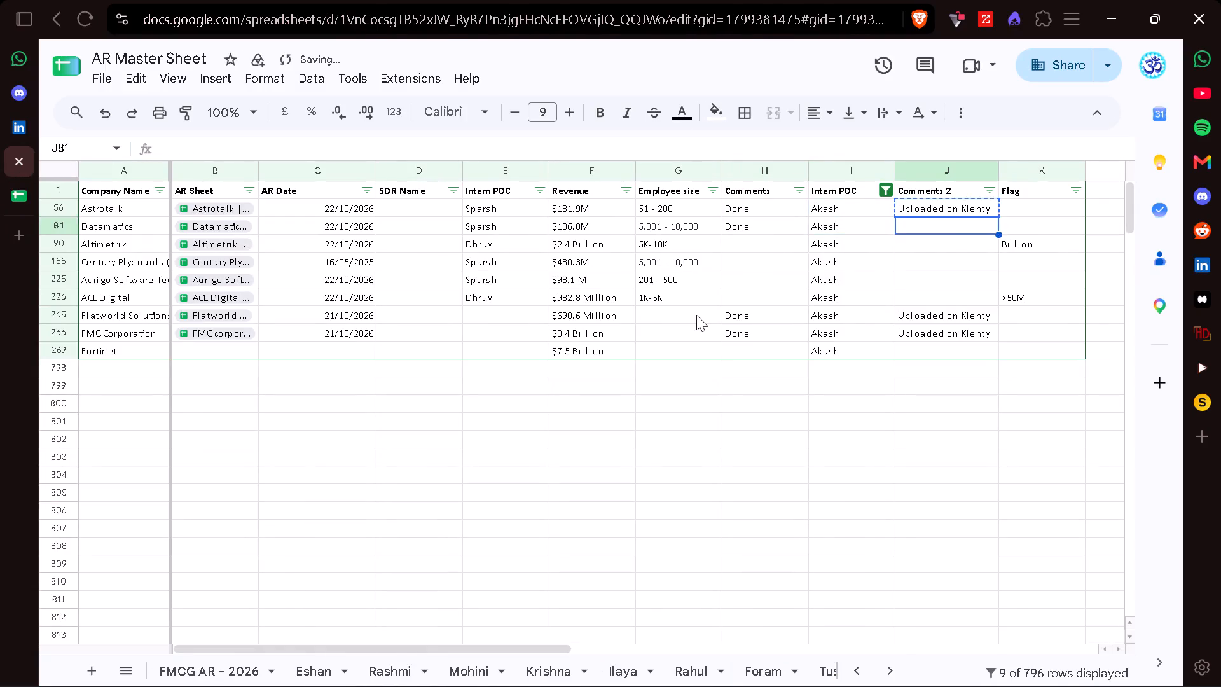
key(ctrl+v)
Open the Altimetrik Account Research spreadsheet from its AR Sheet link in row 90.
key(Down)
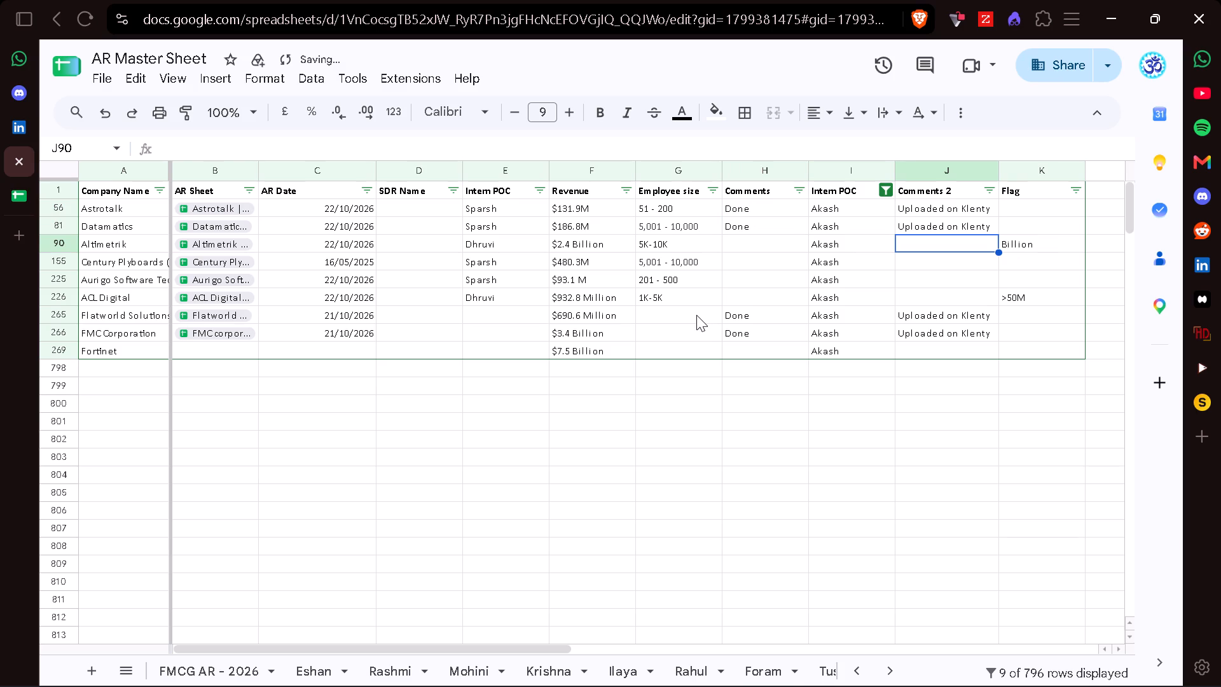
key(Left)
key(Left)
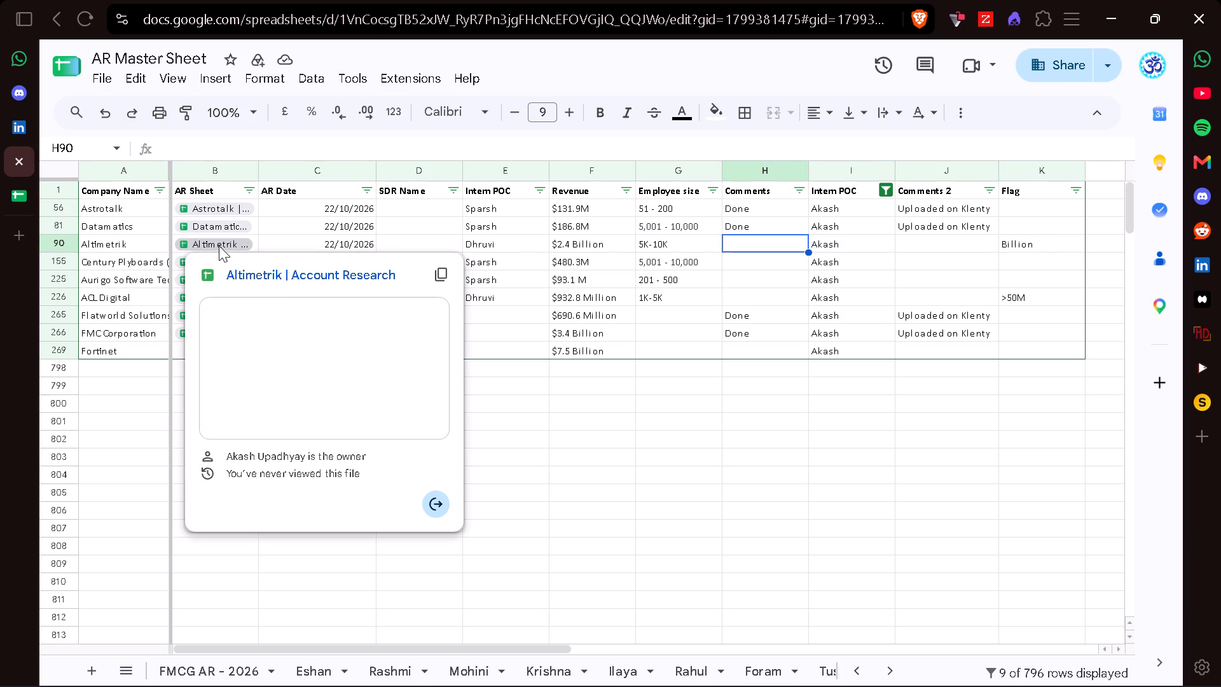
click(286, 275)
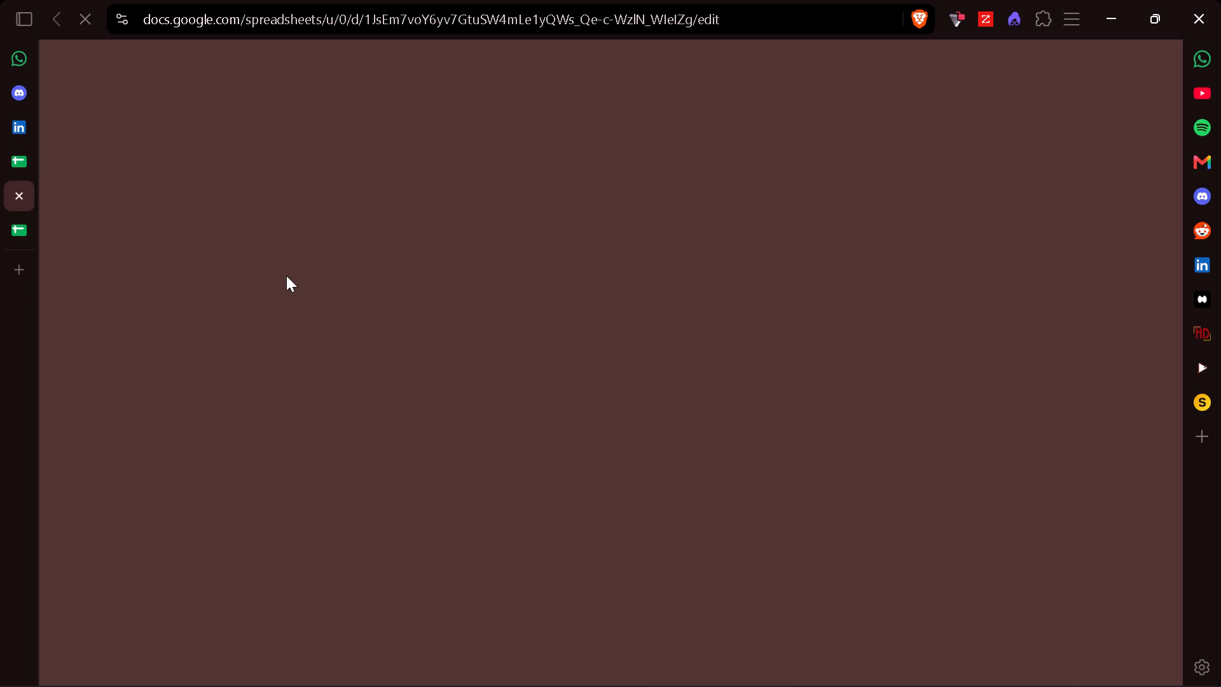
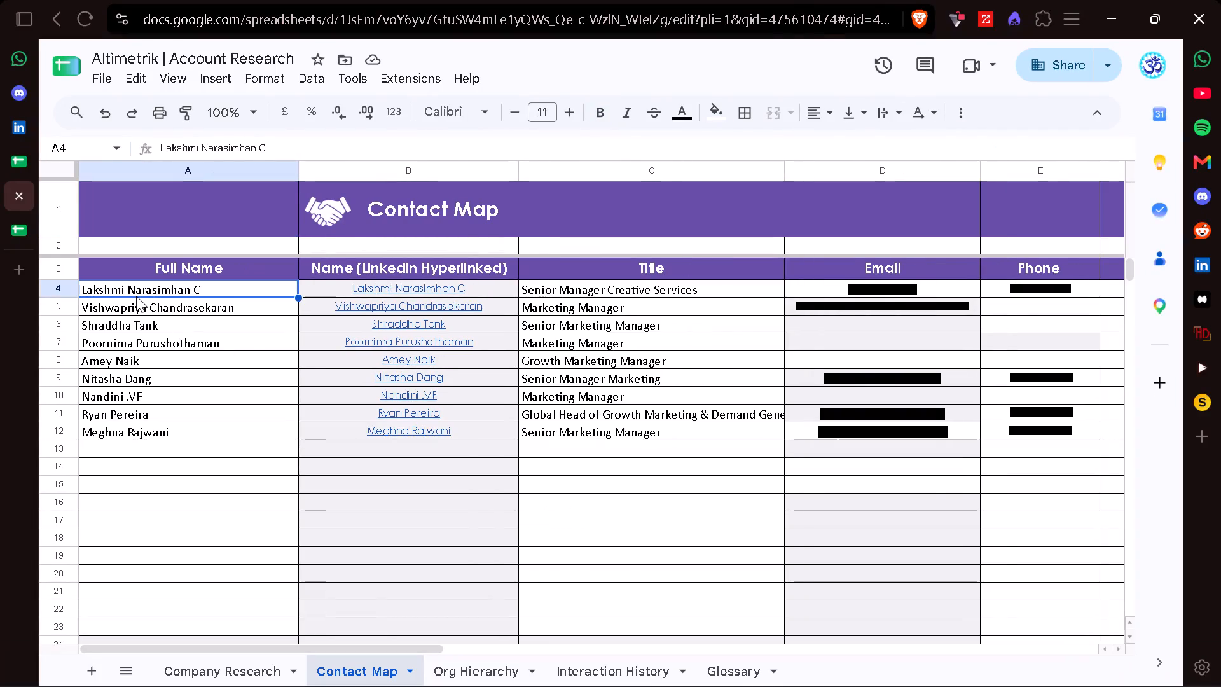
Sort the Altimetrik contacts in A4:H12 of the Contact Map by column A, from A to Z.
key(shift+Down)
key(shift+Down)
key(shift+Down)
key(shift+Down)
key(shift+Down)
key(shift+Down)
key(shift+Down)
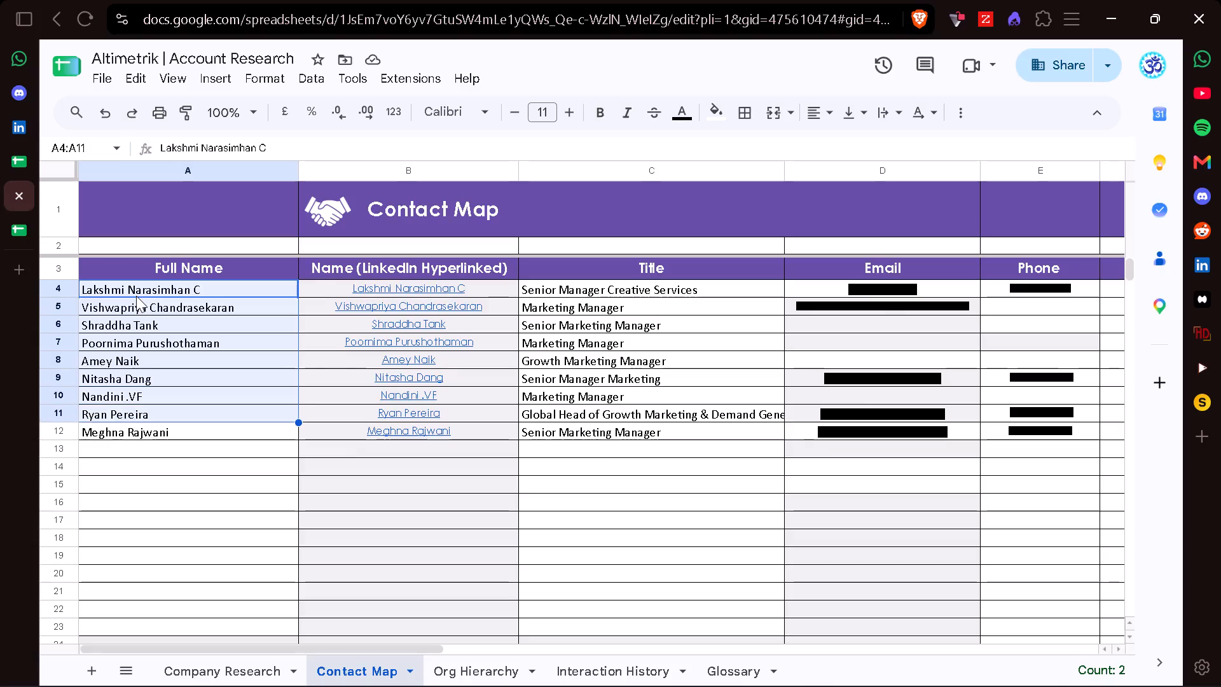
key(shift+Down)
key(shift+Down)
key(shift+Up)
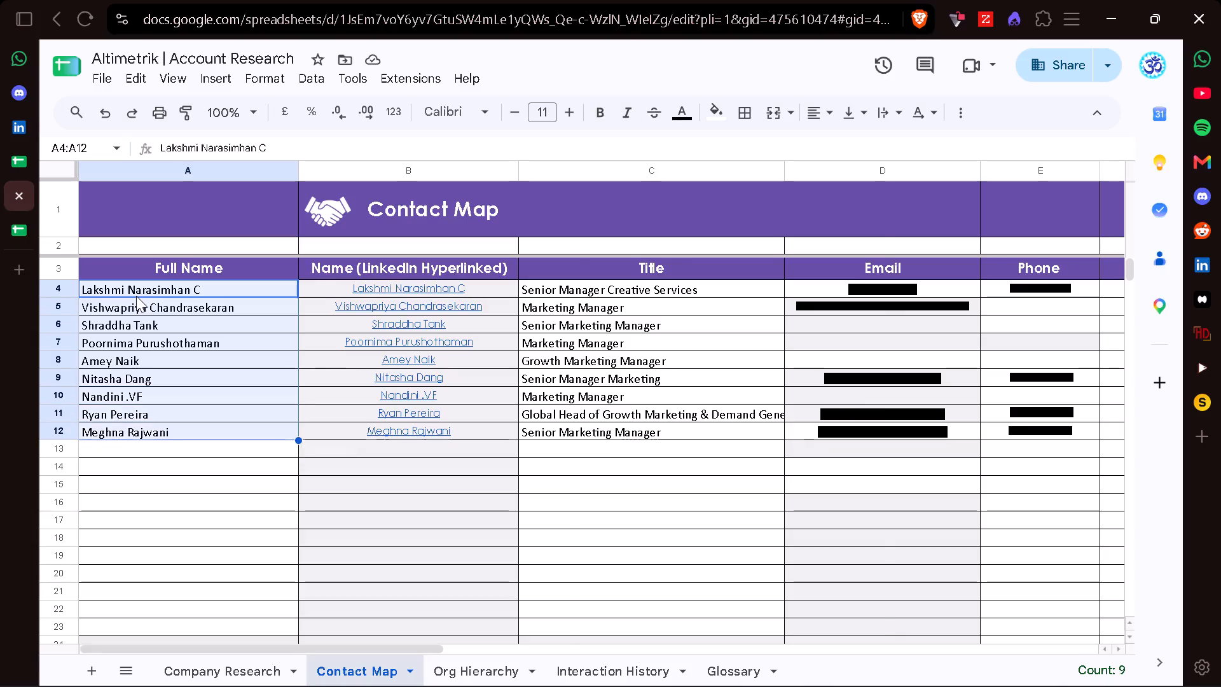
key(ctrl+shift+Right)
key(ctrl+shift+Right)
key(ctrl+shift+Right)
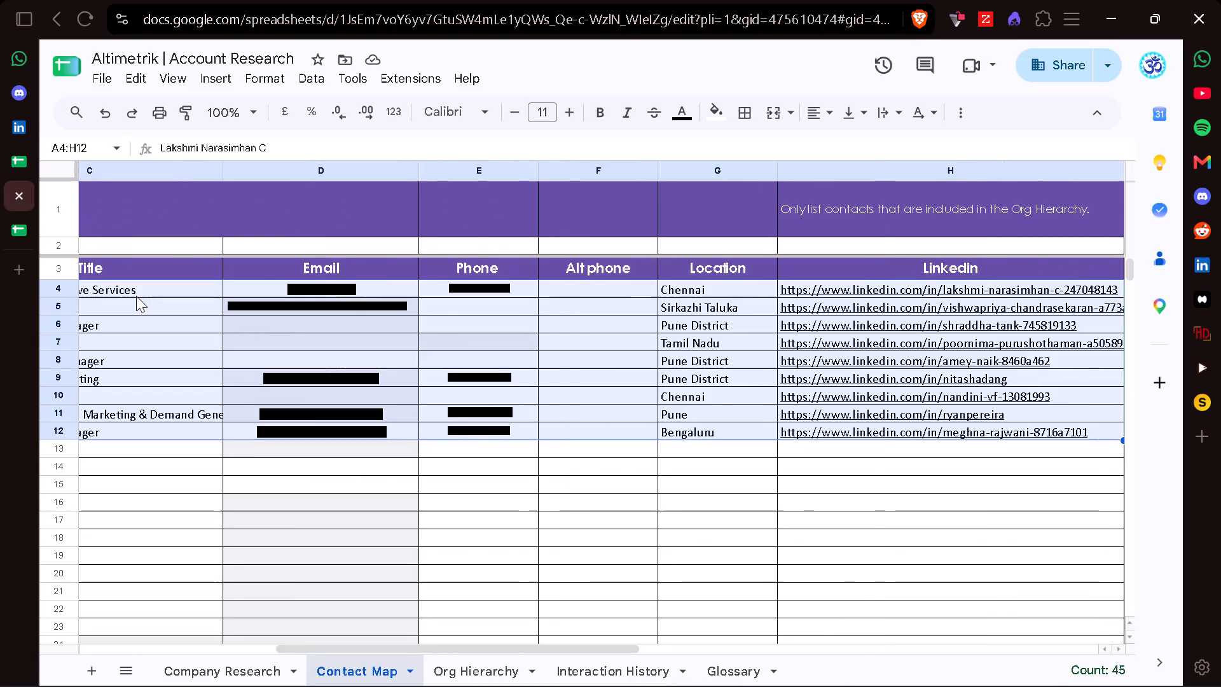
scroll(136, 296, left, 1)
right_click(247, 327)
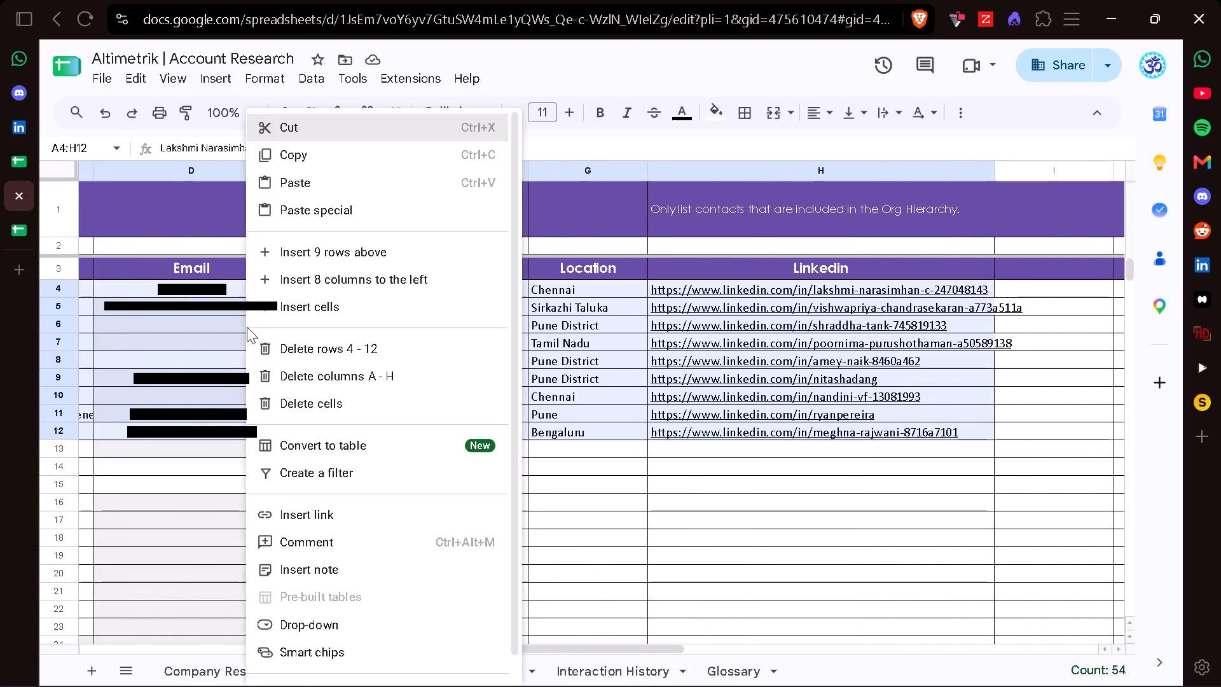
scroll(270, 585, down, 3)
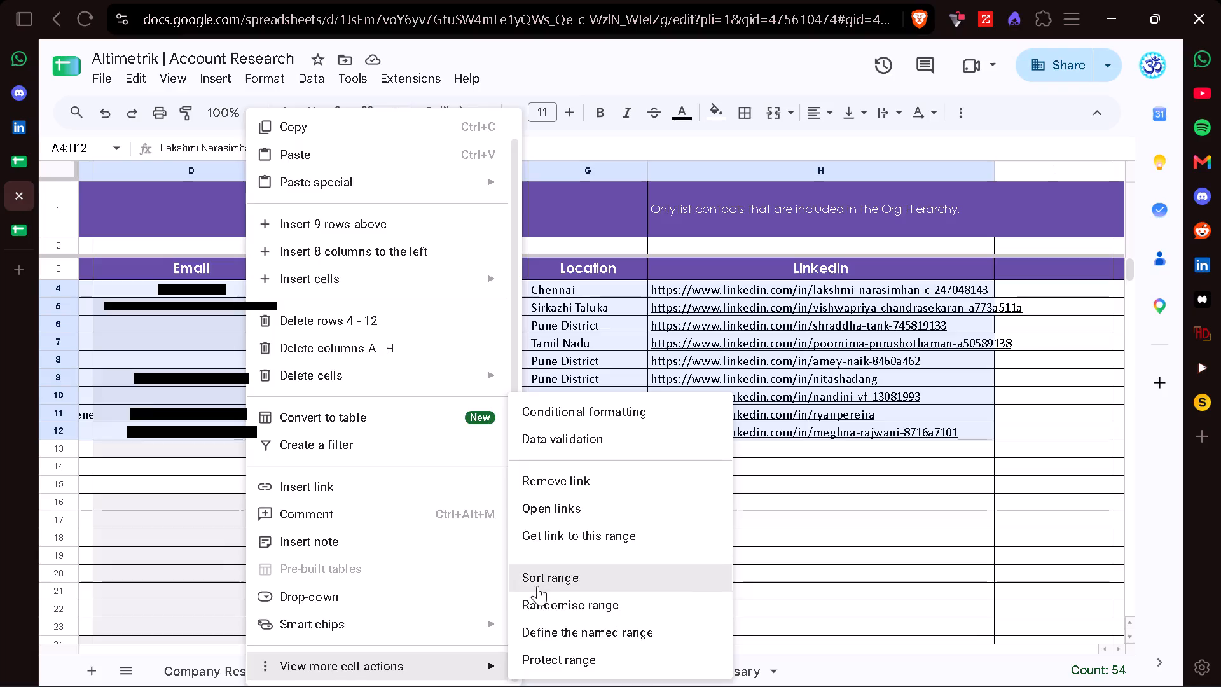
click(539, 582)
click(776, 479)
click(777, 466)
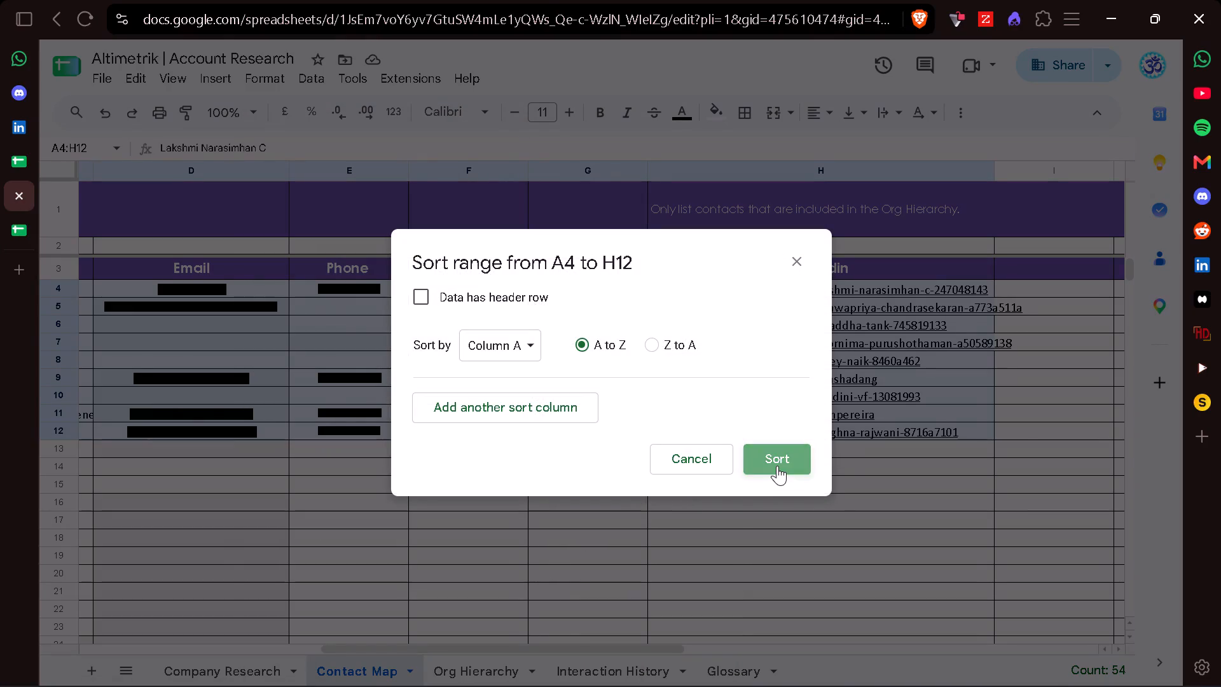
Select the sorted full names in A4:A12 of the Contact Map.
scroll(518, 515, right, 9)
click(120, 295)
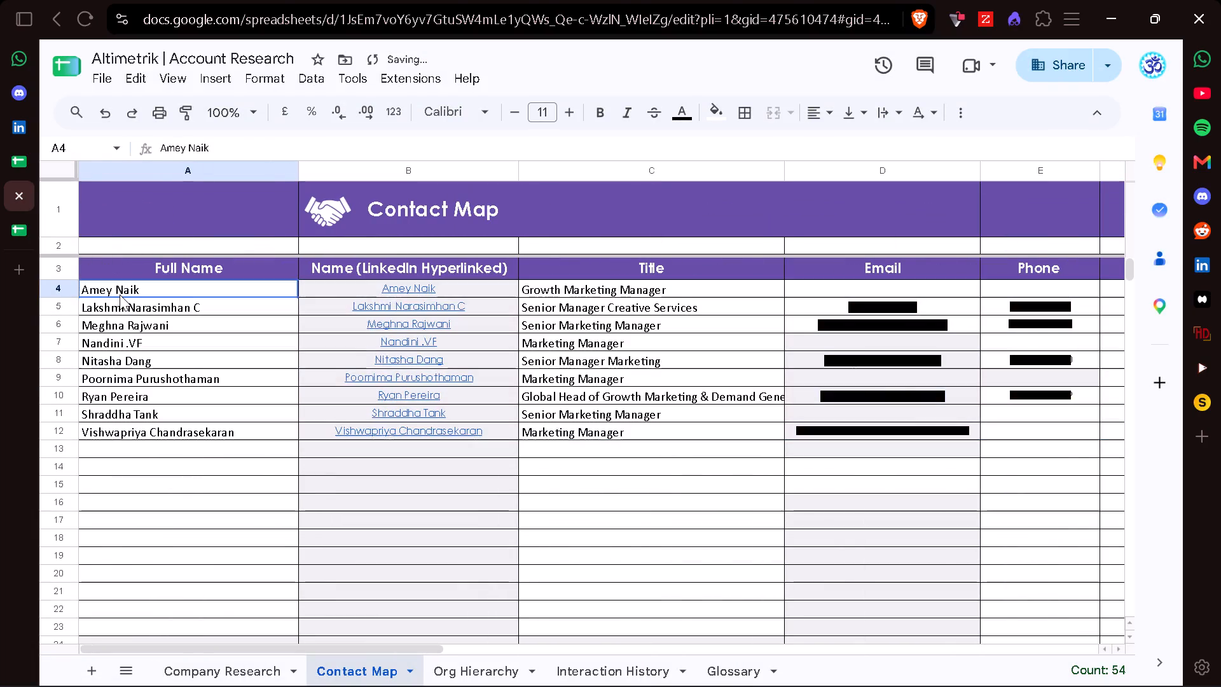
key(ctrl+shift+Down)
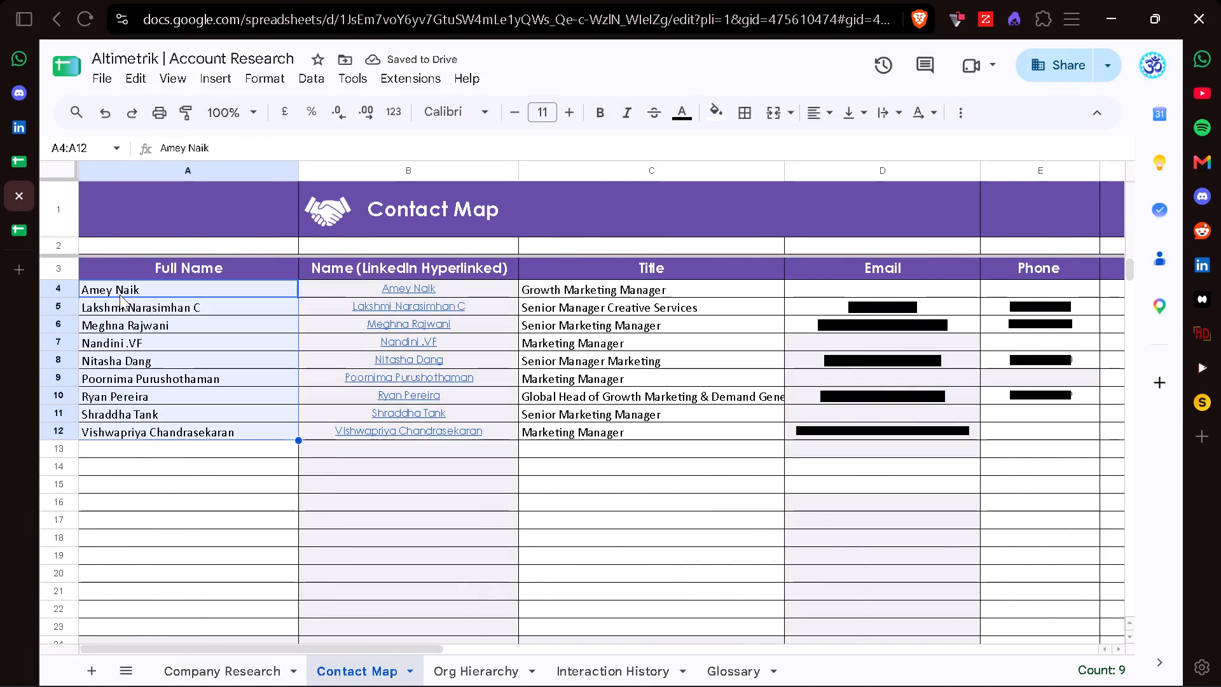
Switch to LinkedIn and search for the company Altimetrik.
click(18, 133)
click(294, 73)
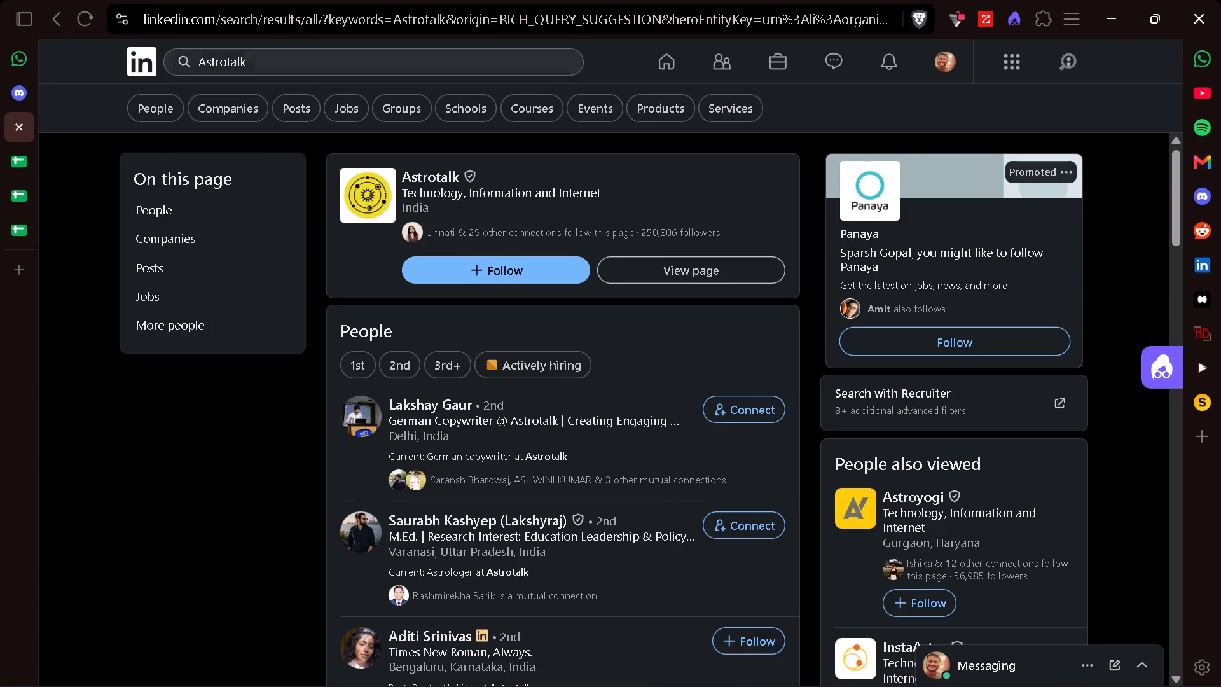
key(BackSpace)
key(BackSpace)
key(BackSpace)
key(BackSpace)
key(BackSpace)
key(BackSpace)
key(BackSpace)
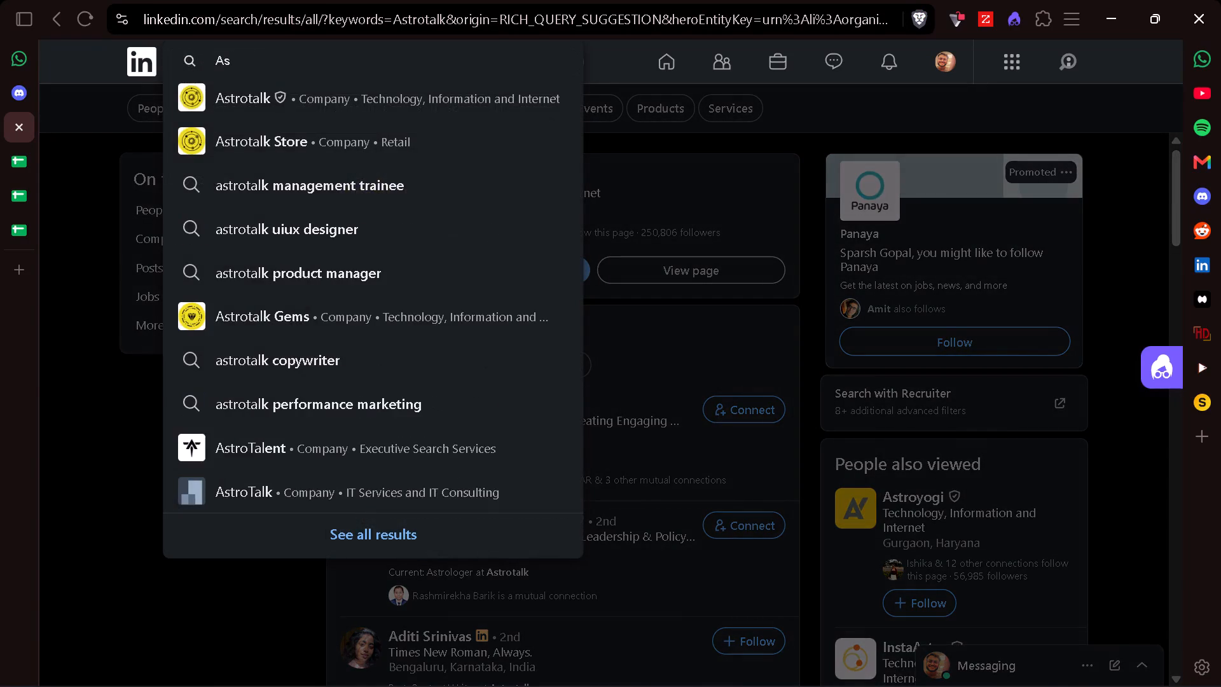
key(BackSpace)
text(ltimet)
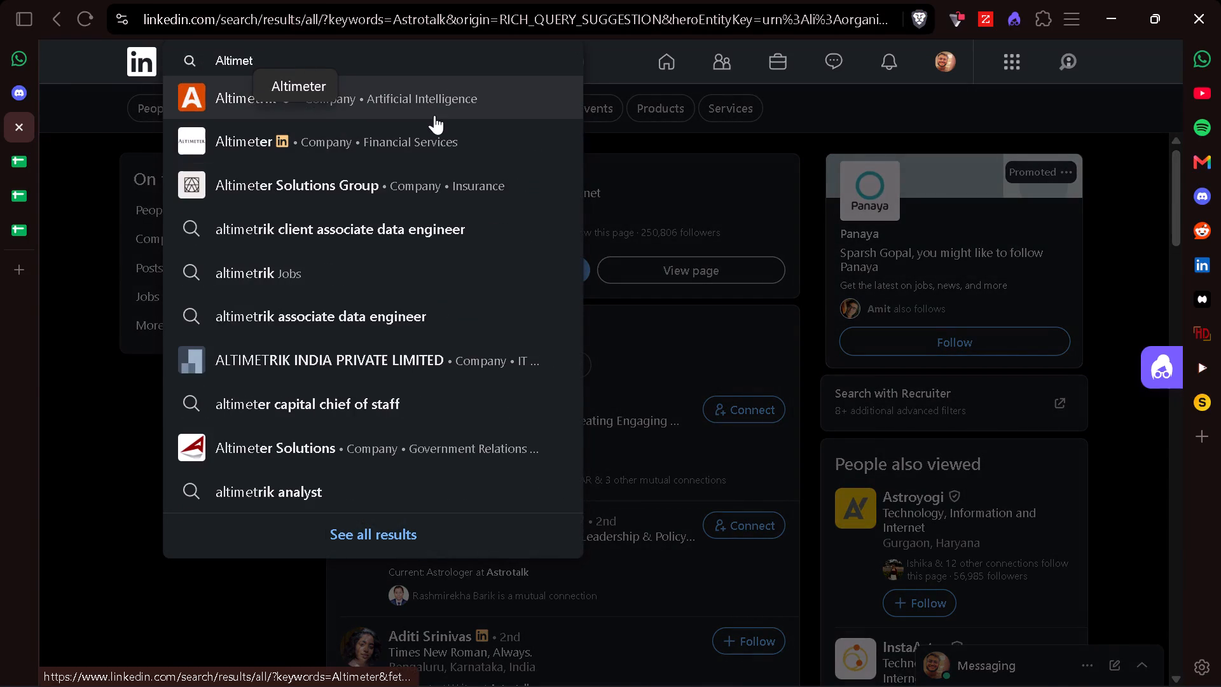
click(426, 114)
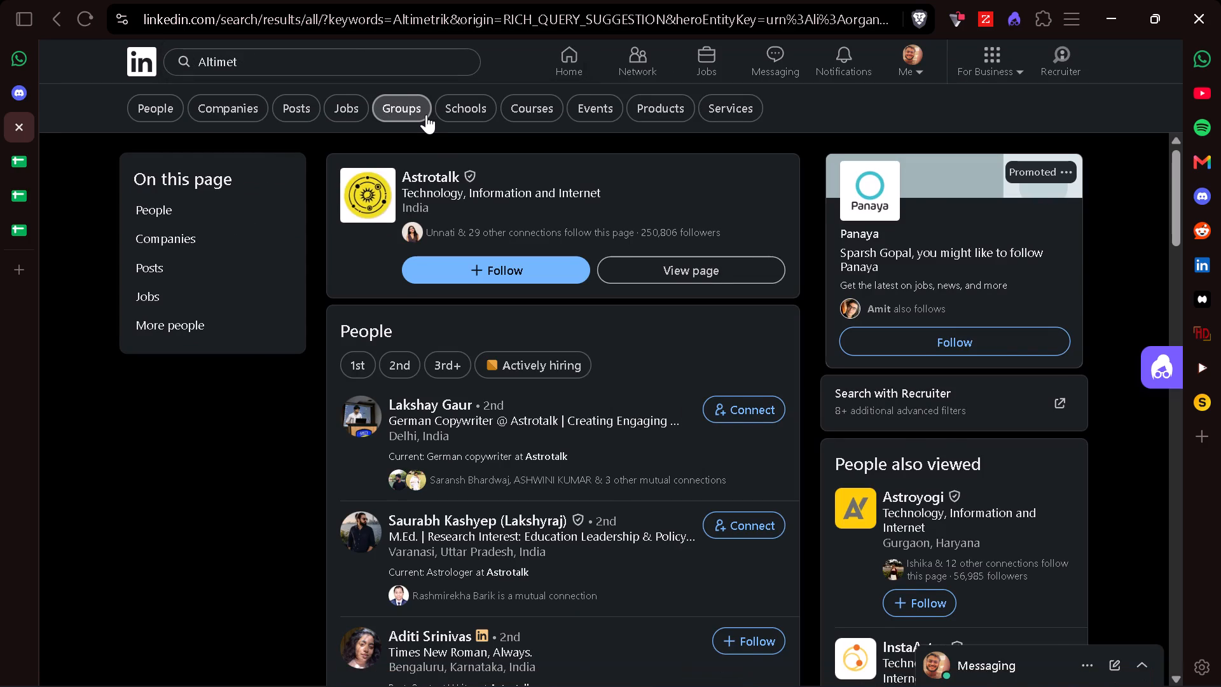
Copy the selected Altimetrik full names and paste them into the Krishna Leads sheet from A86.
click(23, 225)
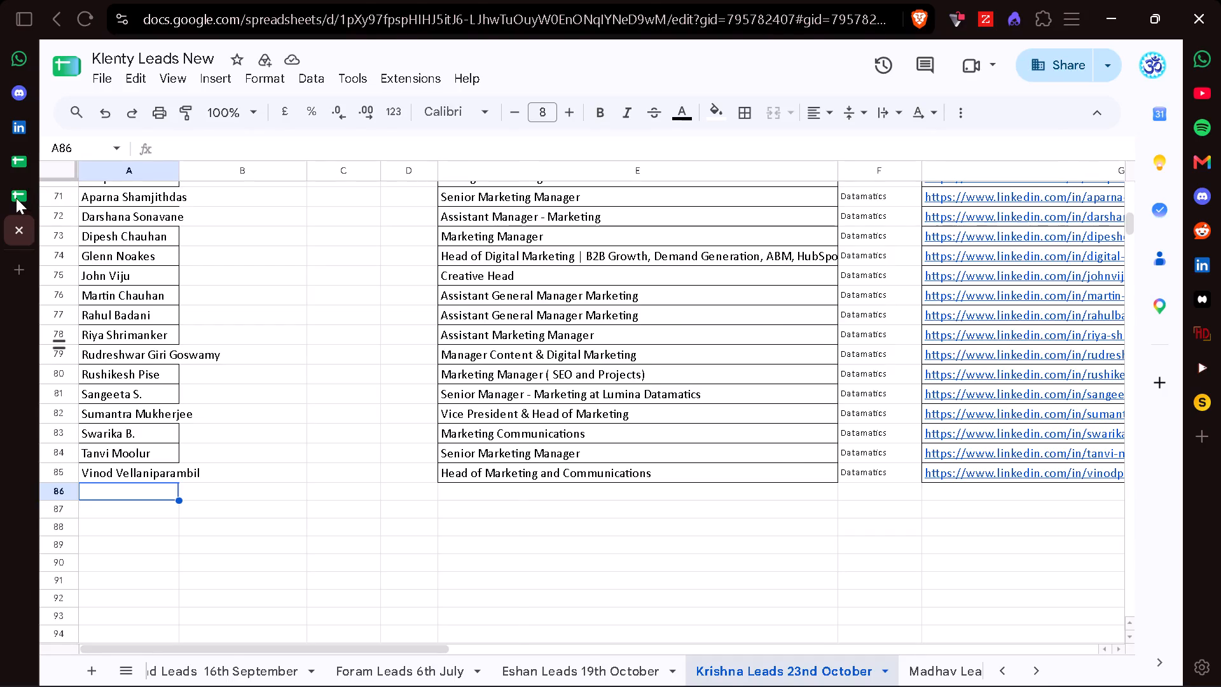
click(16, 198)
key(ctrl+c)
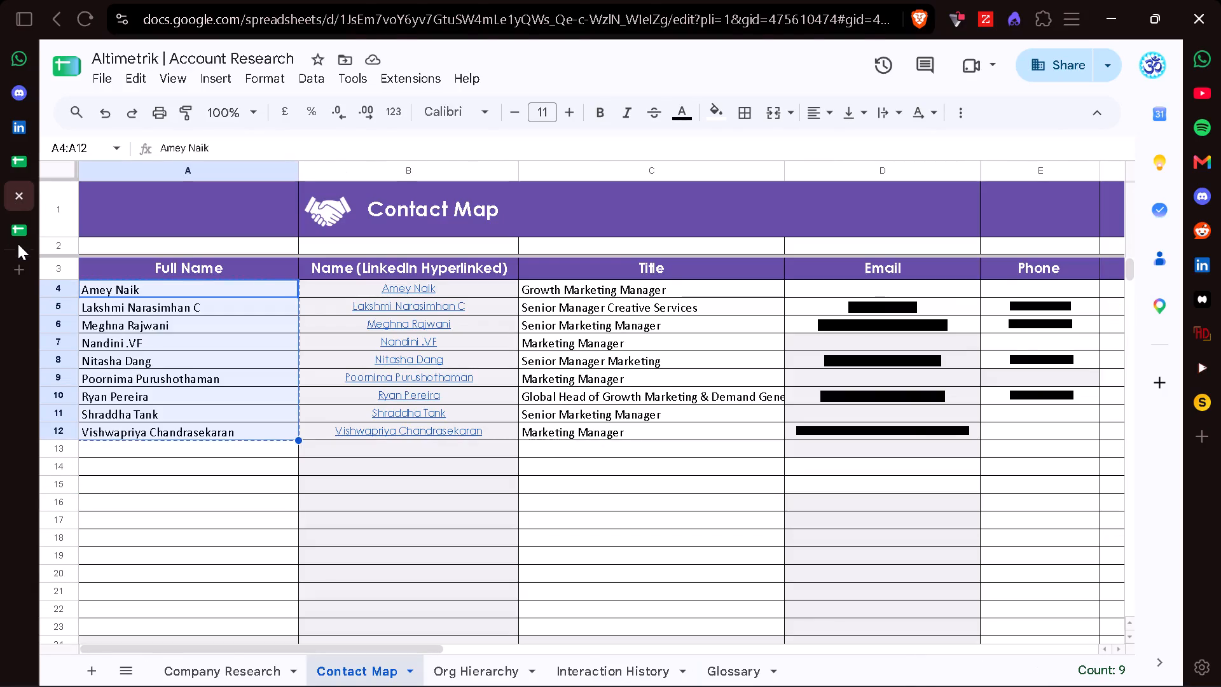
click(10, 237)
key(ctrl+v)
Copy the Altimetrik job titles in C4:C12 of the Contact Map and paste them into Krishna Leads from E86.
scroll(188, 550, down, 2)
click(469, 338)
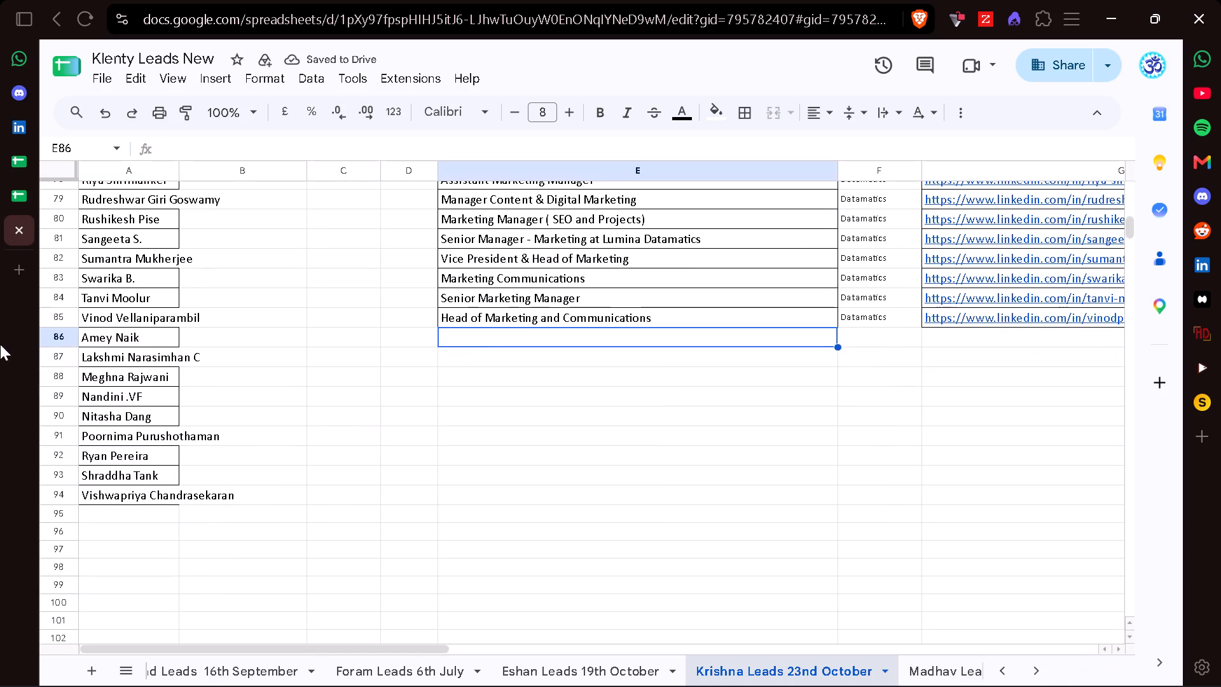
click(20, 206)
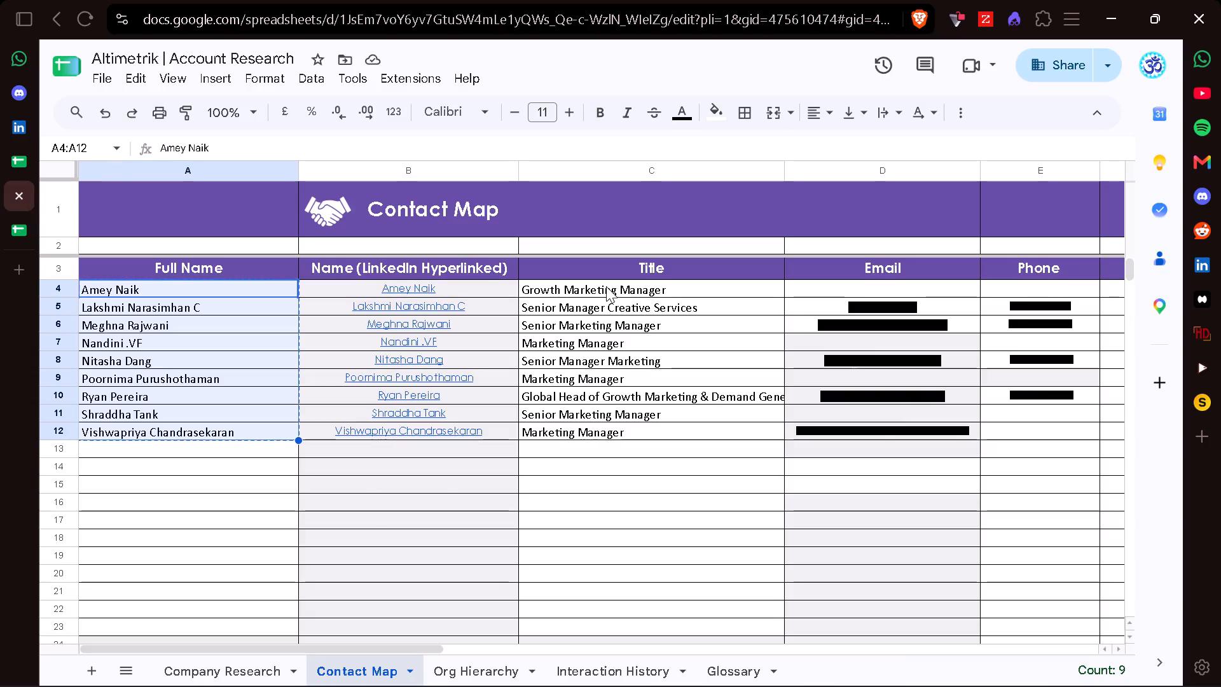
click(606, 286)
key(ctrl+shift+Down)
key(ctrl+c)
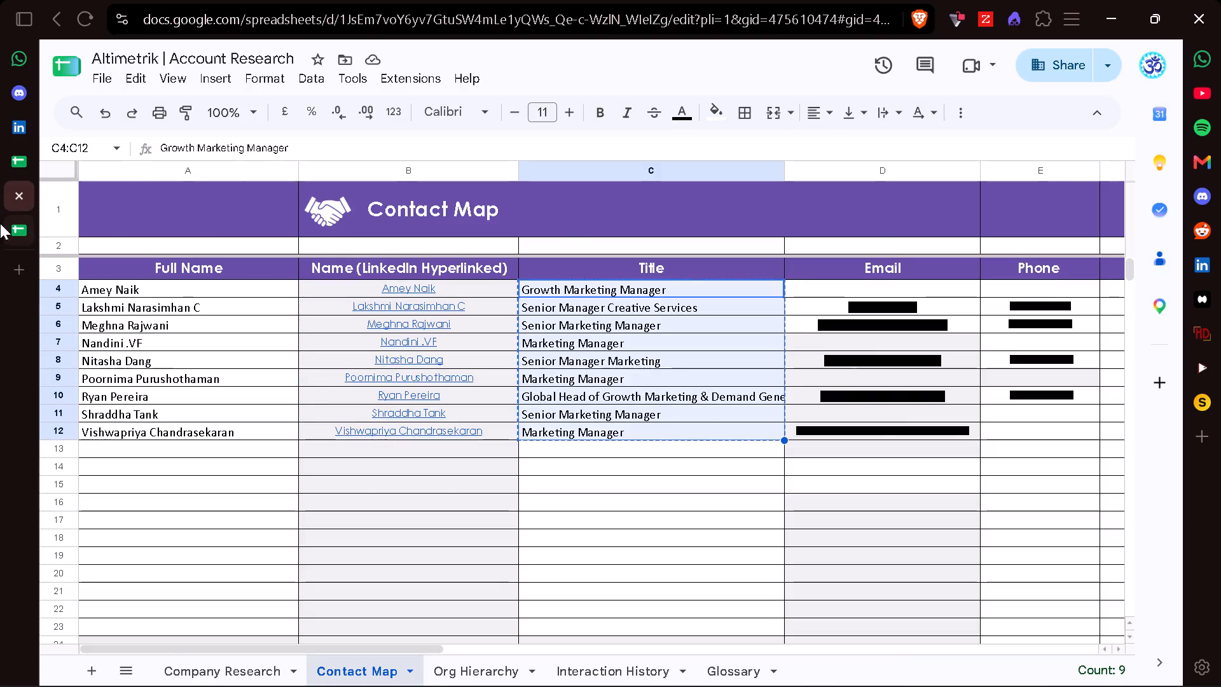
click(15, 230)
key(ctrl+v)
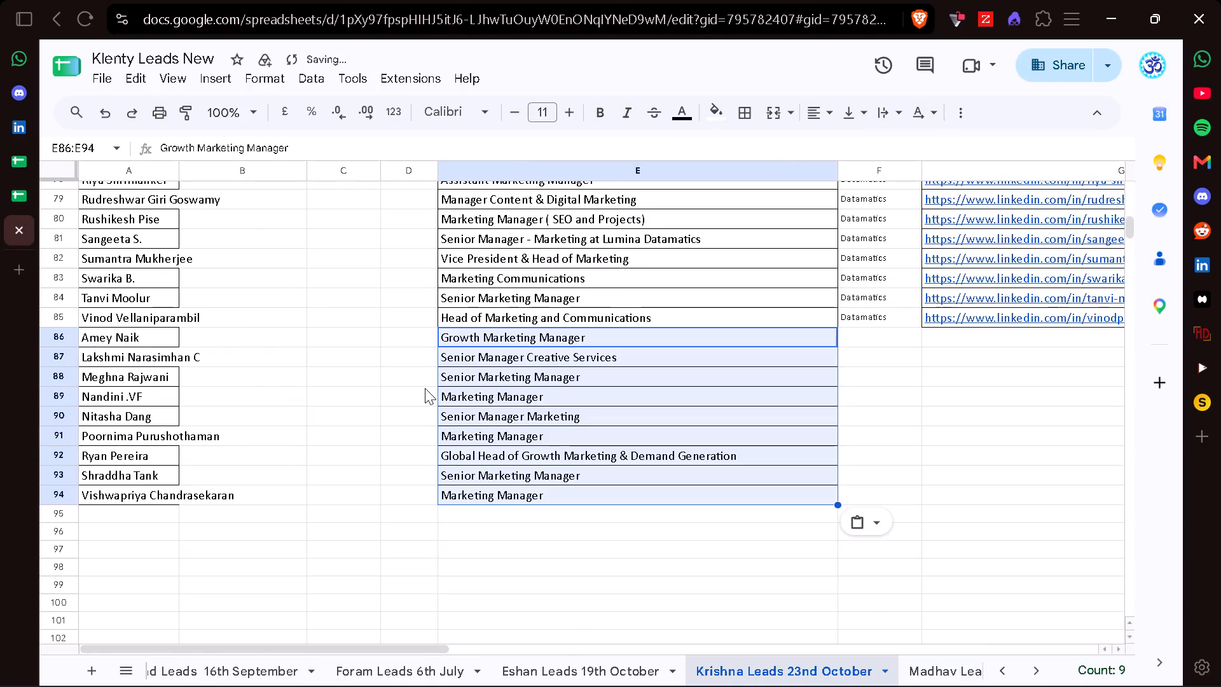
Enter Altimetrik as the company in F86 and fill it down to F94.
scroll(425, 388, left, 3)
click(520, 342)
text(Altim)
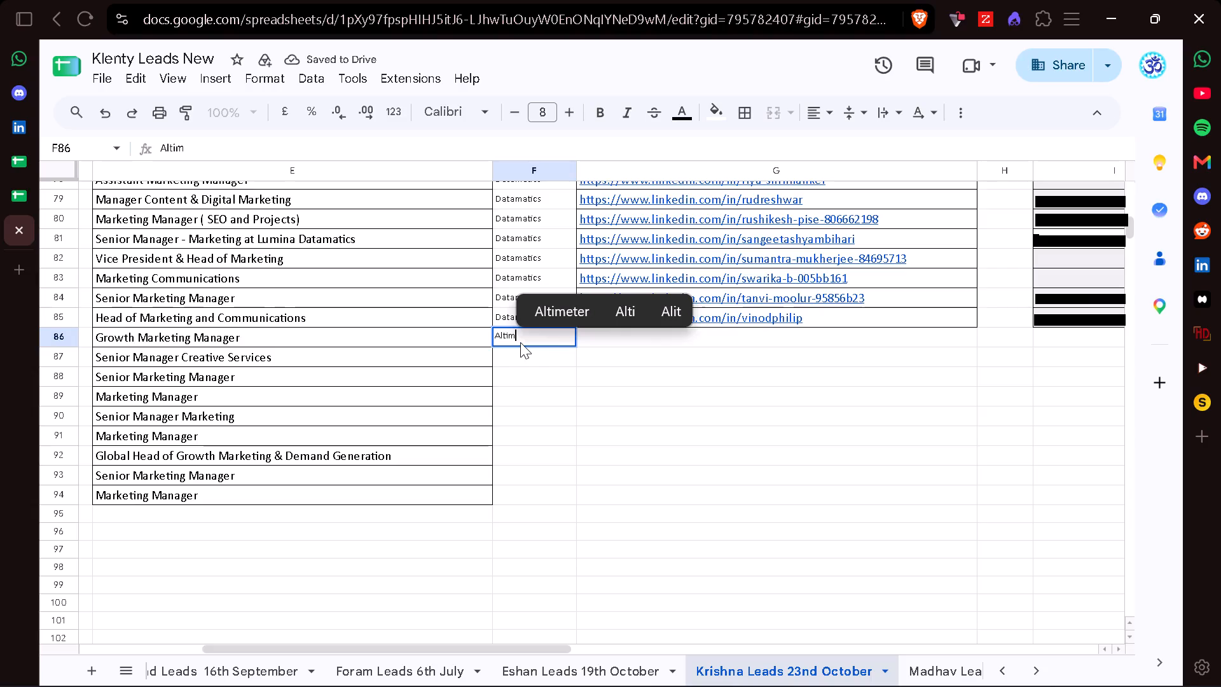
text(et)
text(ri)
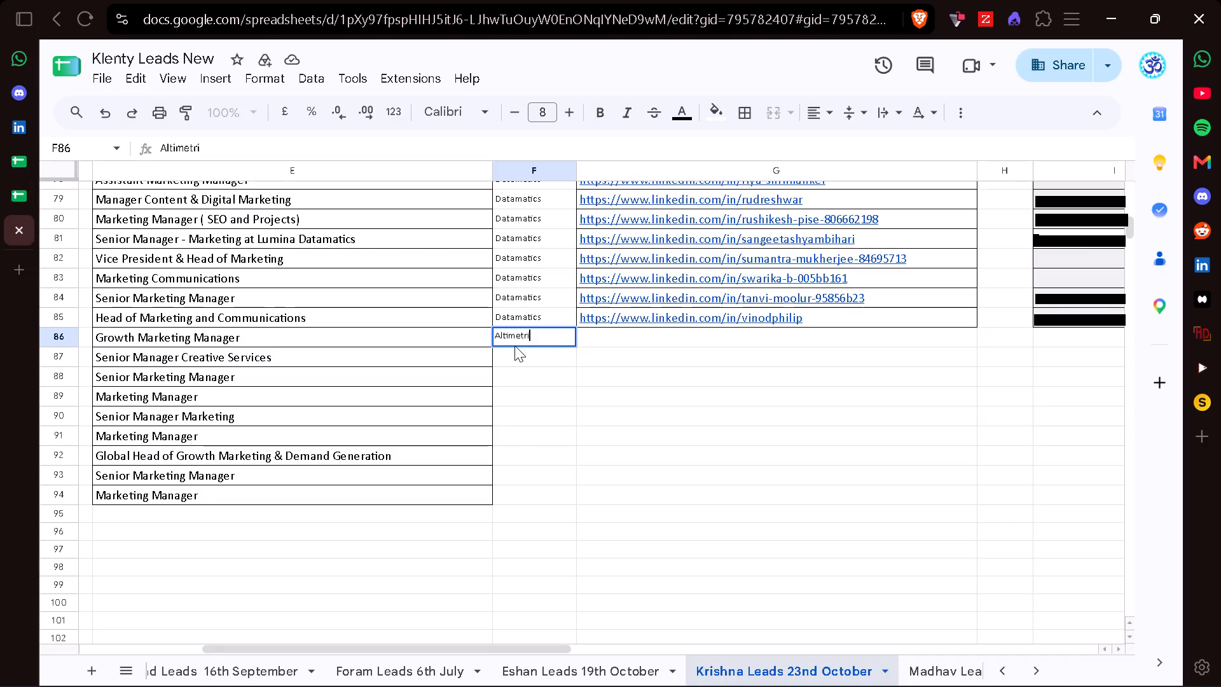
key(k)
key(Return)
key(Up)
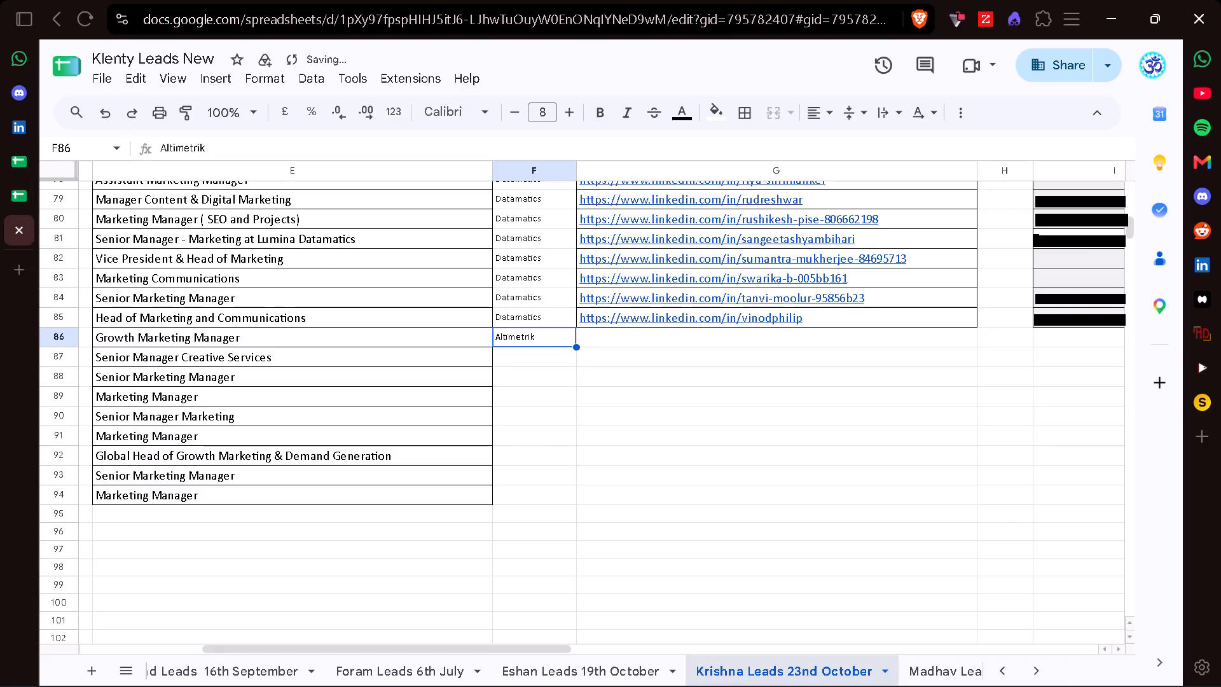
drag(577, 346, 576, 494)
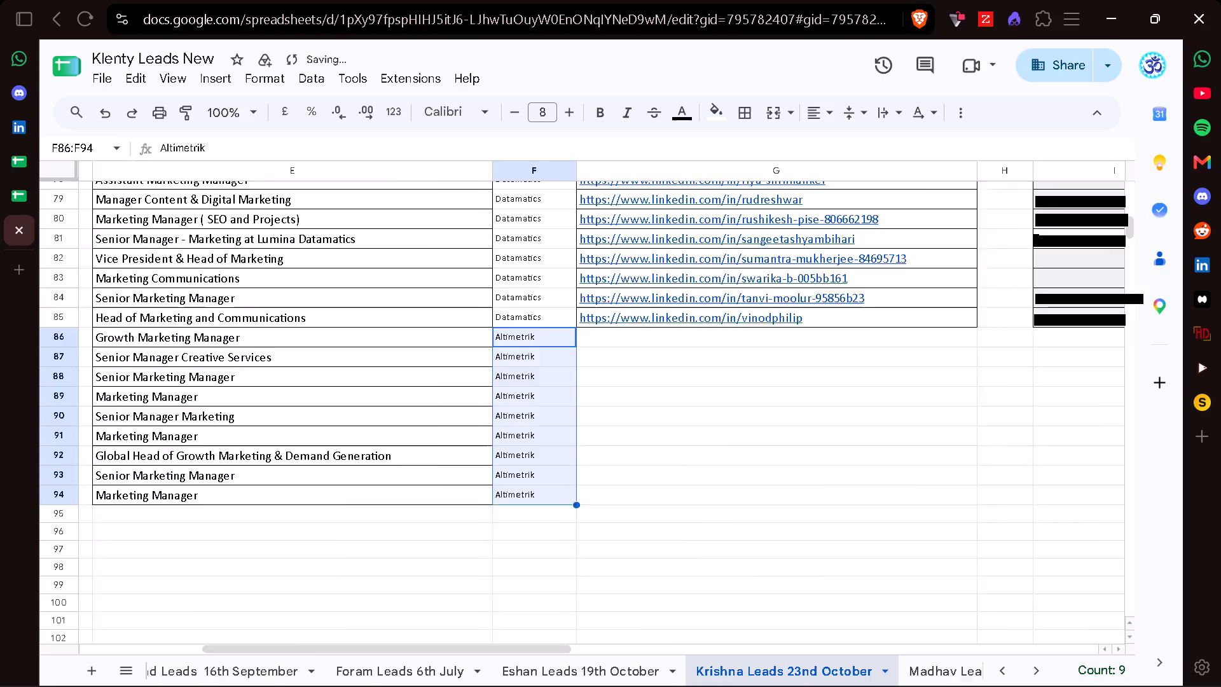
Copy the LinkedIn URLs in H4:H12 of the Contact Map and paste them into Krishna Leads from G86.
scroll(576, 494, left, 3)
click(22, 188)
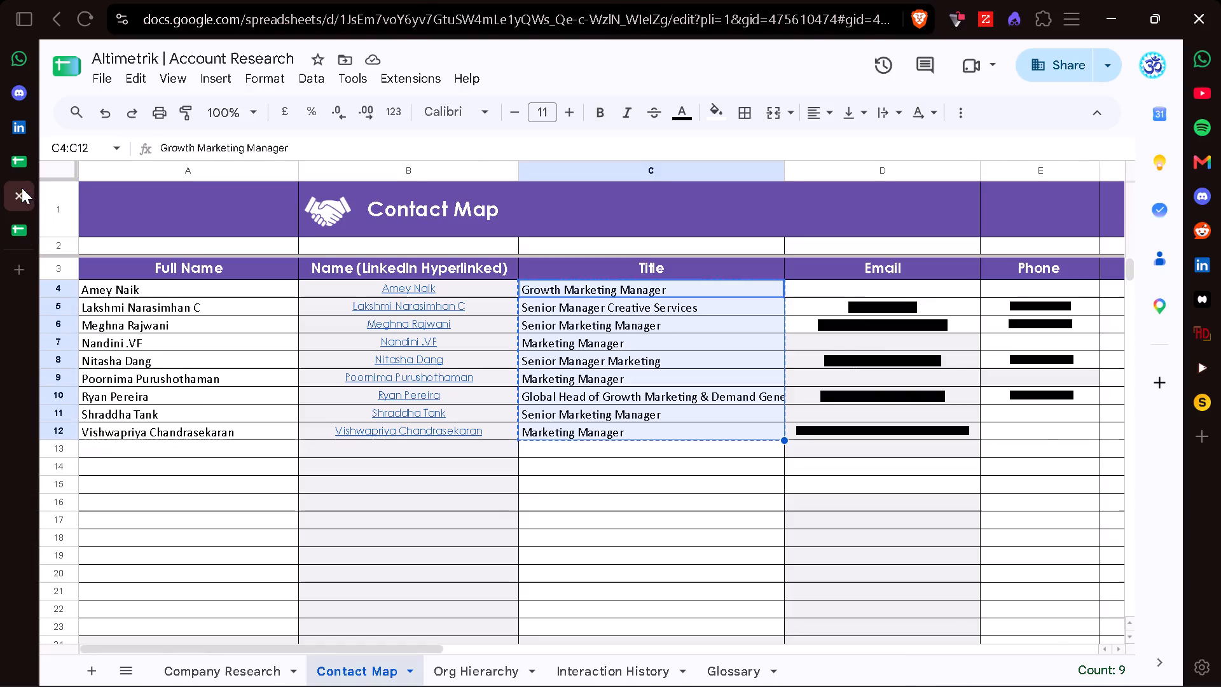
scroll(369, 246, left, 4)
click(838, 285)
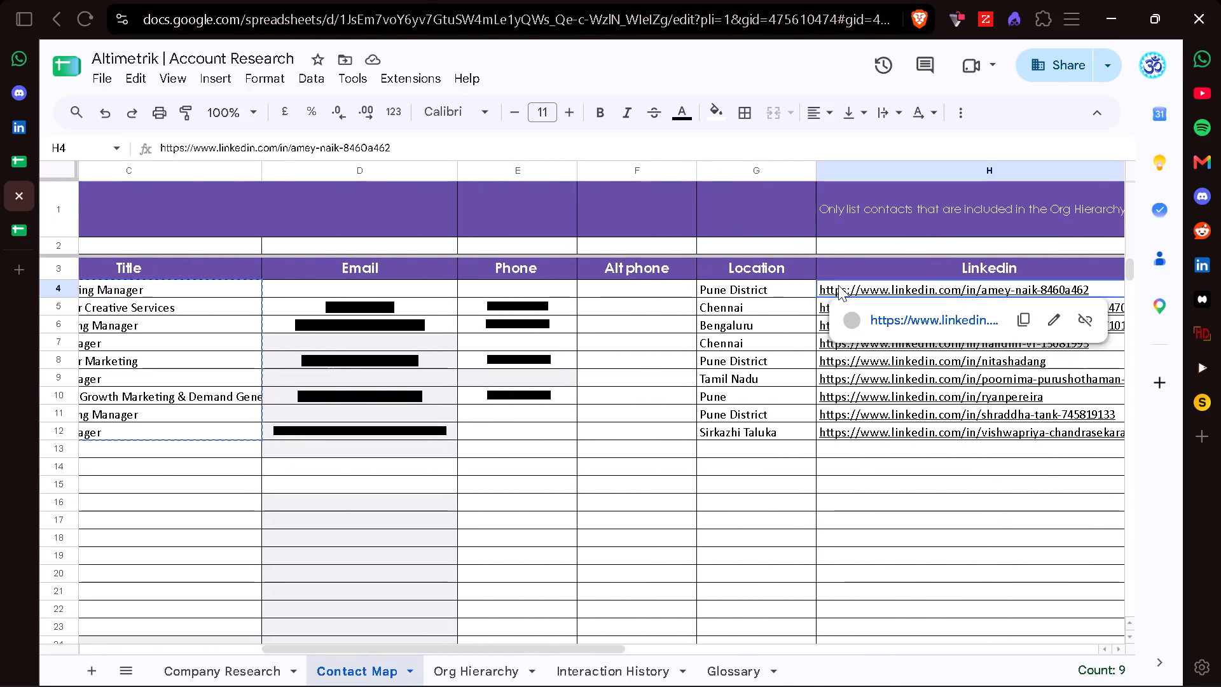
key(ctrl+shift+Down)
key(ctrl+c)
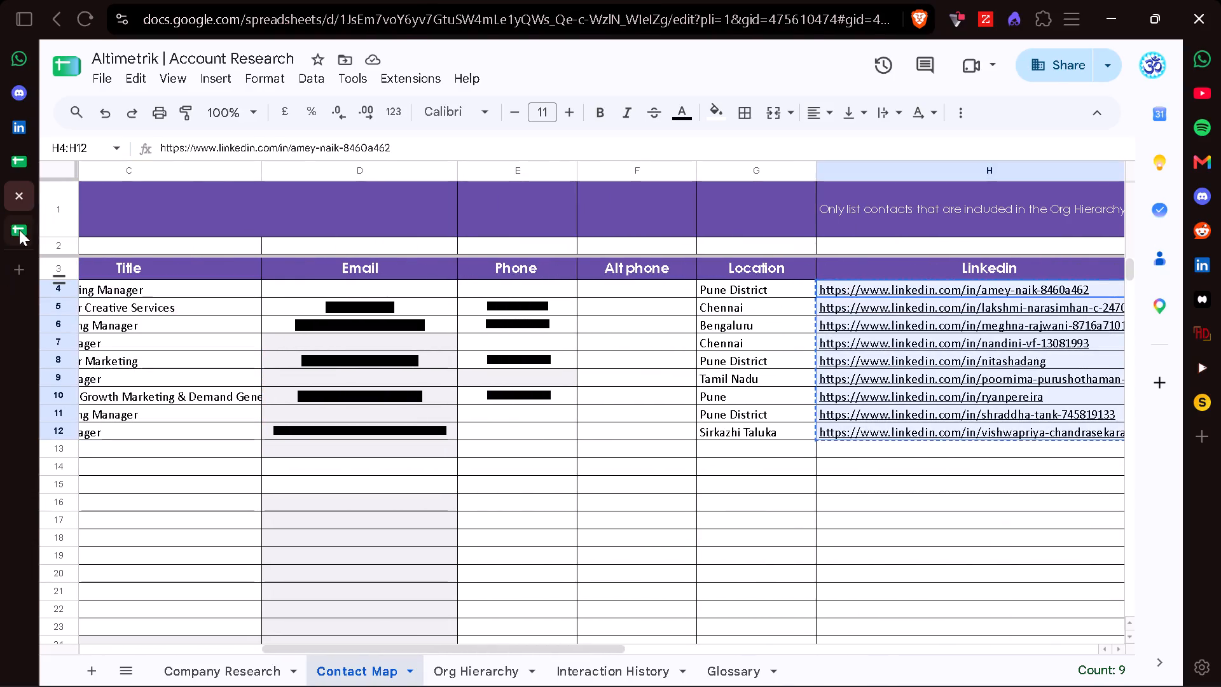
click(19, 230)
click(383, 347)
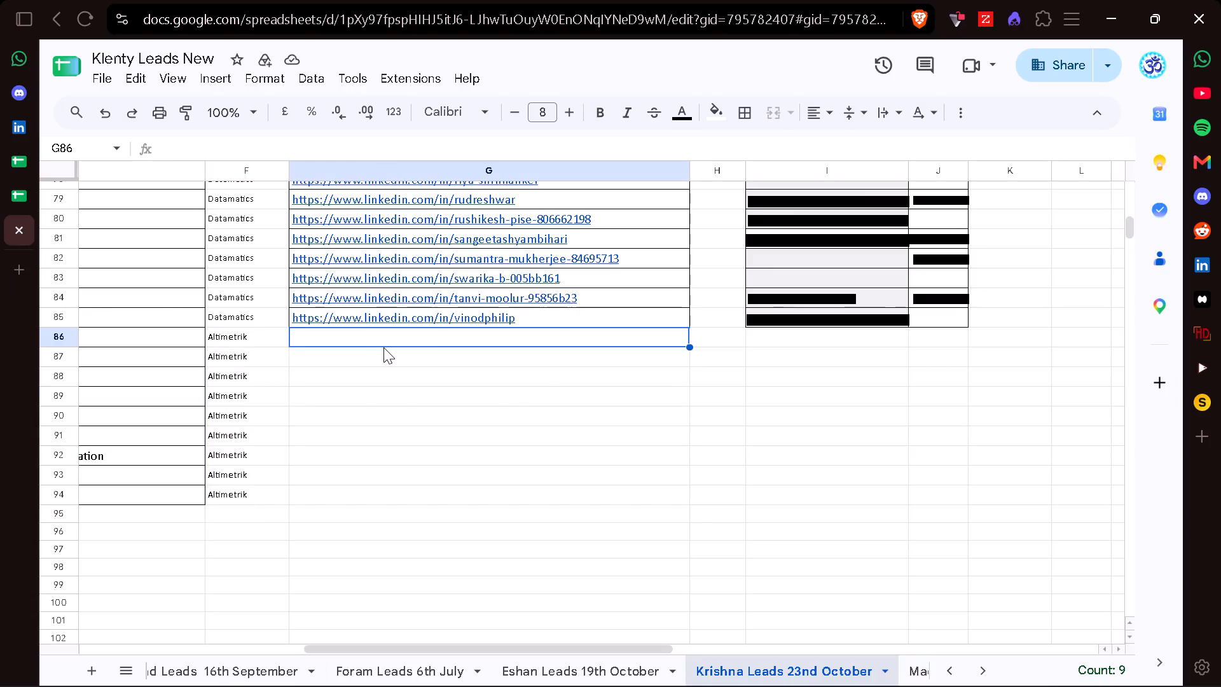
key(ctrl+v)
Copy the Email and Phone columns D4:E12 of the Contact Map into Krishna Leads from I86, and finish at A95.
scroll(383, 347, left, 2)
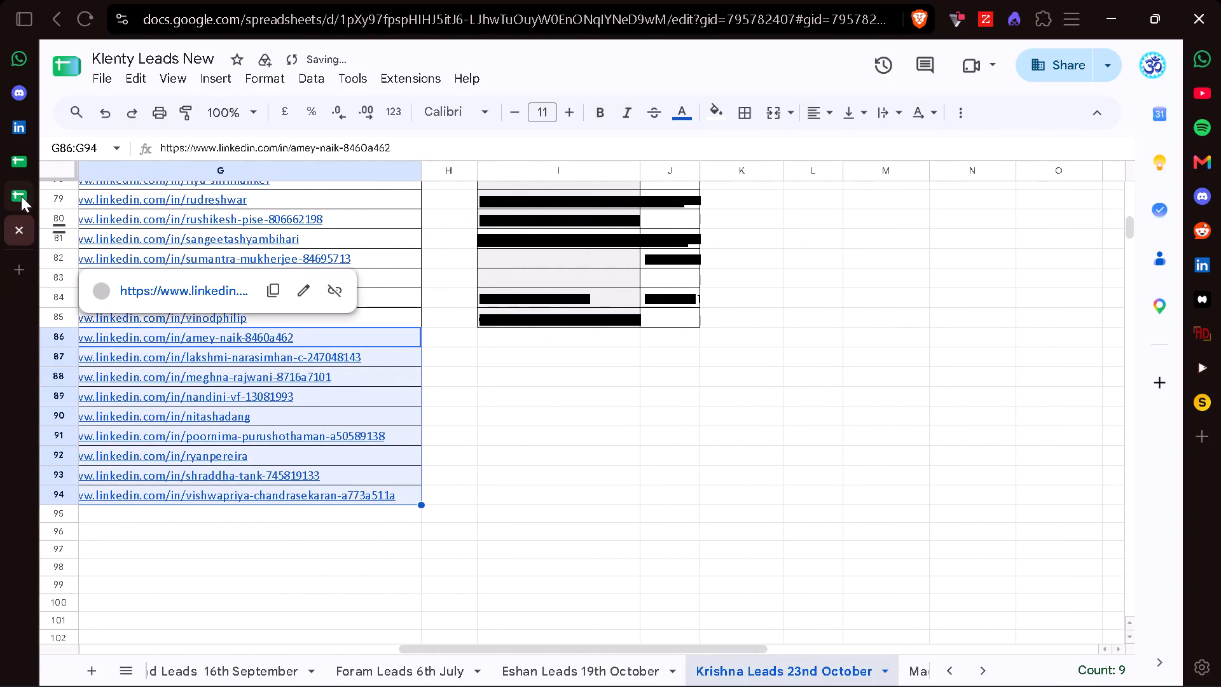
click(21, 196)
click(357, 291)
key(shift+Right)
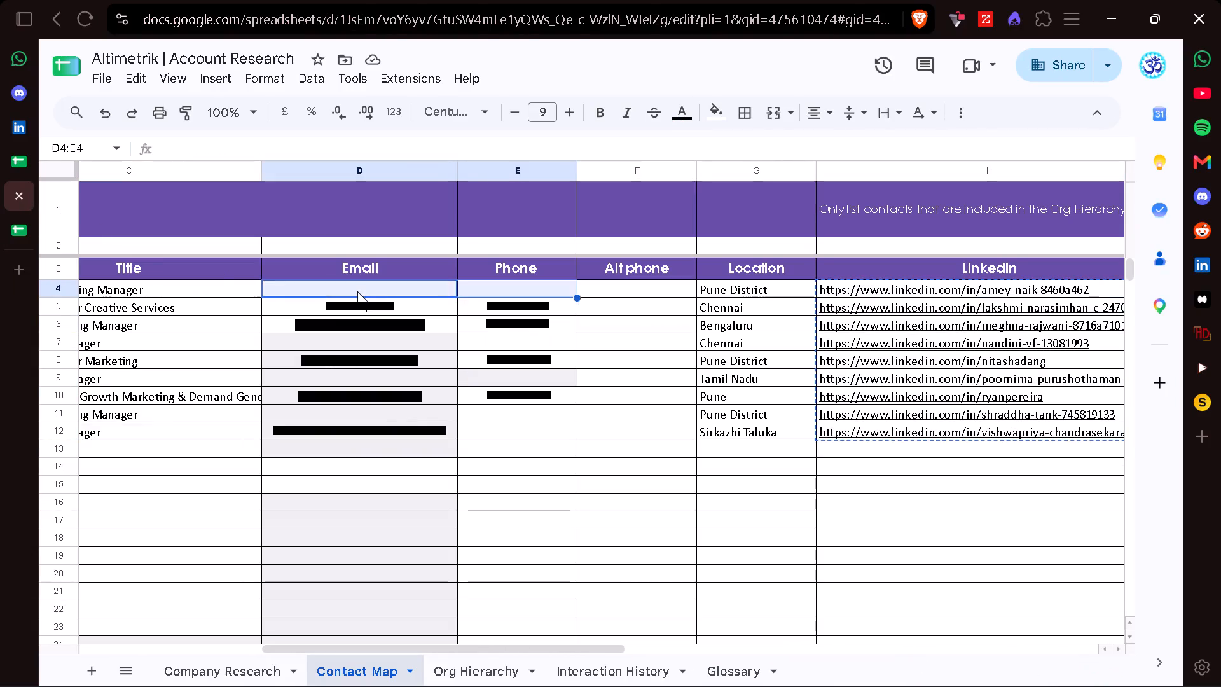
key(shift+Right)
key(shift+Left)
key(ctrl+shift+Down)
key(ctrl+shift+Down)
key(ctrl+shift+Down)
key(ctrl+shift+Down)
key(ctrl+shift+Down)
key(ctrl+shift+Down)
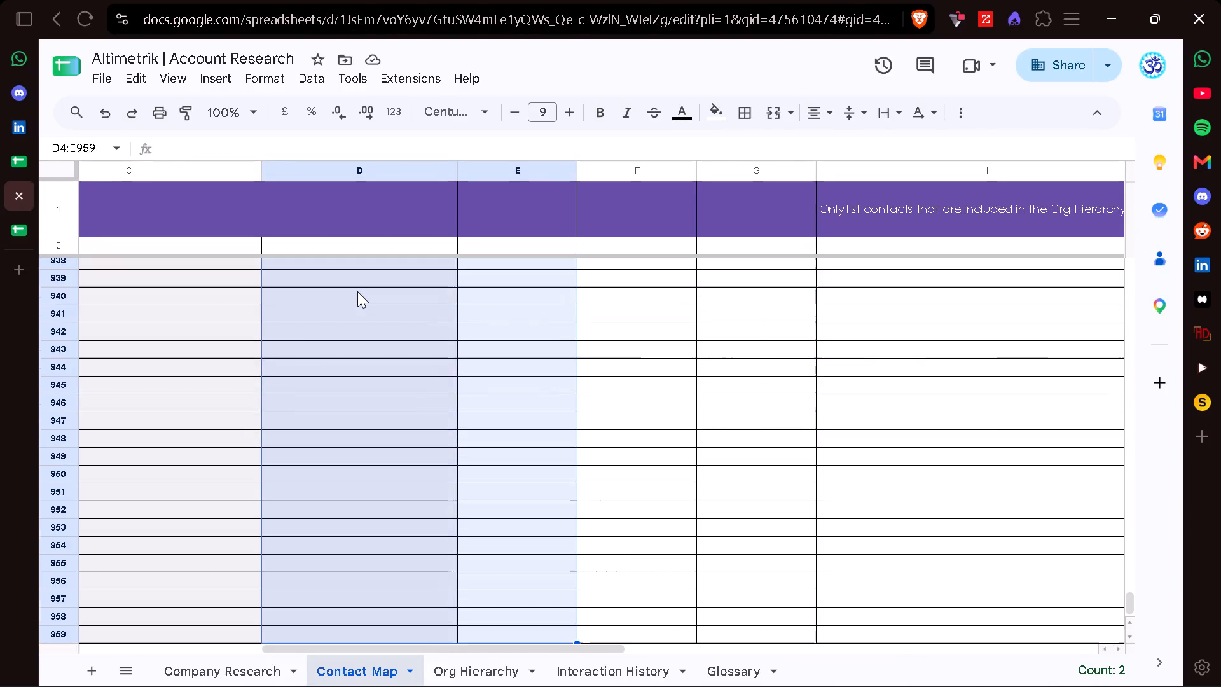
key(shift+Up)
key(ctrl+shift+Up)
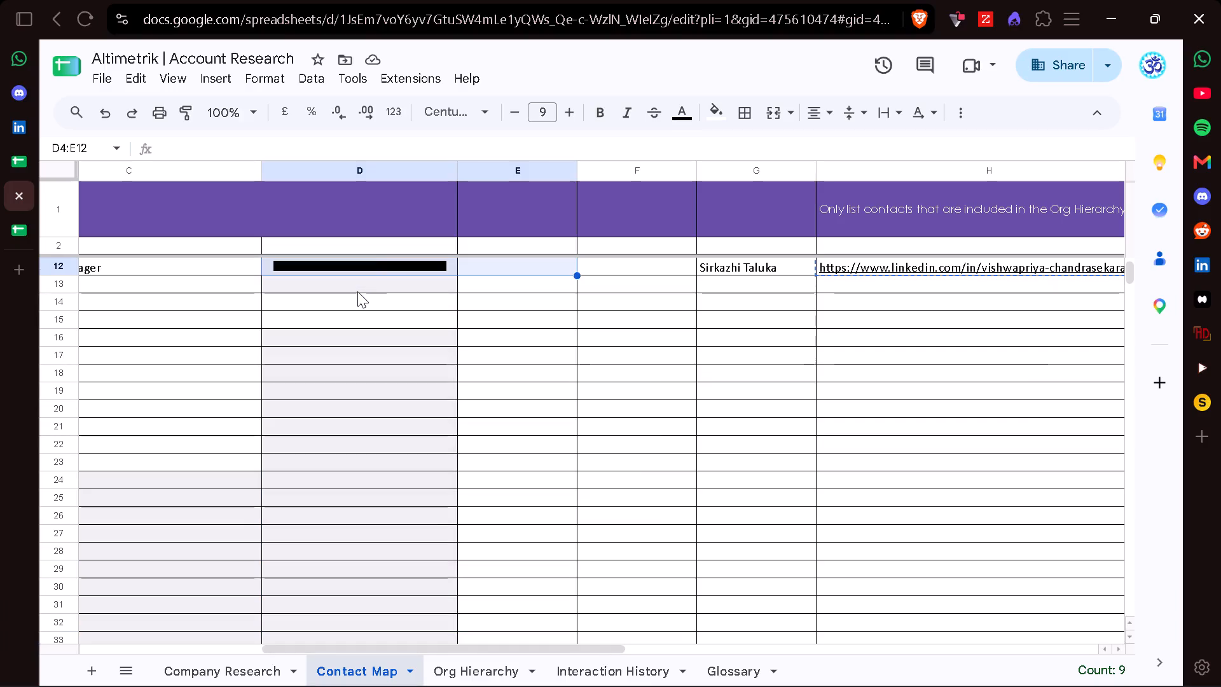
scroll(357, 291, up, 1)
key(ctrl+c)
scroll(357, 291, up, 2)
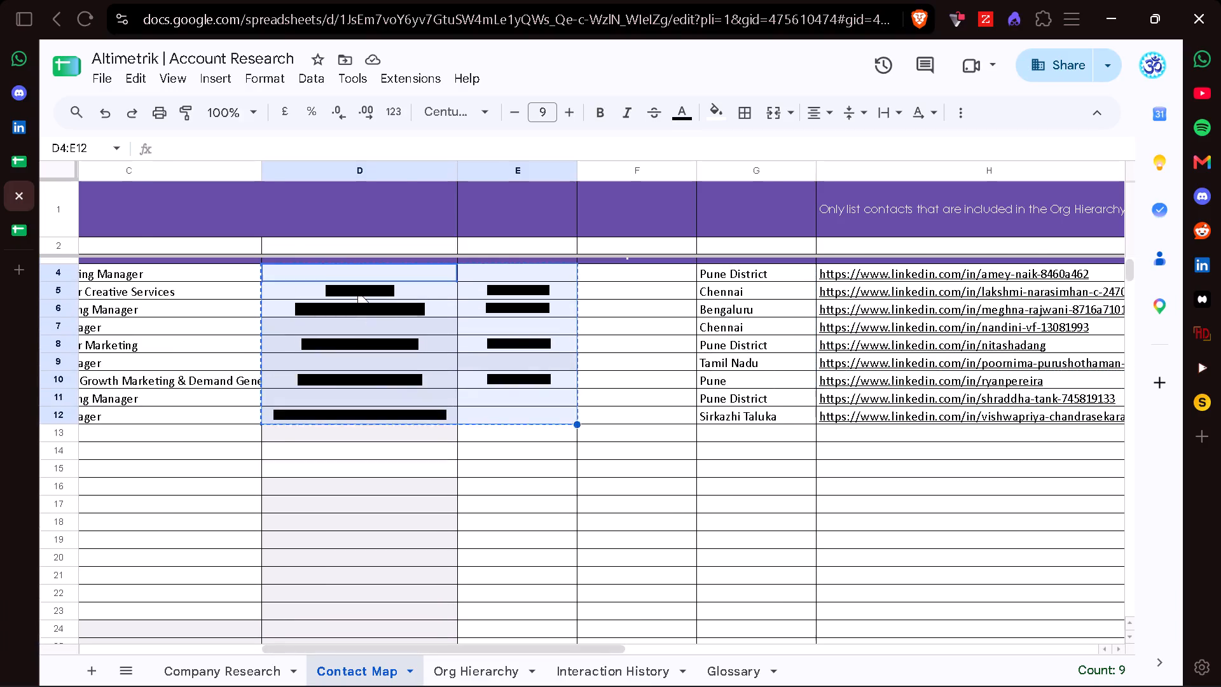
scroll(357, 291, up, 3)
click(21, 230)
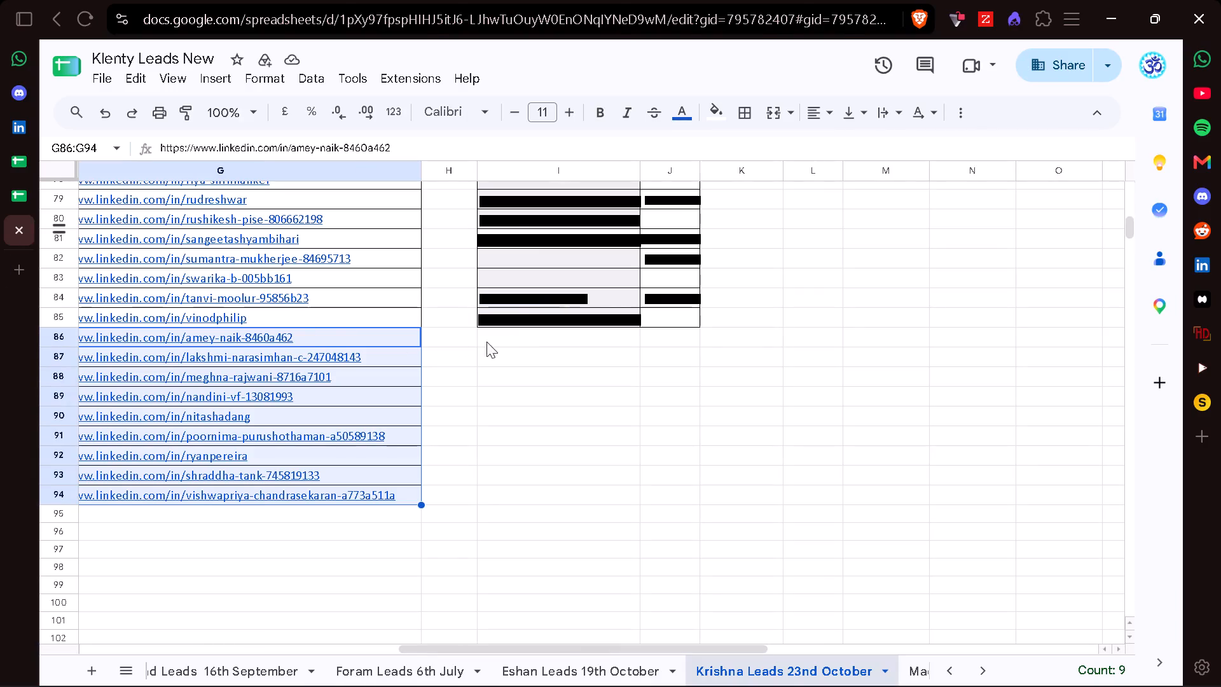
click(517, 336)
key(ctrl+v)
scroll(406, 430, right, 5)
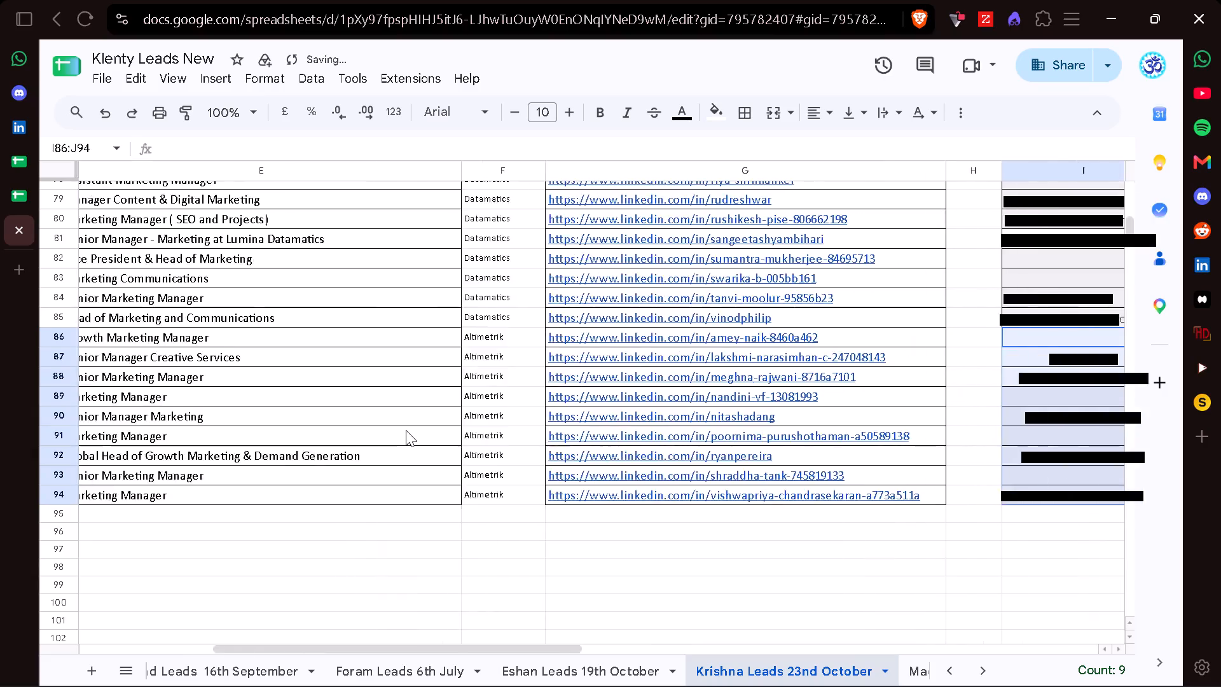
scroll(406, 430, right, 5)
click(130, 517)
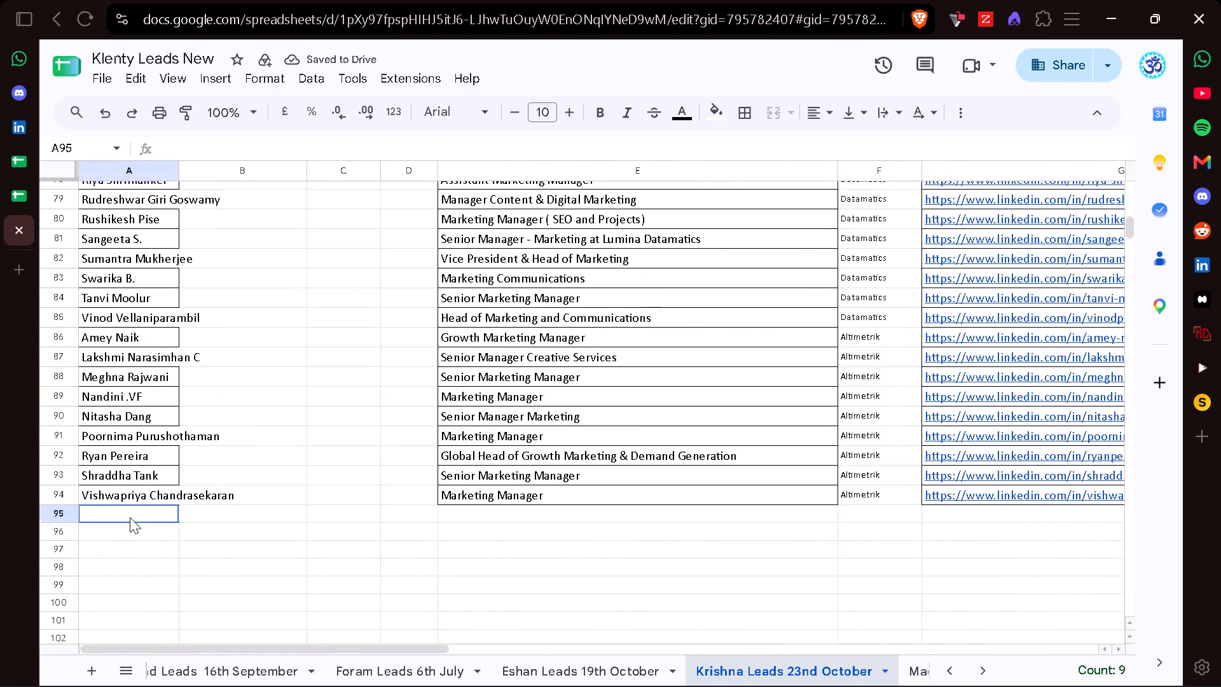
In AR Master Sheet, mark Altimetrik's Comments as Done and copy "Uploaded on Klenty" from the Datamatics row into its Comments 2.
scroll(130, 517, down, 3)
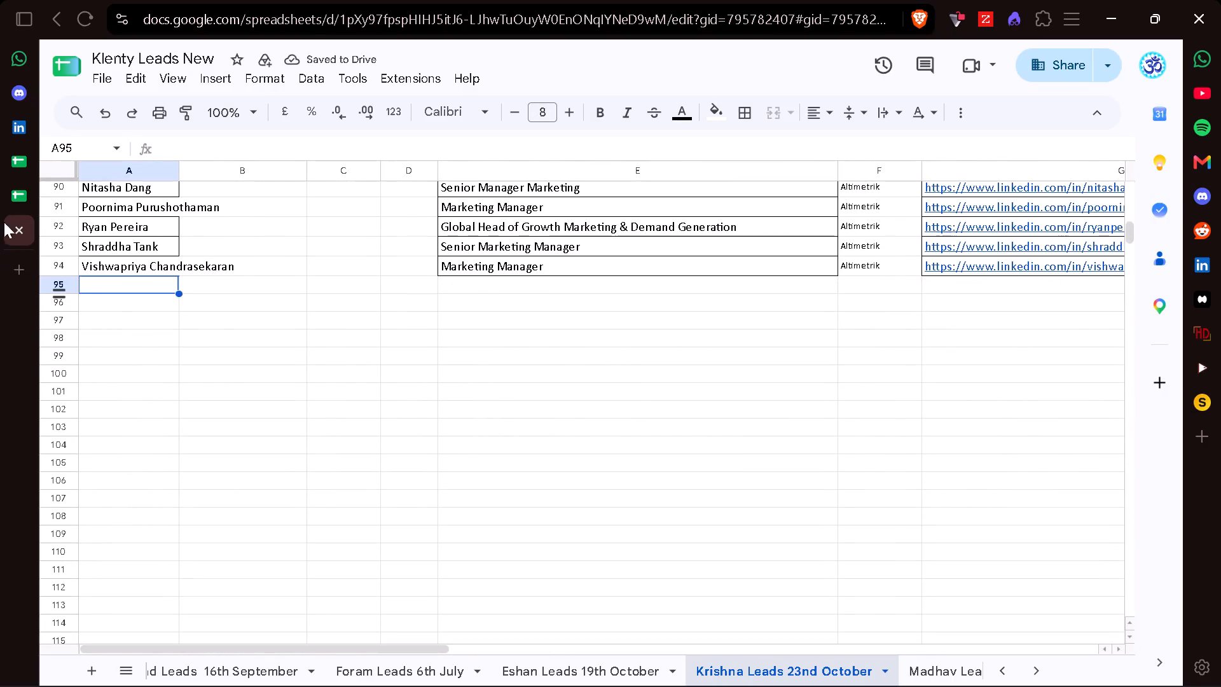
click(13, 193)
click(20, 193)
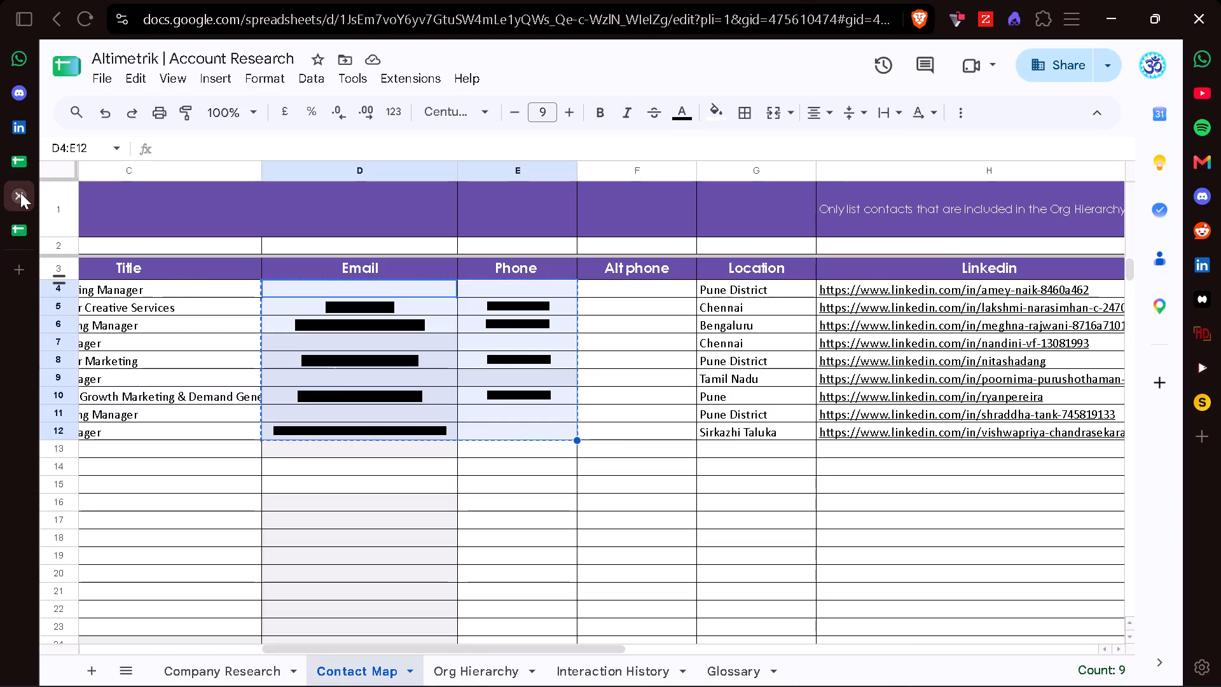
click(22, 162)
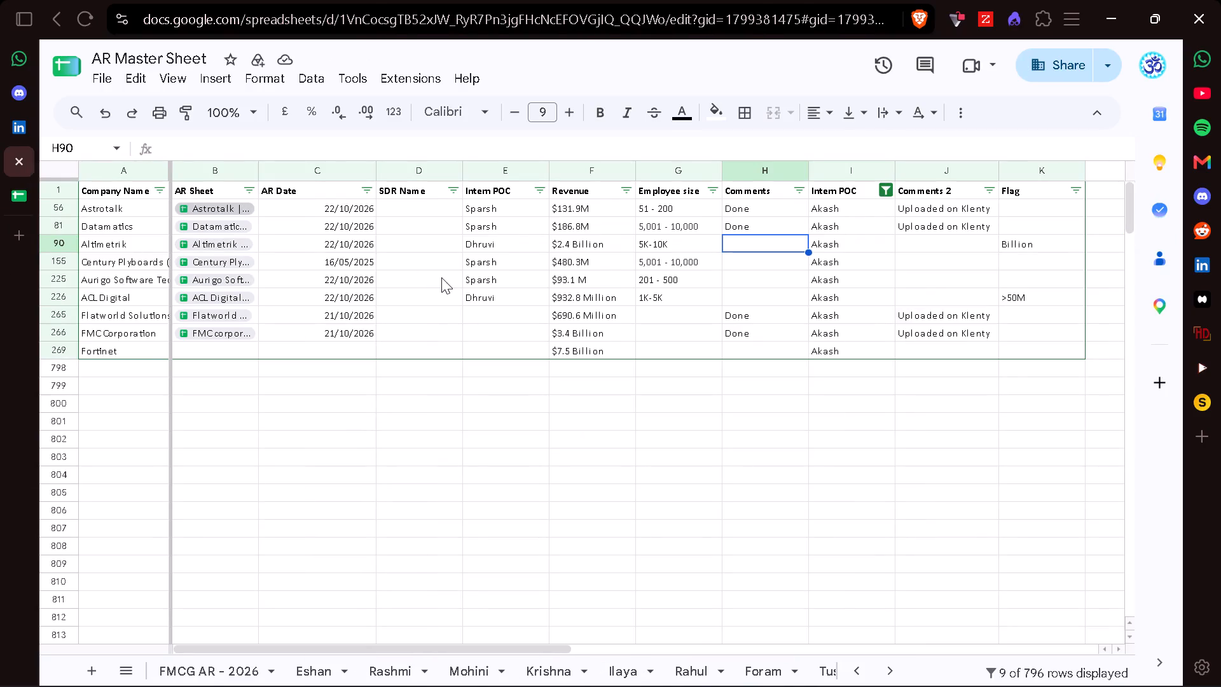
text(Done)
key(Right)
key(Right)
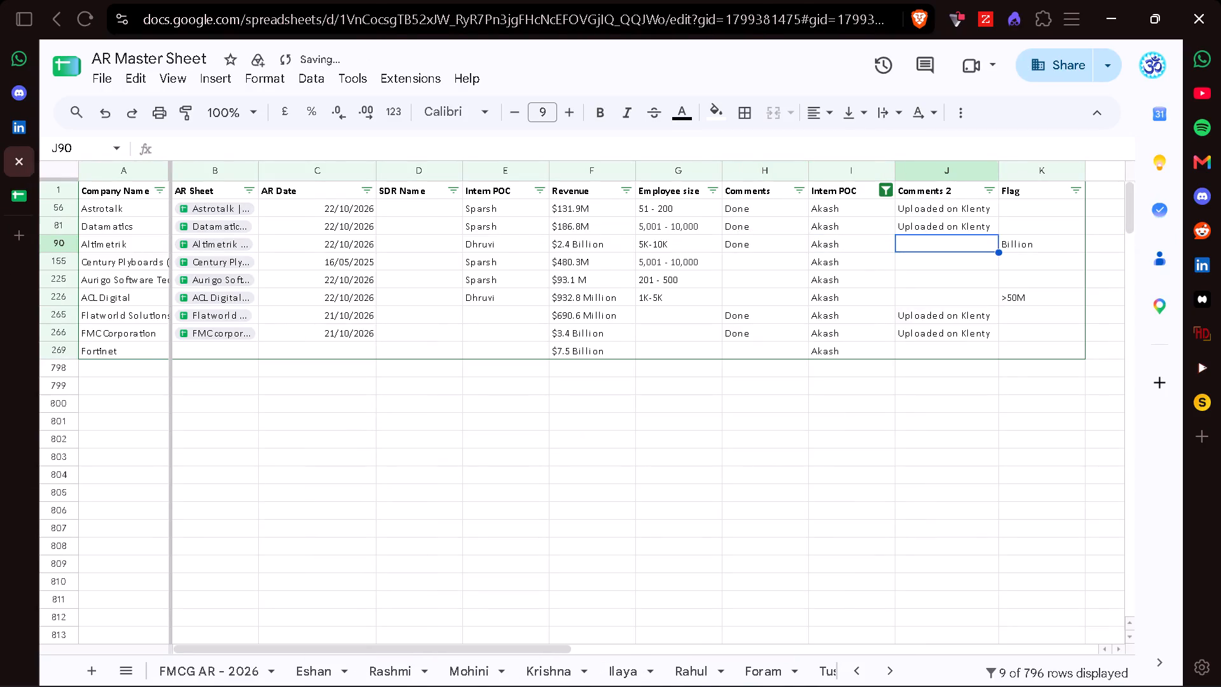
key(Up)
key(ctrl+c)
key(Down)
key(ctrl+v)
key(Down)
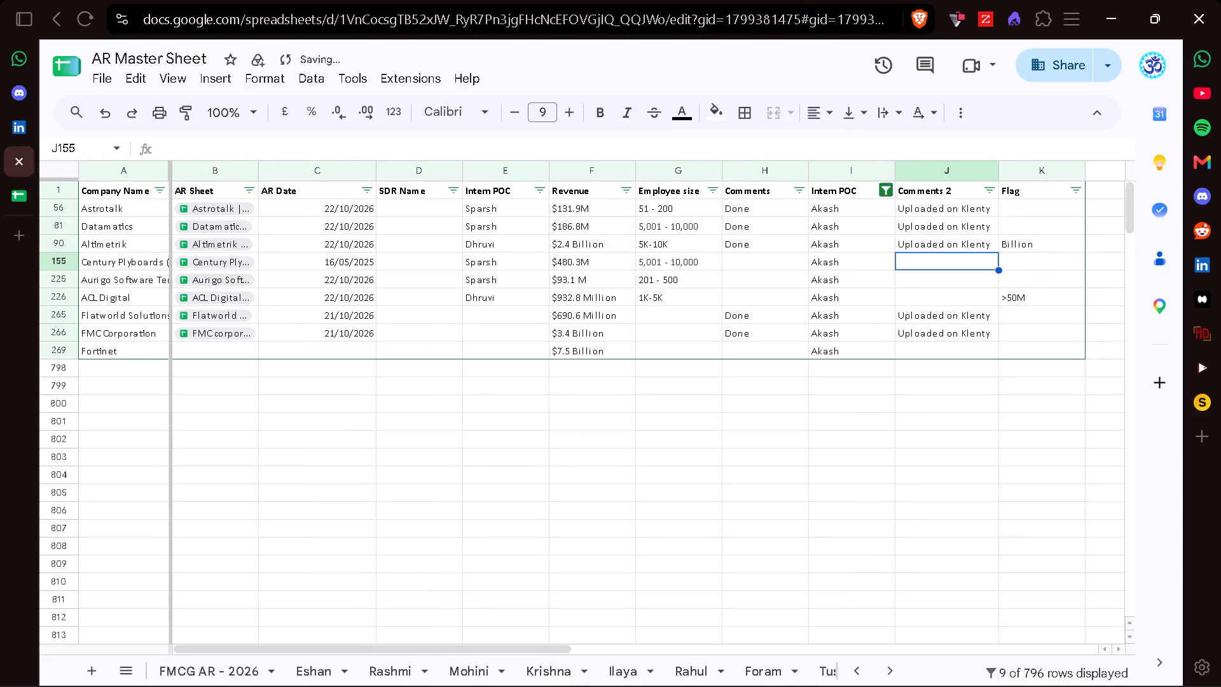
Open the Century Plyboards account research sheet, check its document details for the modified date, and return to AR Master Sheet.
key(Left)
key(Left)
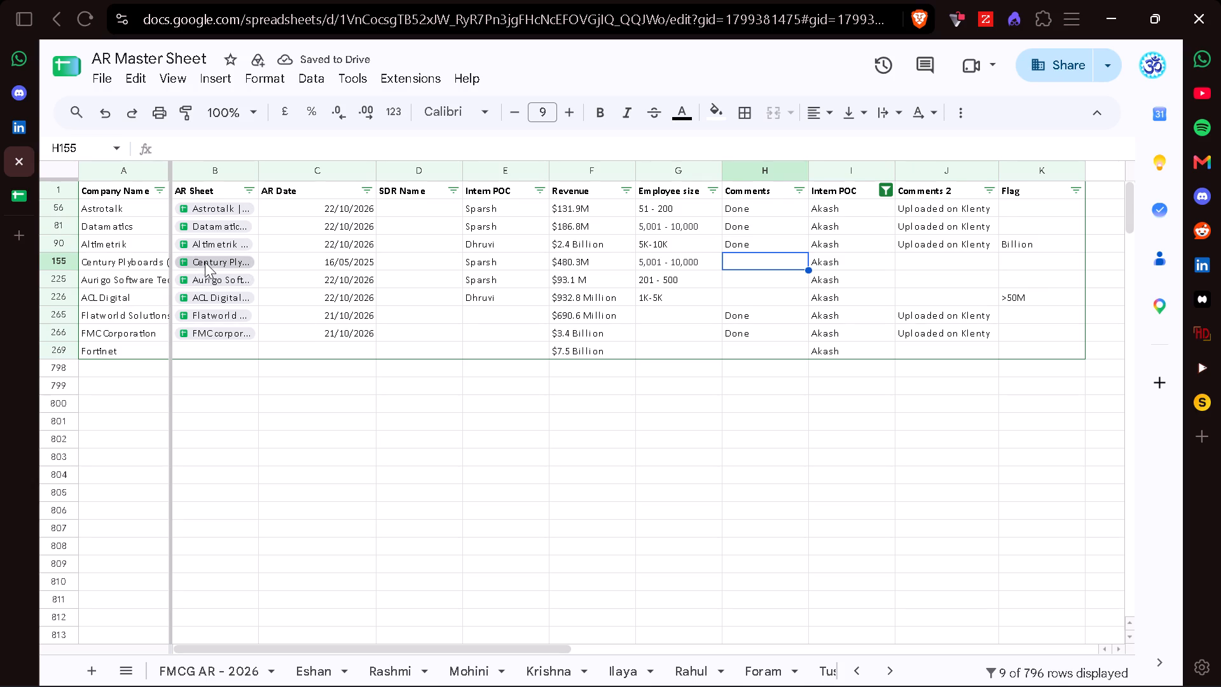
click(293, 293)
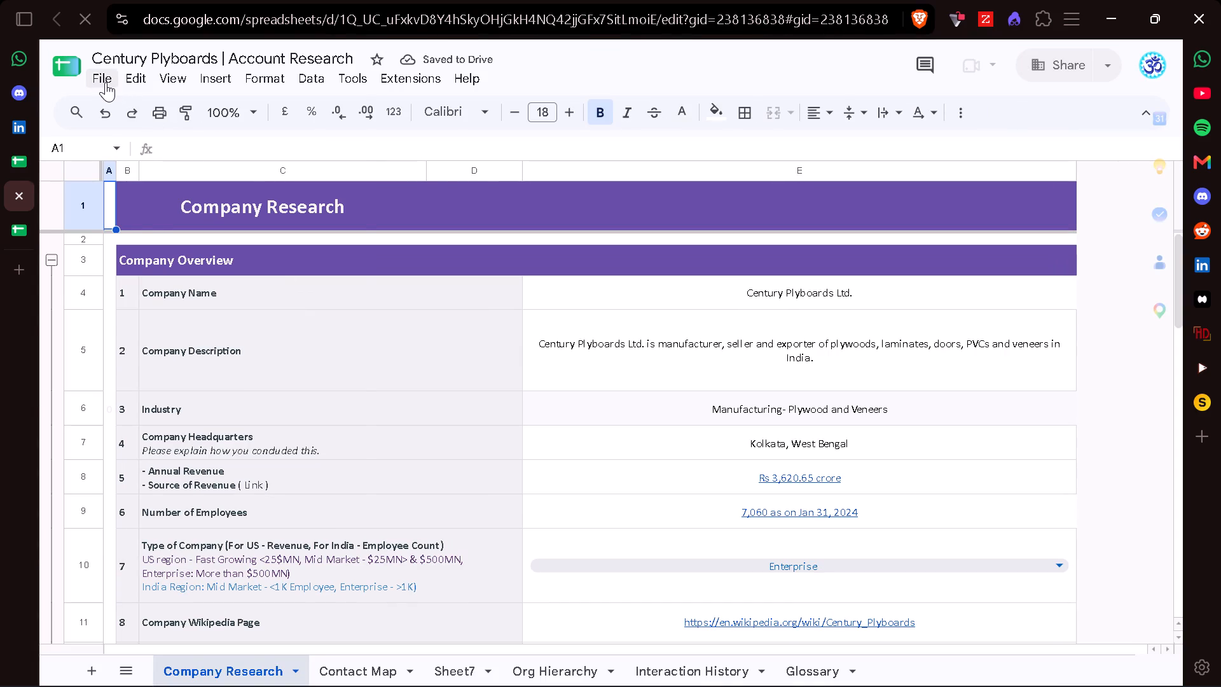
click(106, 82)
click(183, 433)
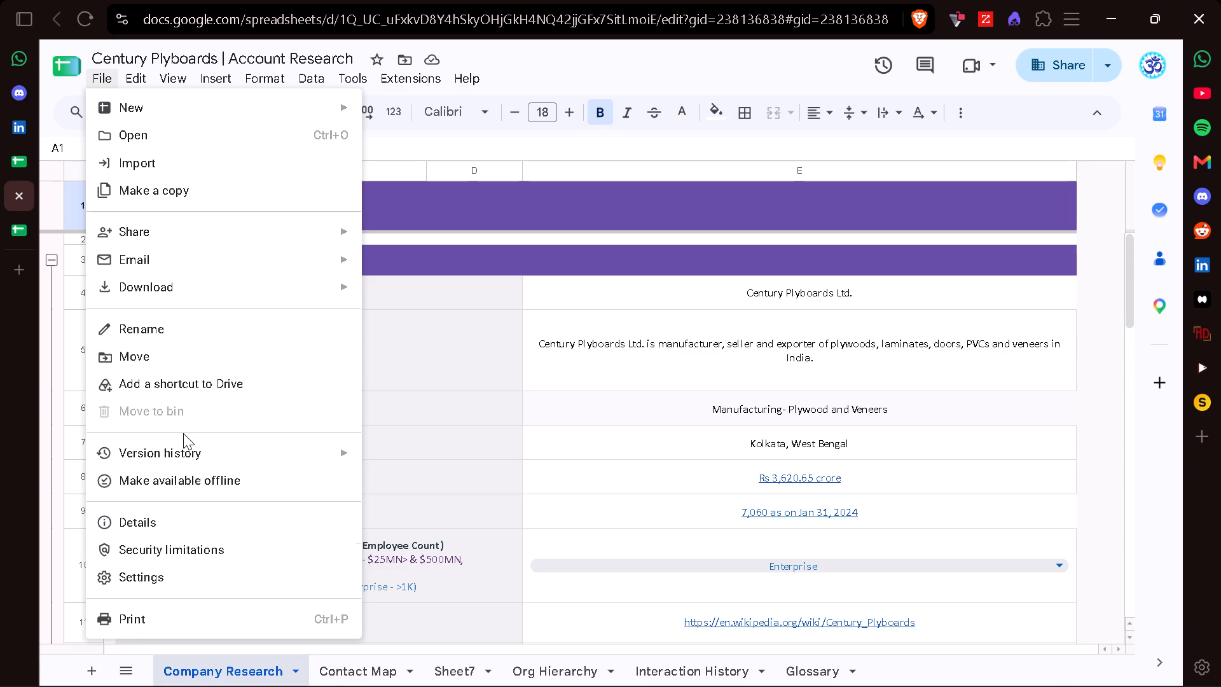
click(163, 508)
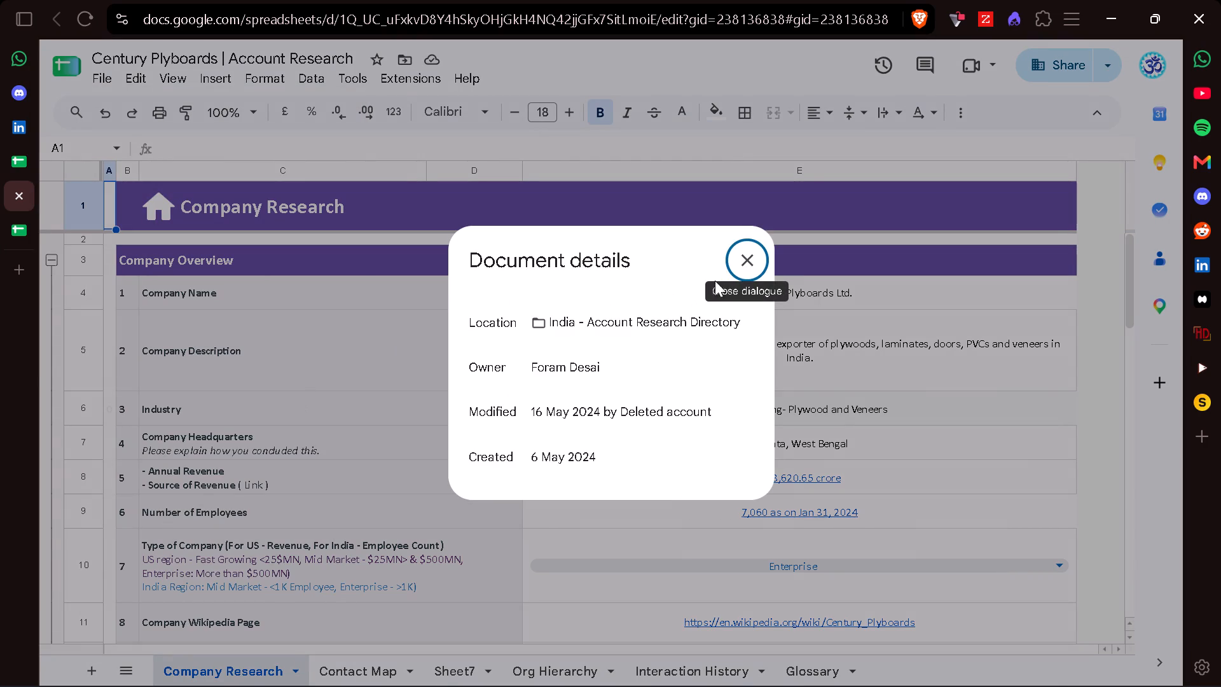
click(748, 260)
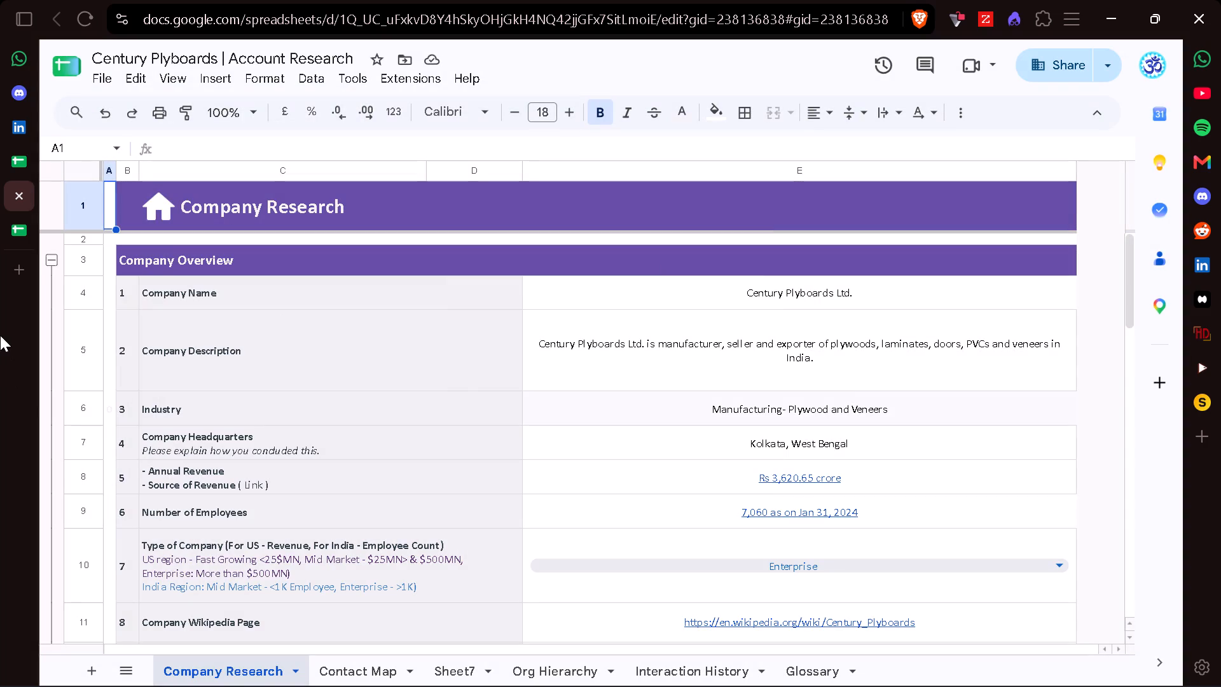
click(18, 204)
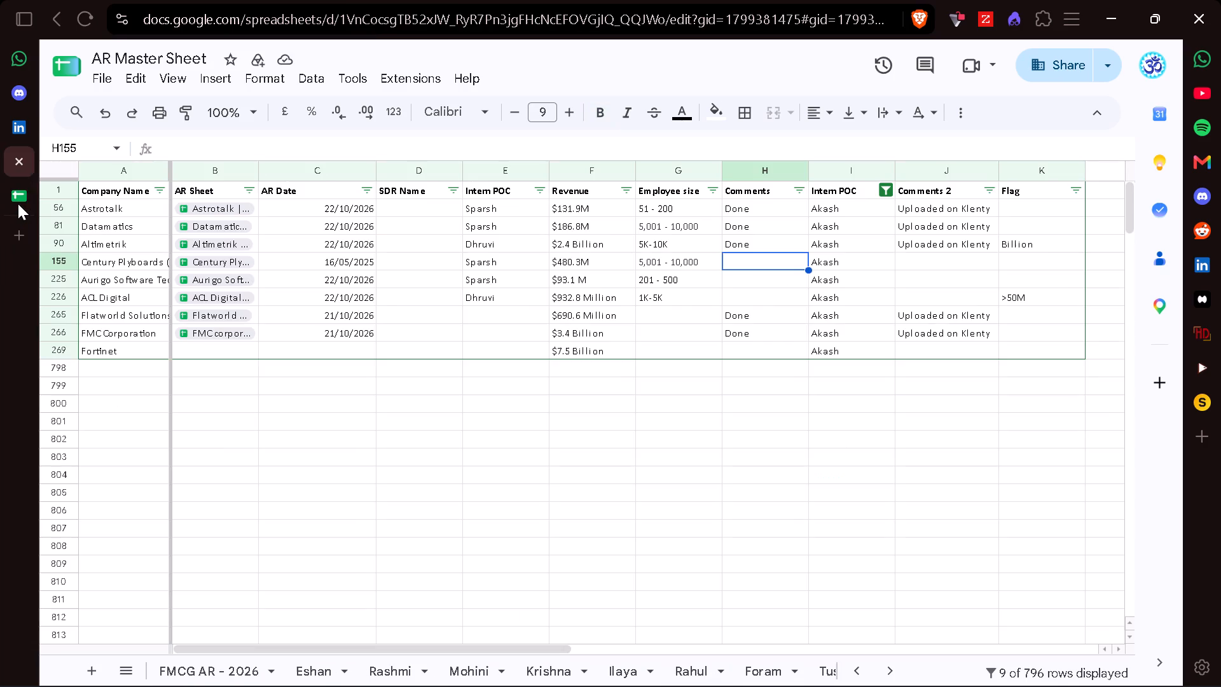
Set the Century Plyboards AR Date in C155 to 16/05/2024.
click(348, 261)
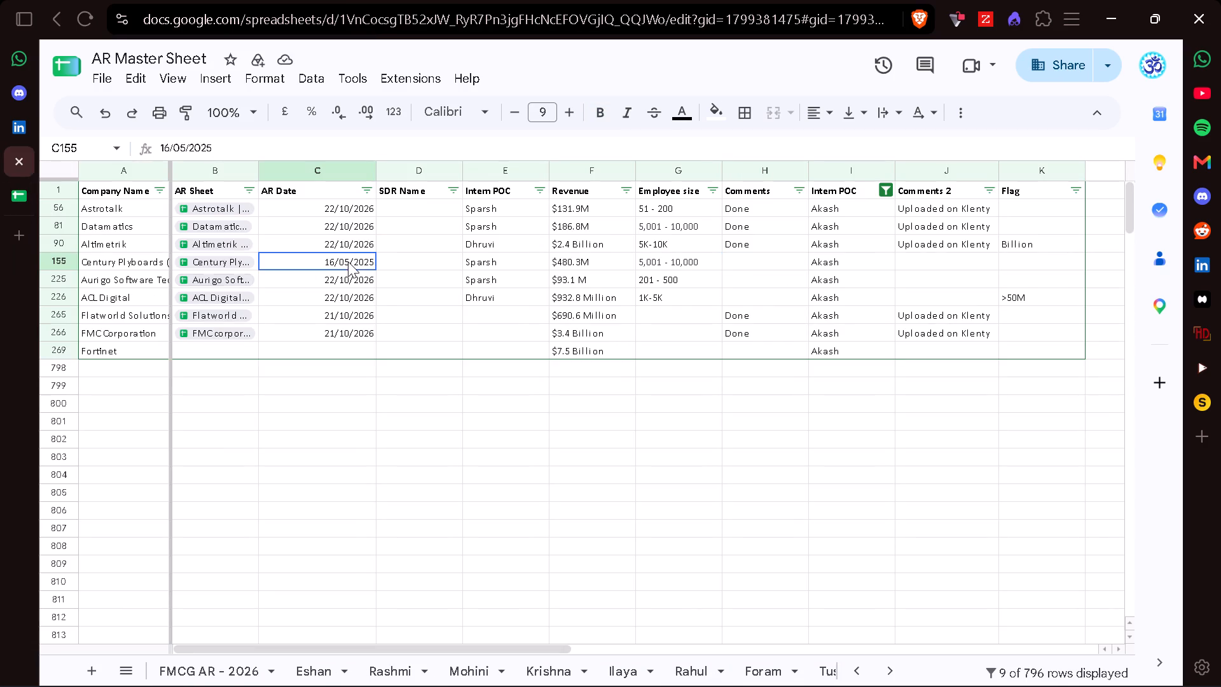
click(222, 142)
key(BackSpace)
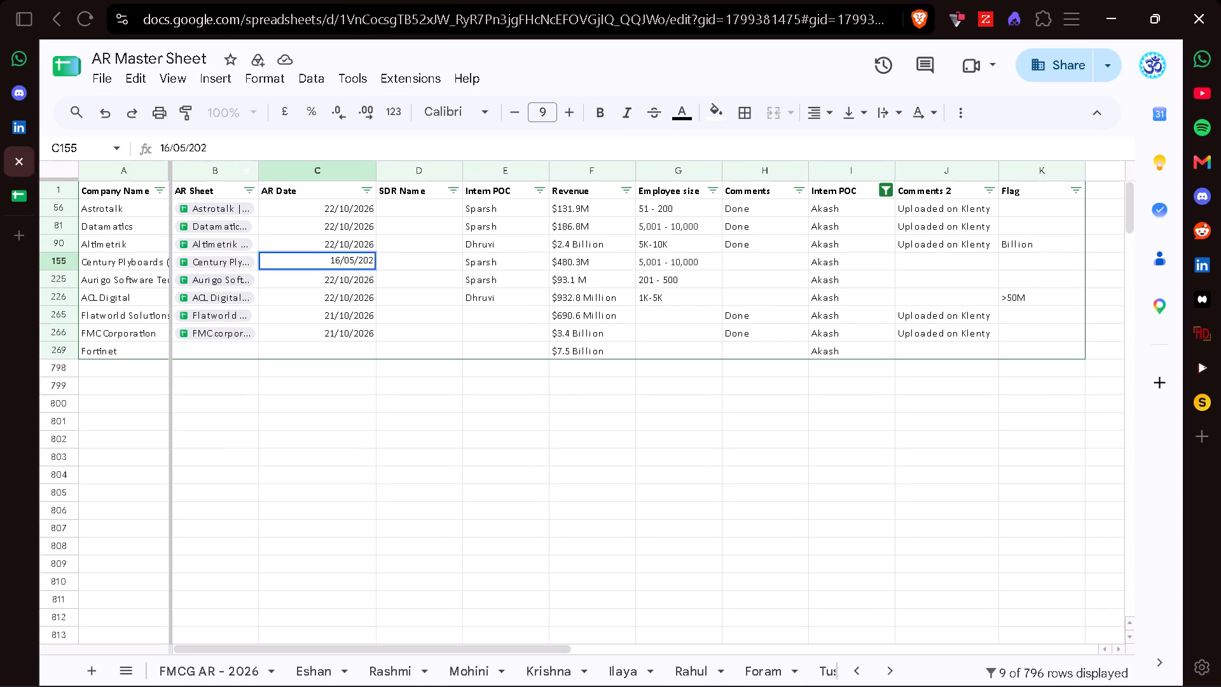
key(4)
key(Return)
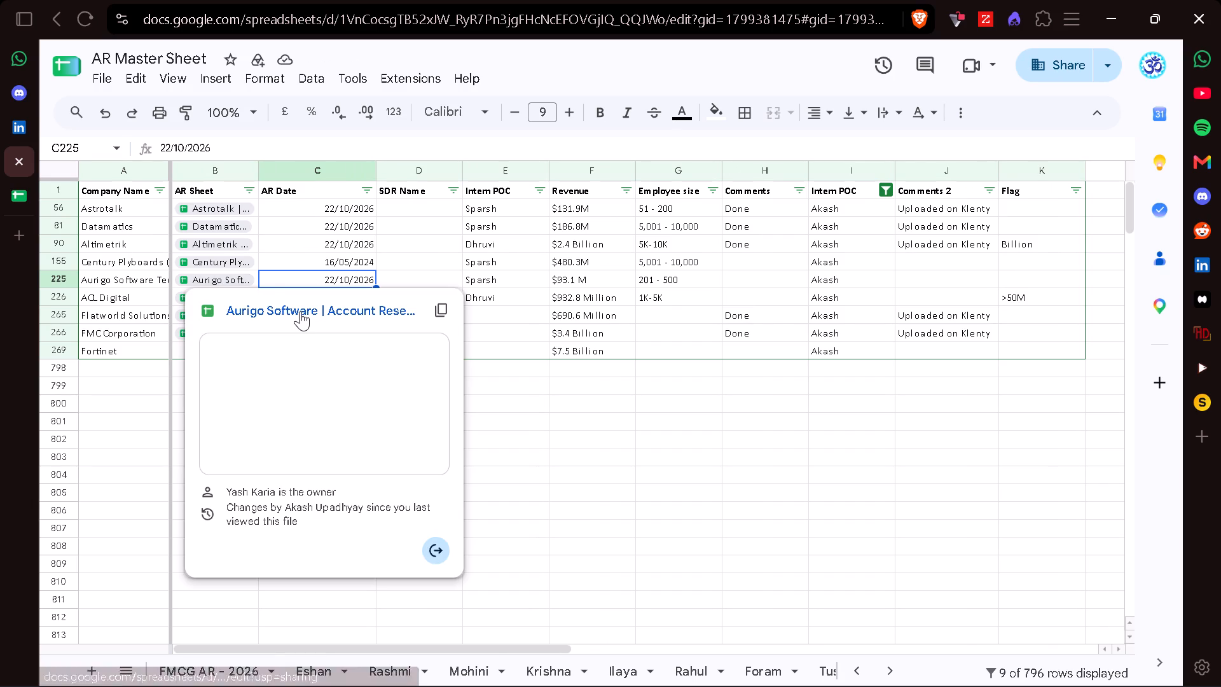
Open the Aurigo Software account research sheet from its AR Sheet link and look through the columns of its Contact Map.
click(300, 311)
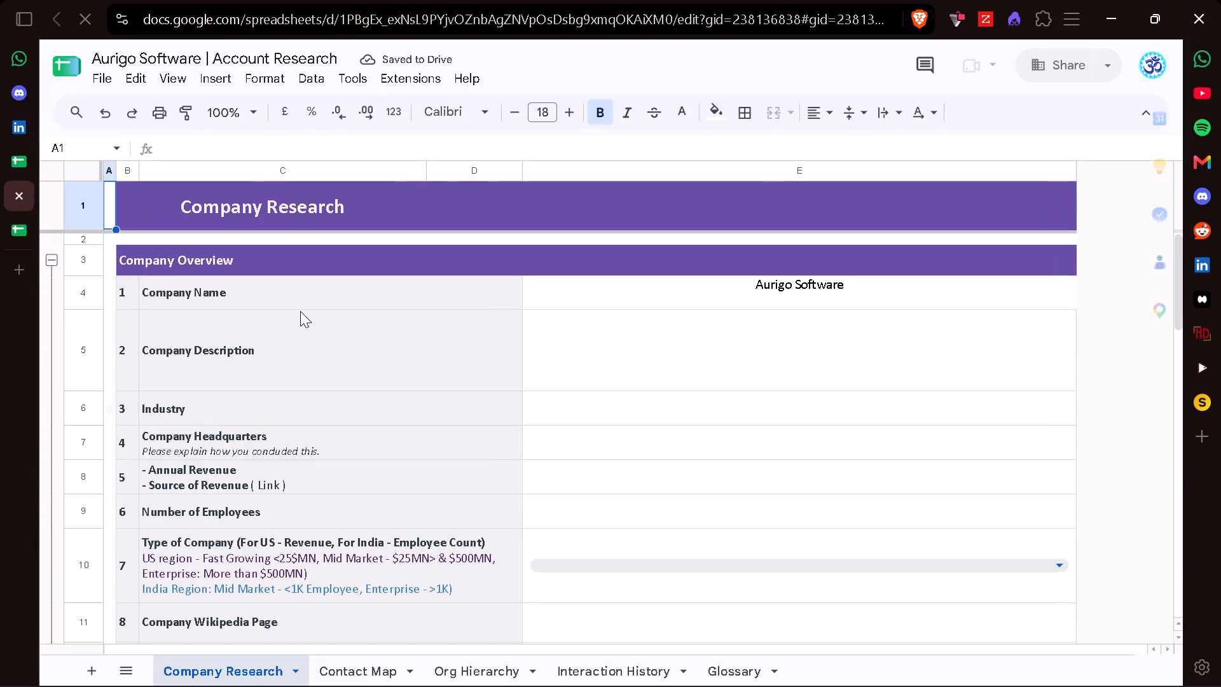
click(383, 660)
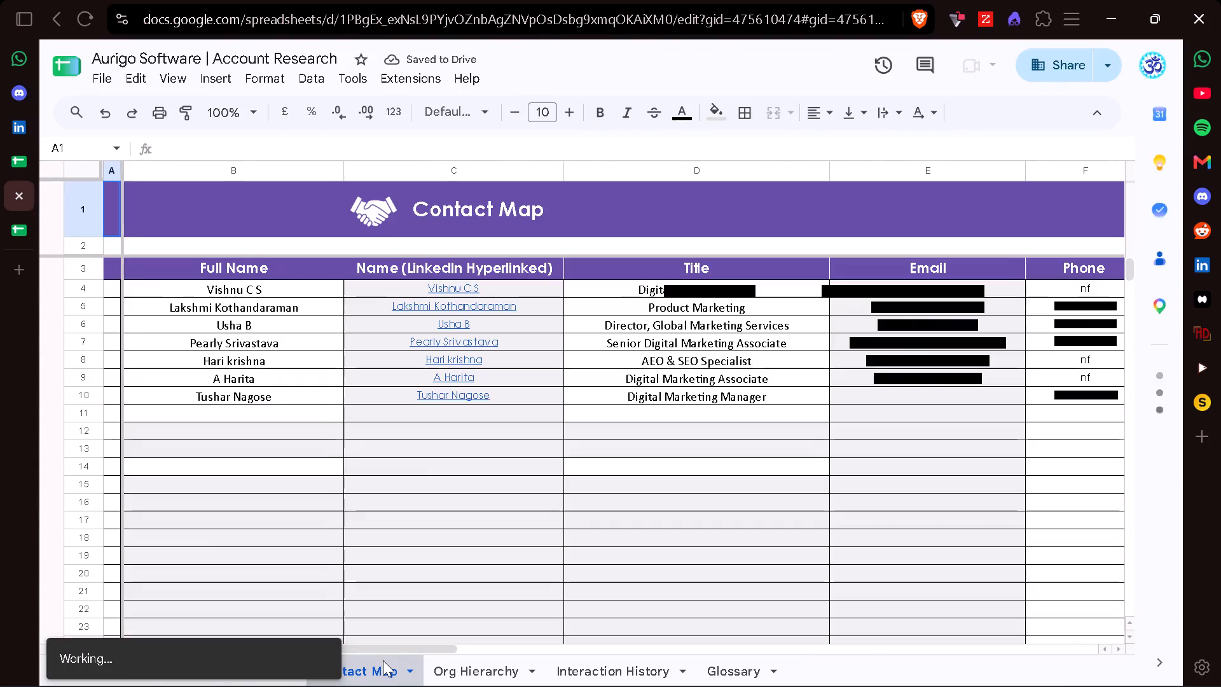
scroll(556, 448, left, 3)
scroll(556, 448, right, 1)
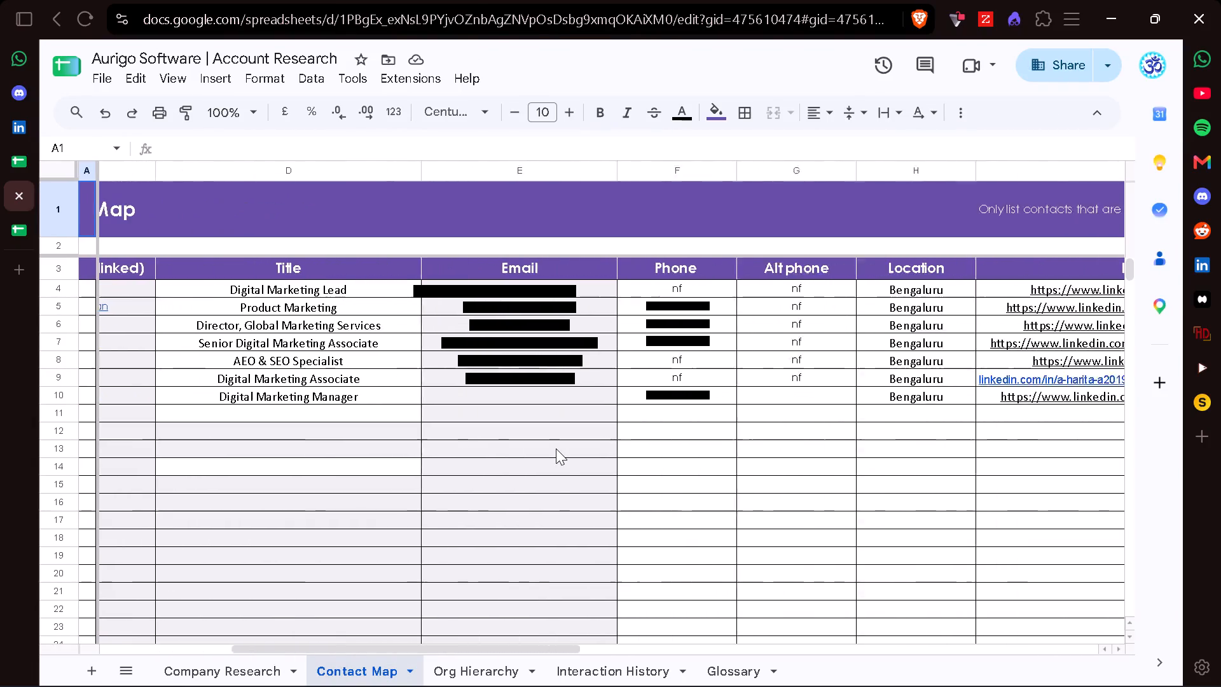
scroll(556, 448, right, 3)
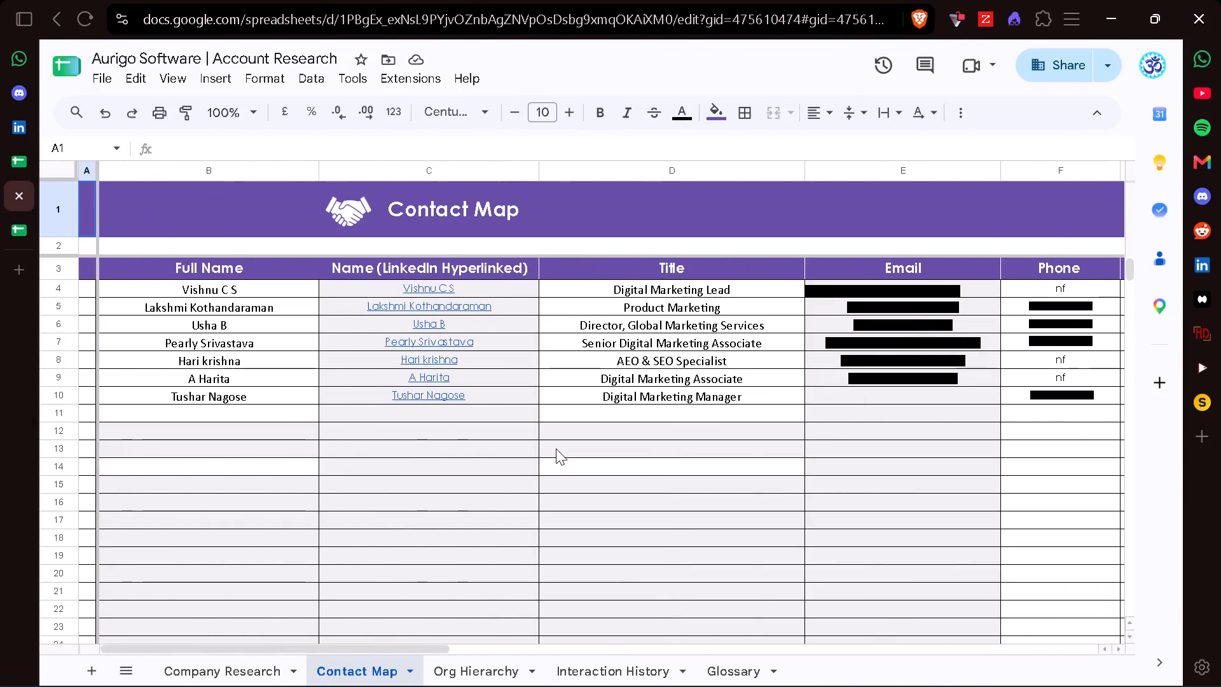
scroll(556, 448, right, 1)
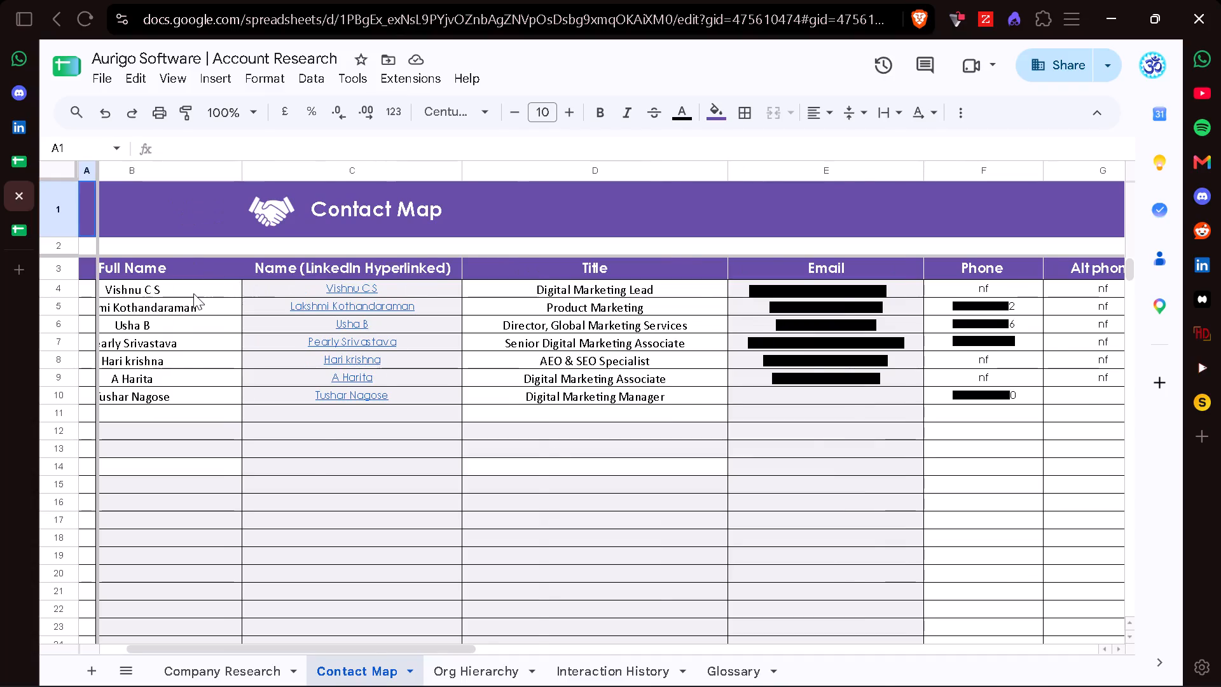
Sort the Aurigo Software contacts in B4:I10 by Column B from A to Z, without a header row.
click(193, 293)
key(ctrl+shift+Down)
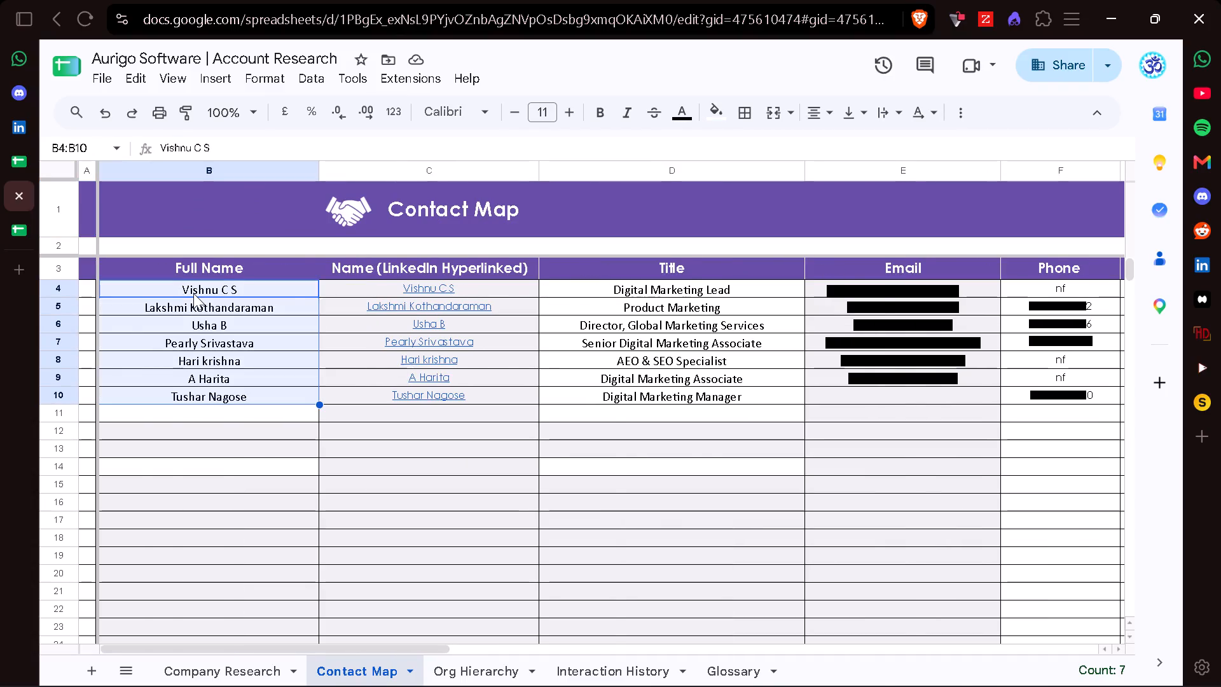
key(ctrl+shift+Right)
key(ctrl+shift+Right)
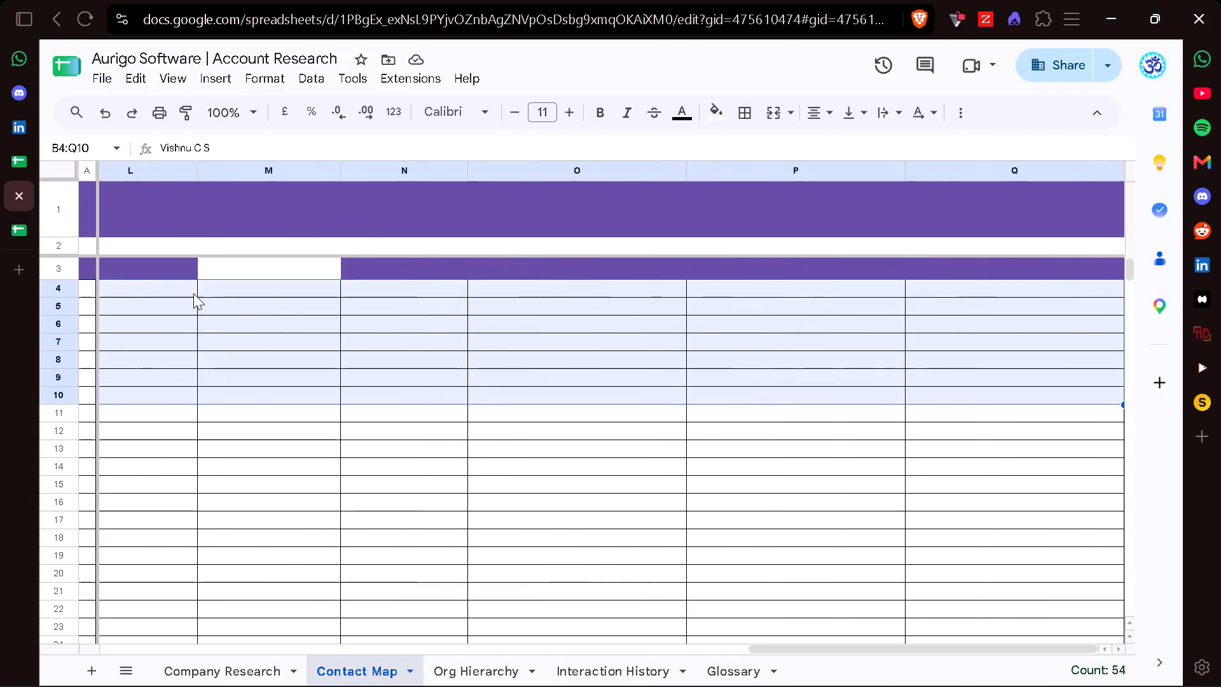
key(ctrl+shift+Left)
scroll(193, 293, right, 12)
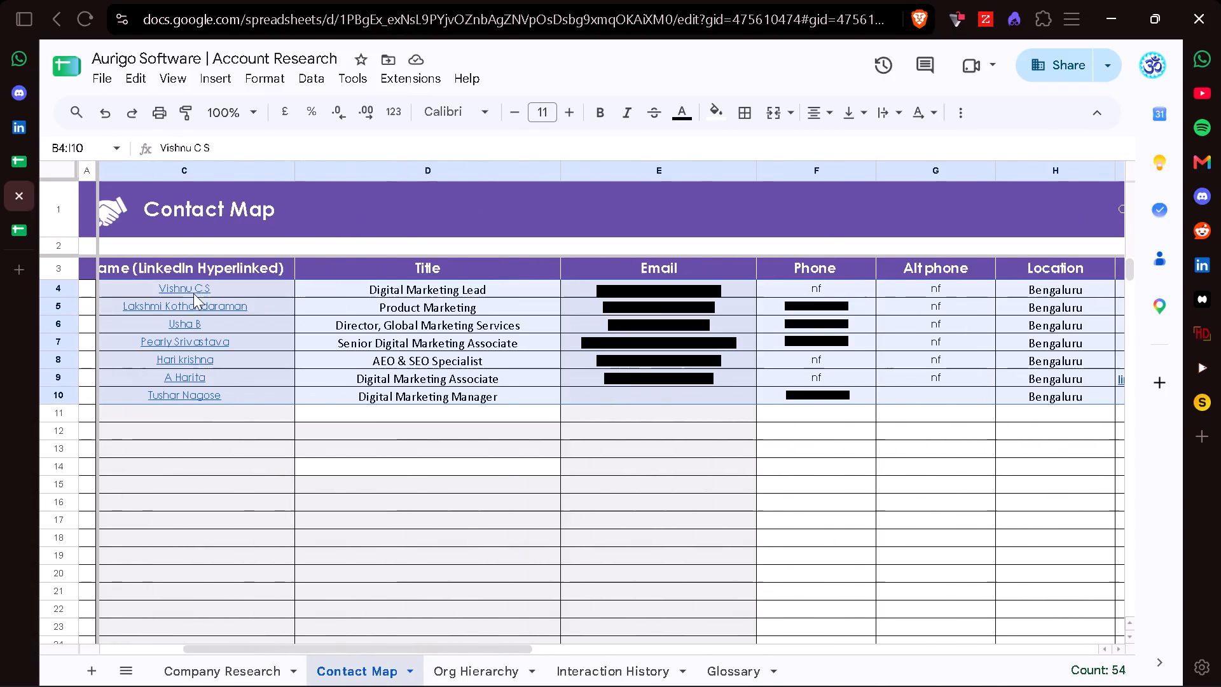
right_click(345, 336)
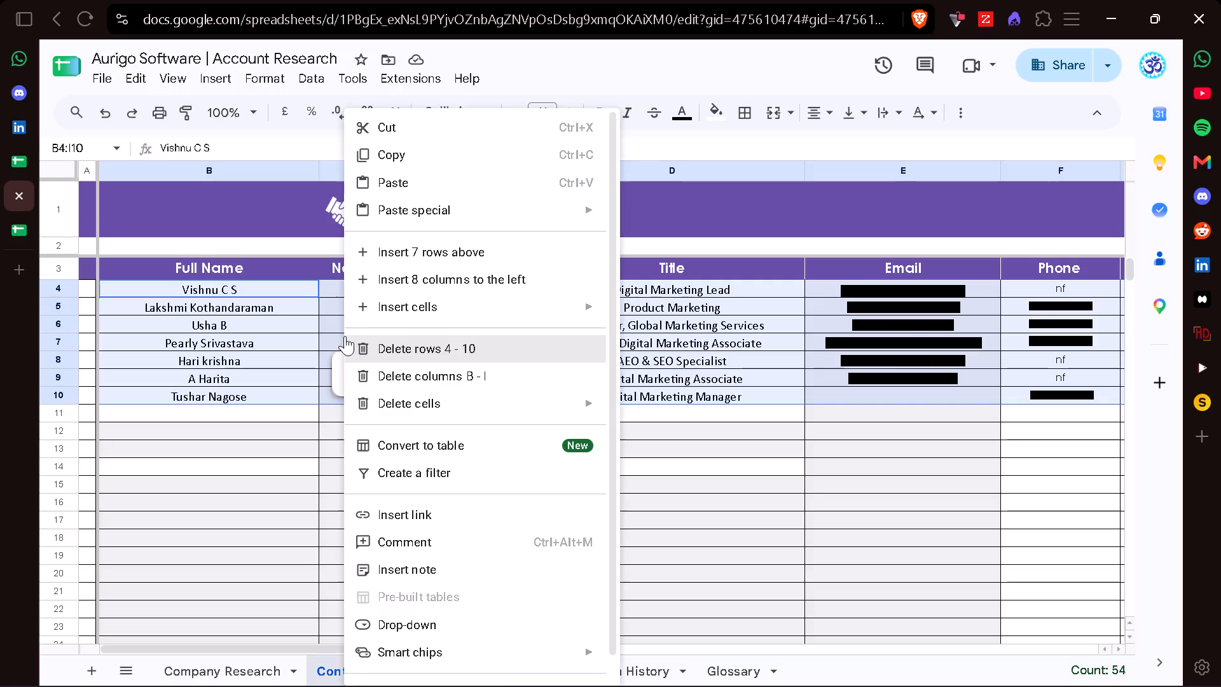
scroll(388, 457, down, 4)
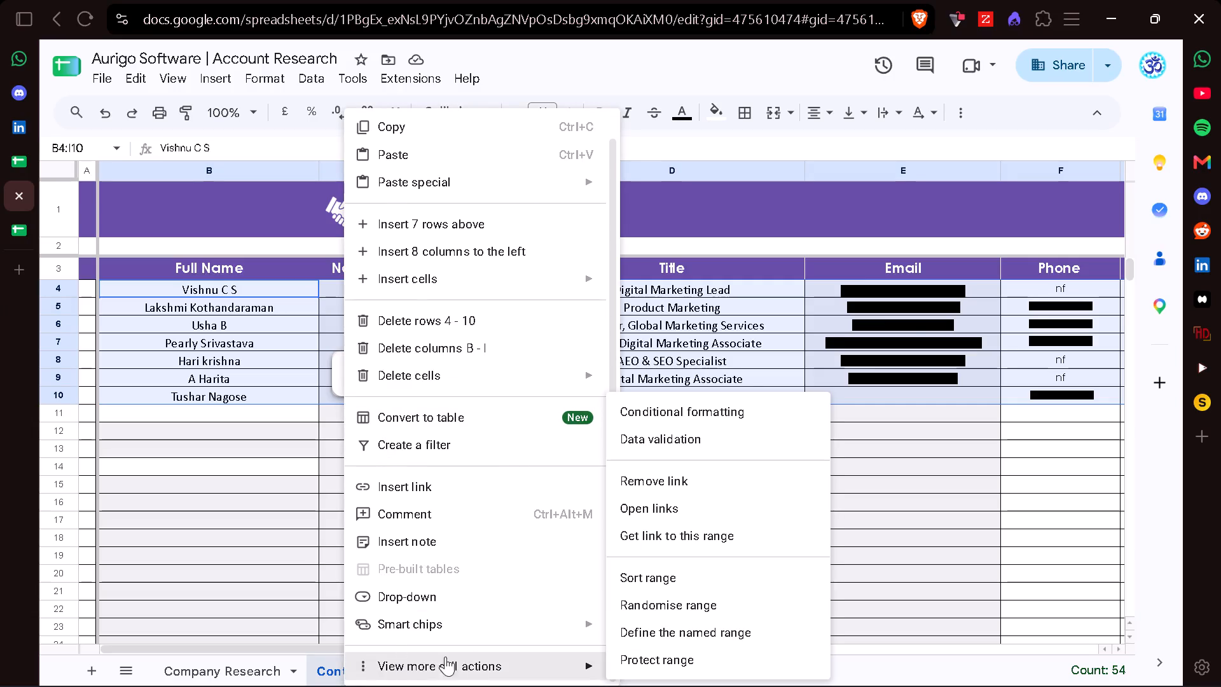
click(641, 579)
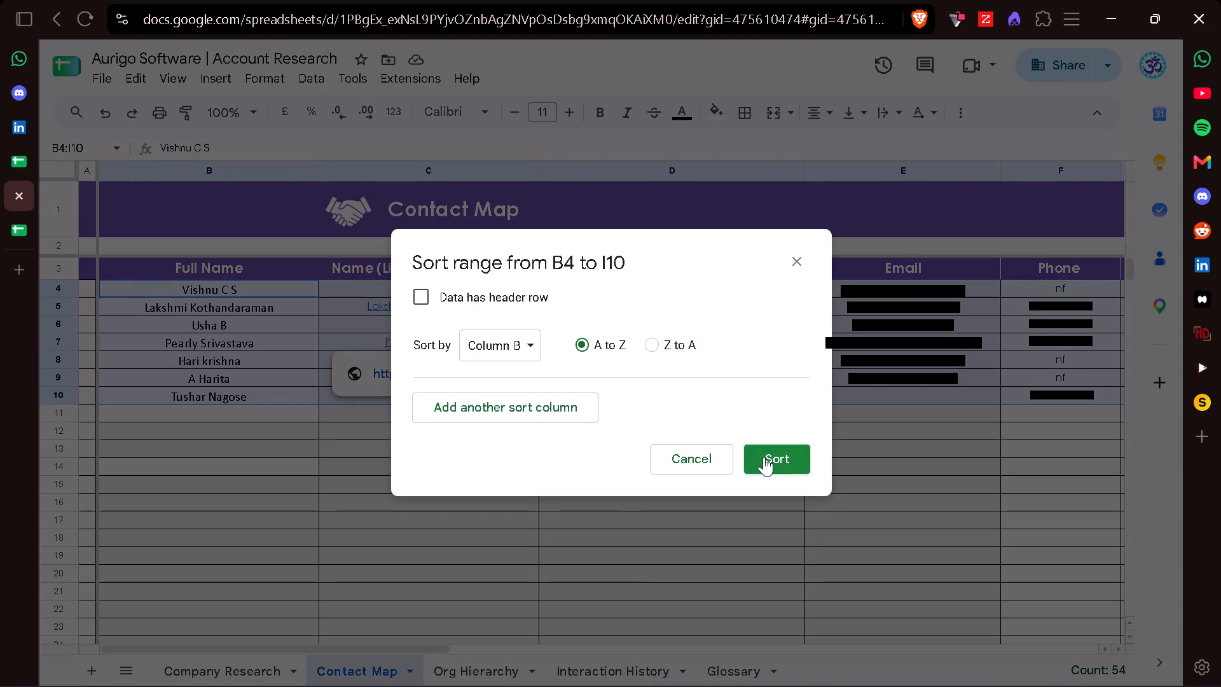
click(764, 457)
click(528, 433)
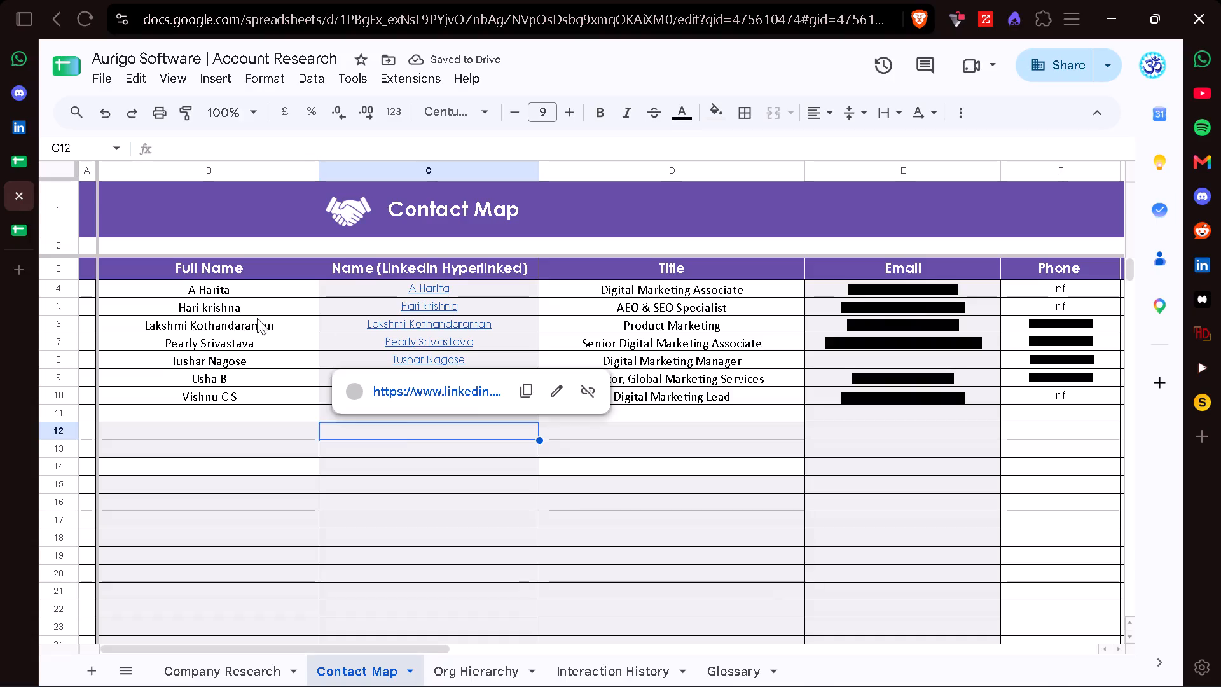
Delete the Contact Map rows titled Product Marketing, Digital Marketing Associate, AEO & SEO Specialist and Senior Digital Marketing Associate.
click(58, 325)
right_click(58, 325)
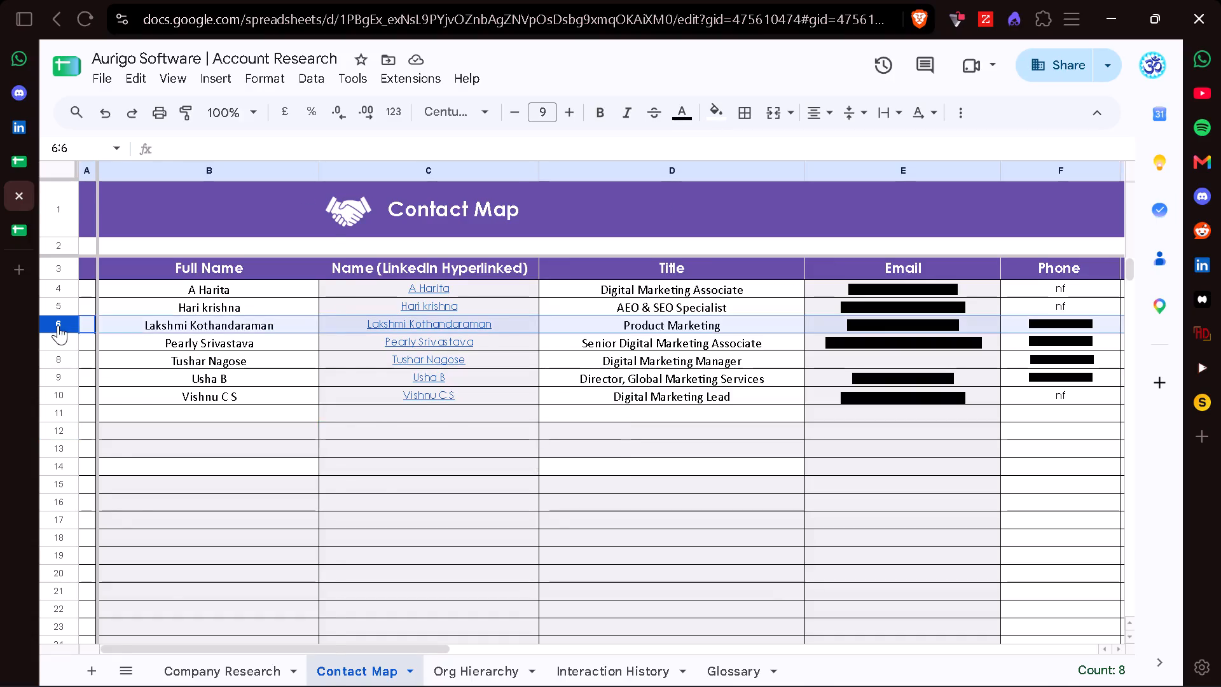
click(104, 432)
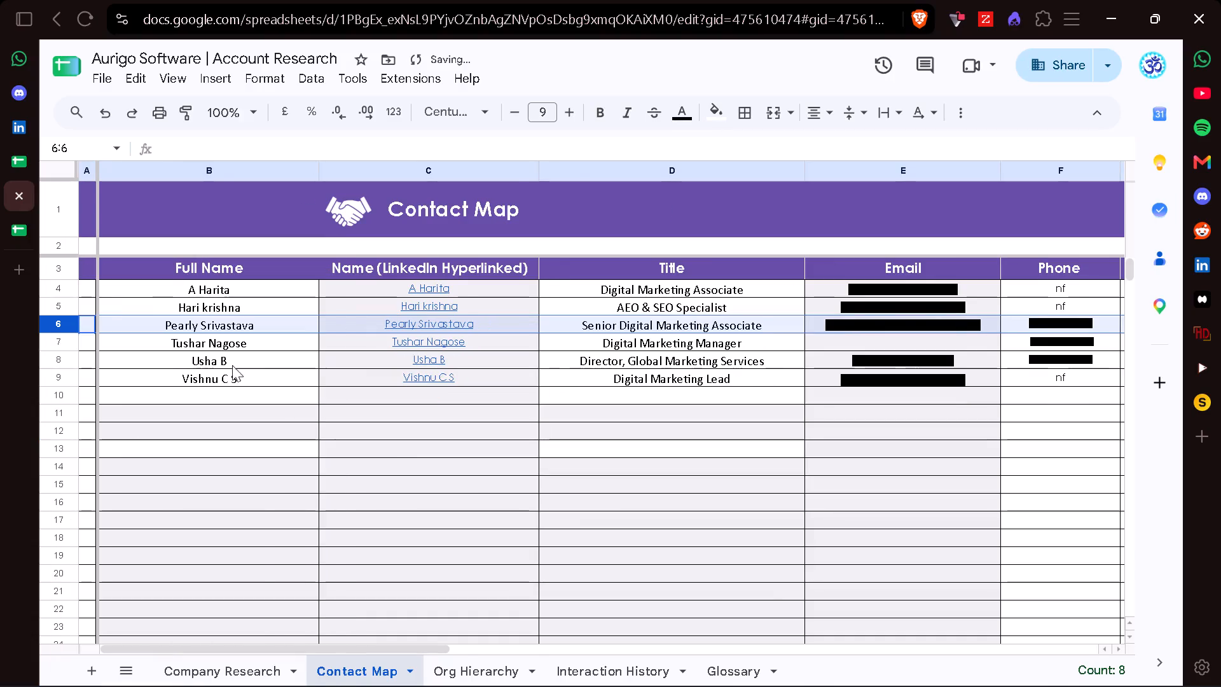
click(62, 291)
right_click(62, 291)
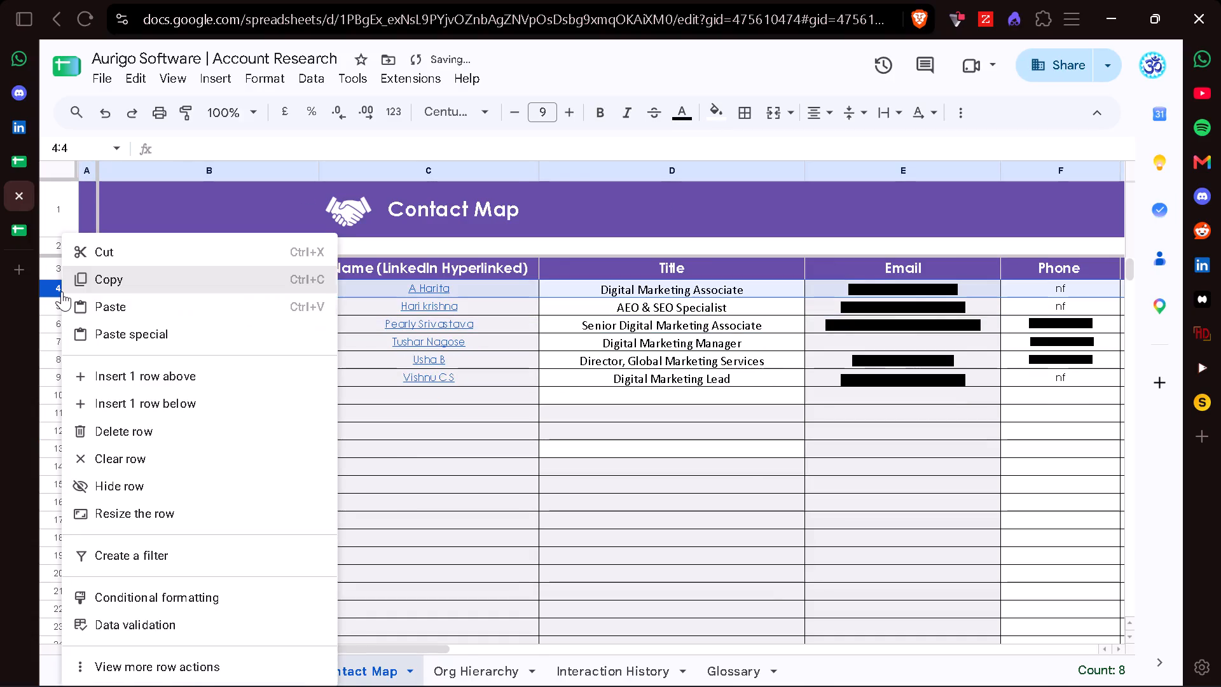
click(128, 441)
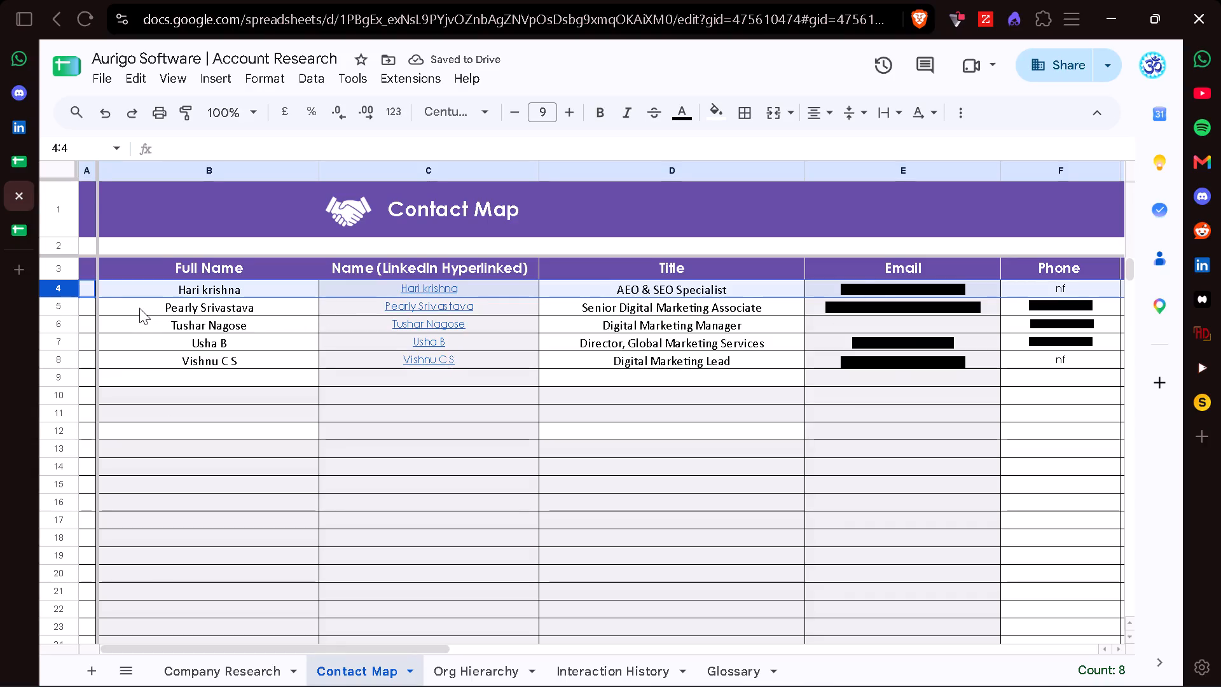
key(shift+Down)
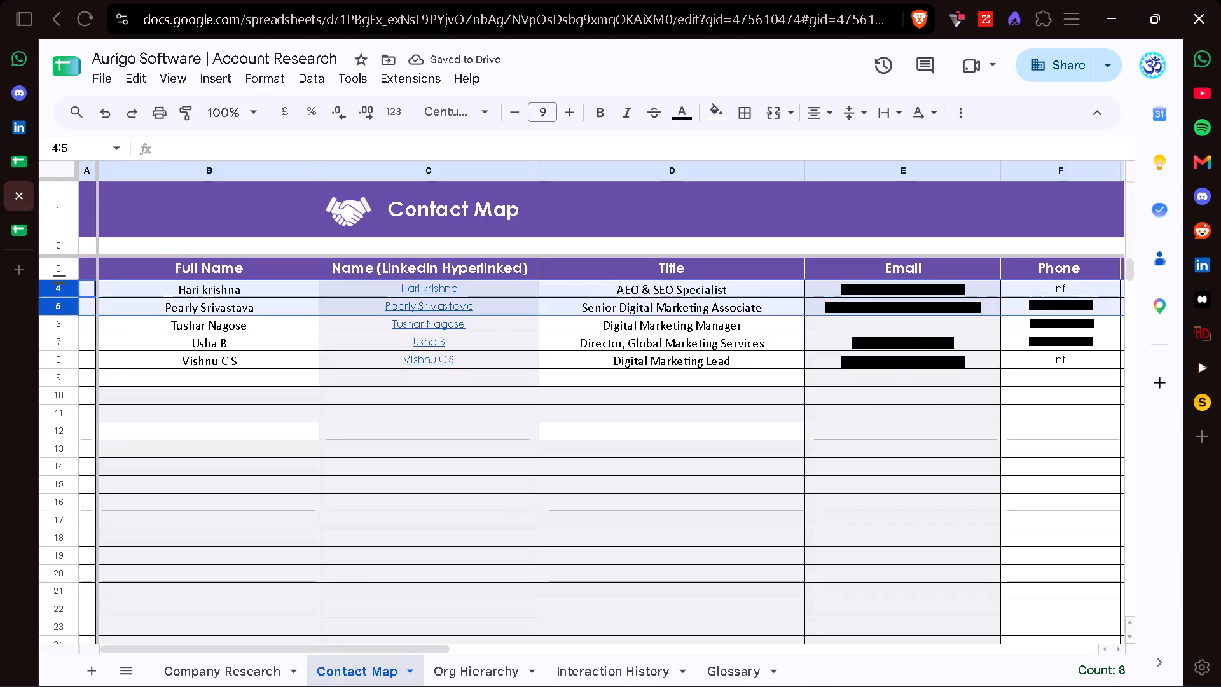
right_click(62, 300)
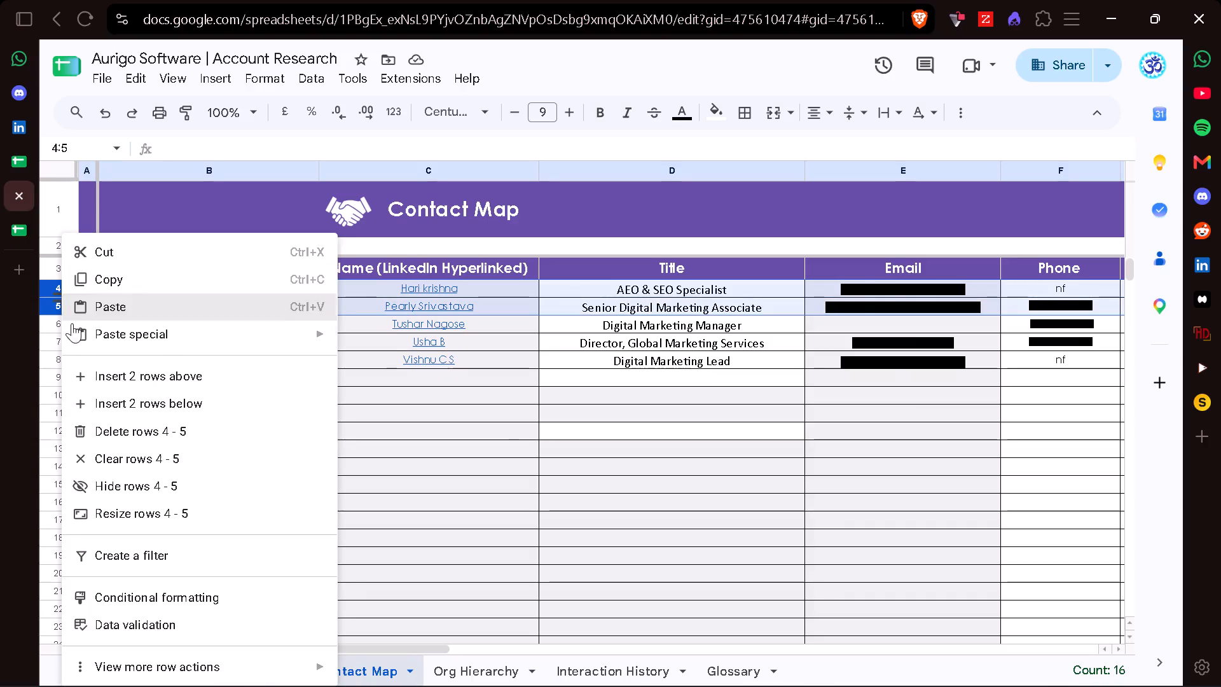
click(111, 441)
click(381, 399)
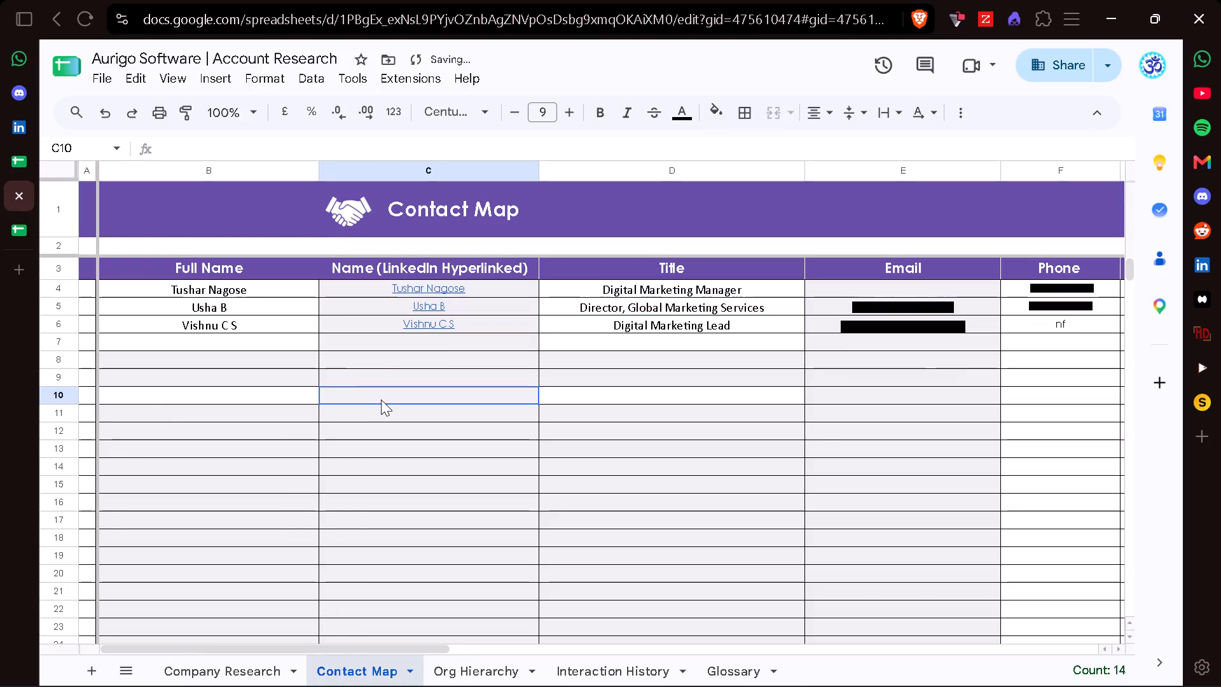
Copy the three full names in B4:B6 of the Aurigo Software Contact Map into Krishna Leads 23nd October from A95.
click(178, 291)
key(ctrl+shift+Down)
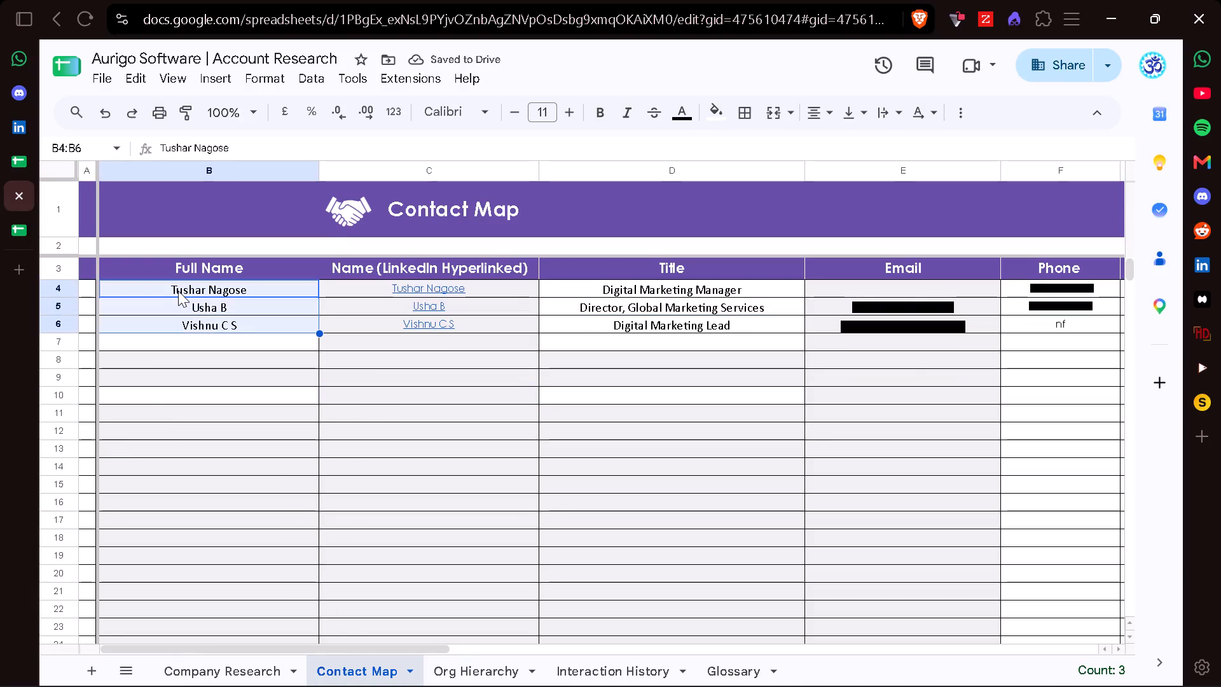
key(ctrl+c)
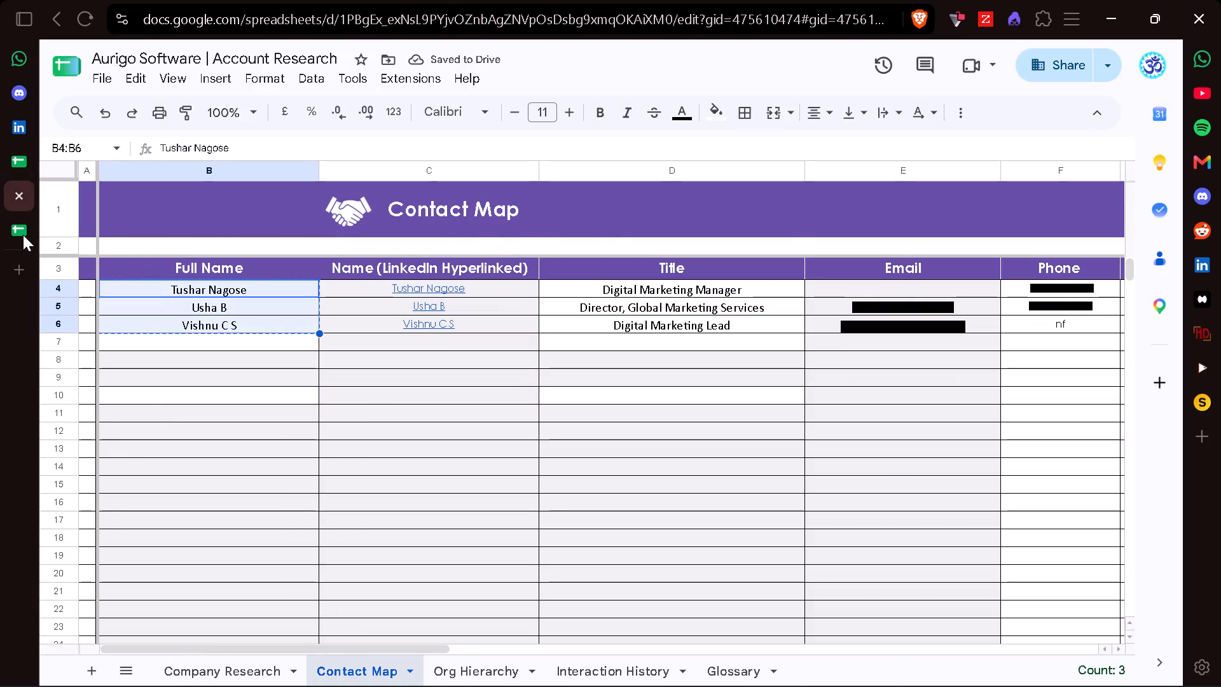
click(23, 235)
click(24, 204)
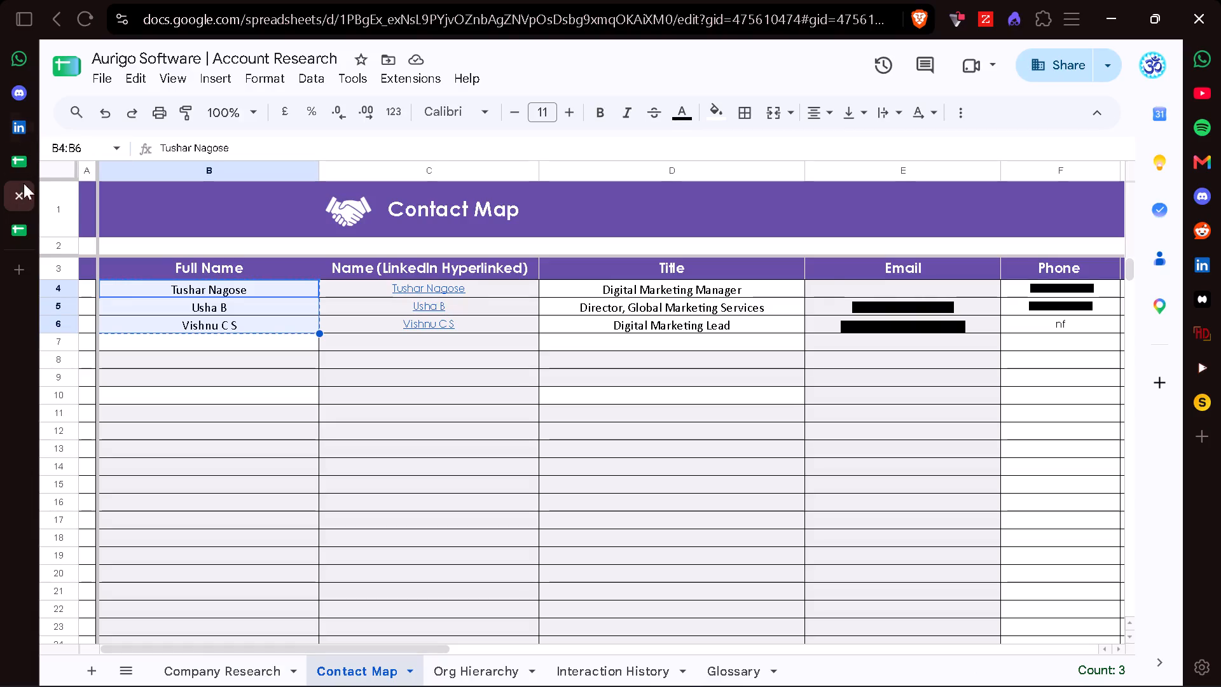
click(20, 223)
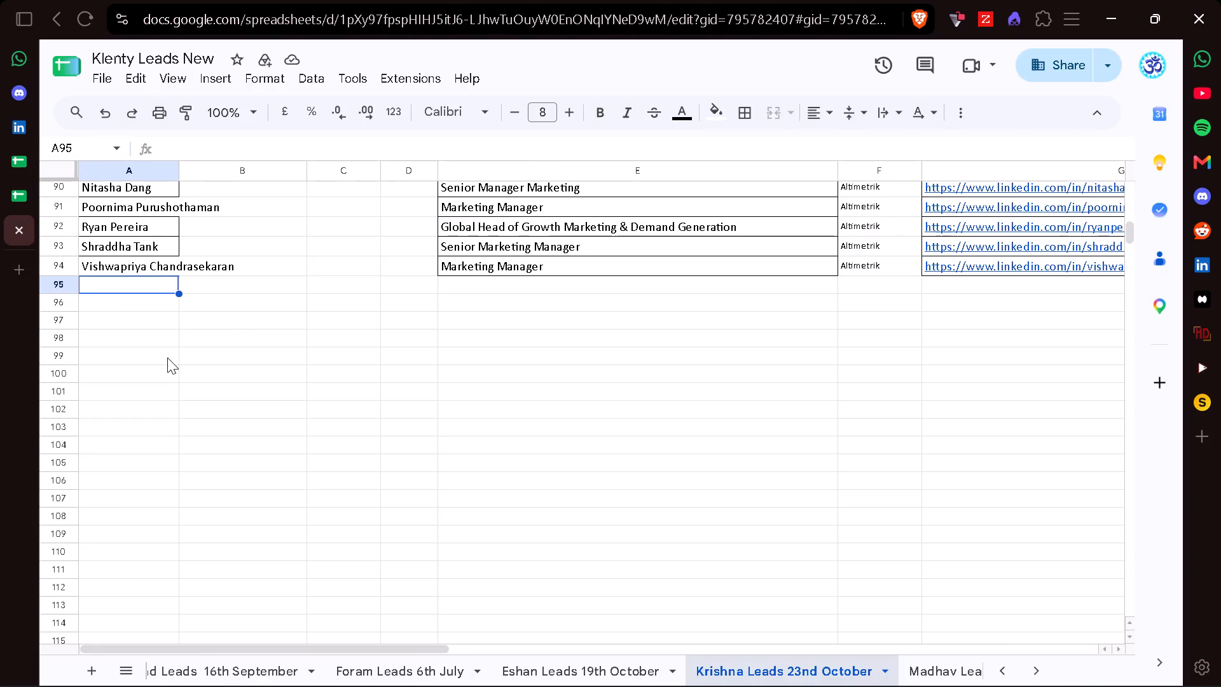
key(ctrl+v)
Copy the Aurigo Software contacts' titles in D4:D6 into the Krishna Leads 23nd October sheet from E95.
key(Right)
key(Right)
key(Right)
key(Right)
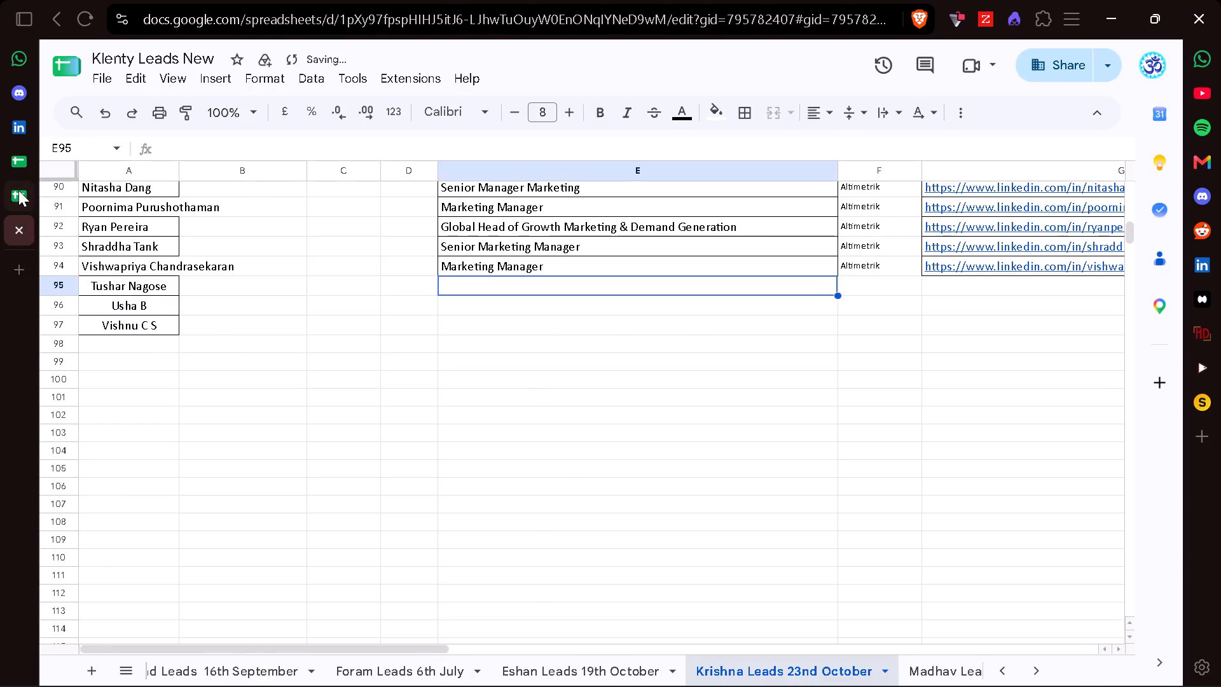
click(18, 190)
click(613, 293)
key(ctrl+shift+Down)
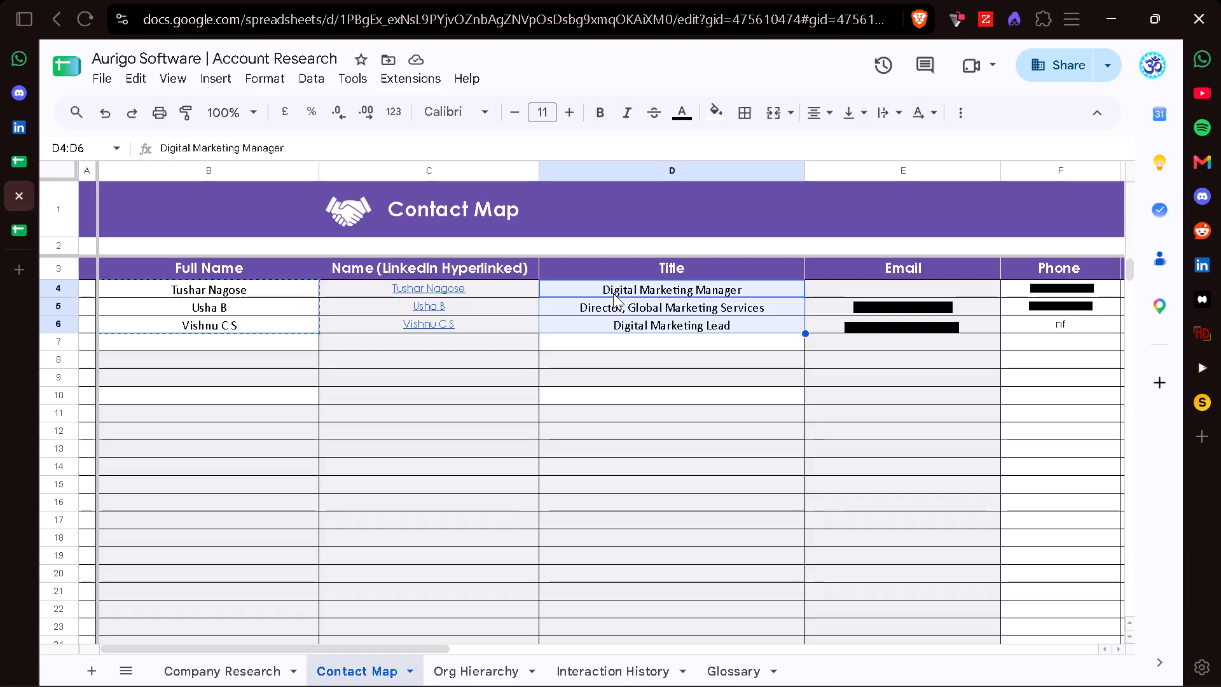
key(ctrl+c)
click(23, 239)
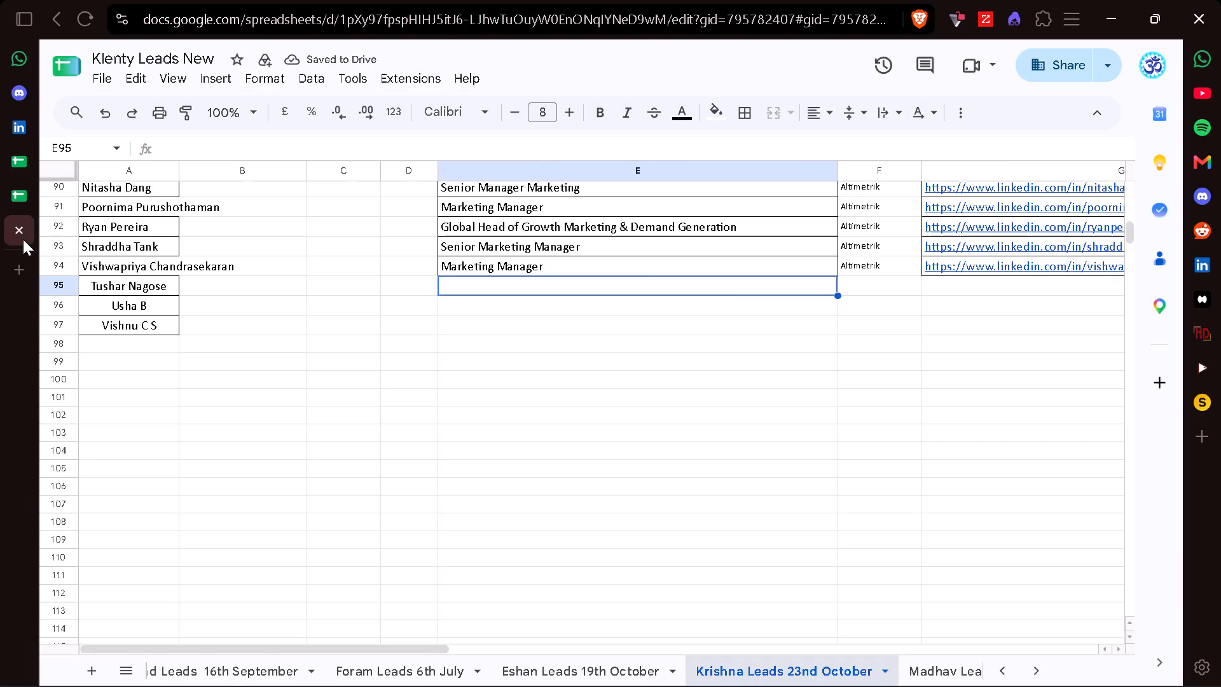
key(ctrl+v)
Enter Aurigo Software as the company in F95 and fill it down to F97.
key(Right)
text(Aurigo)
key(space)
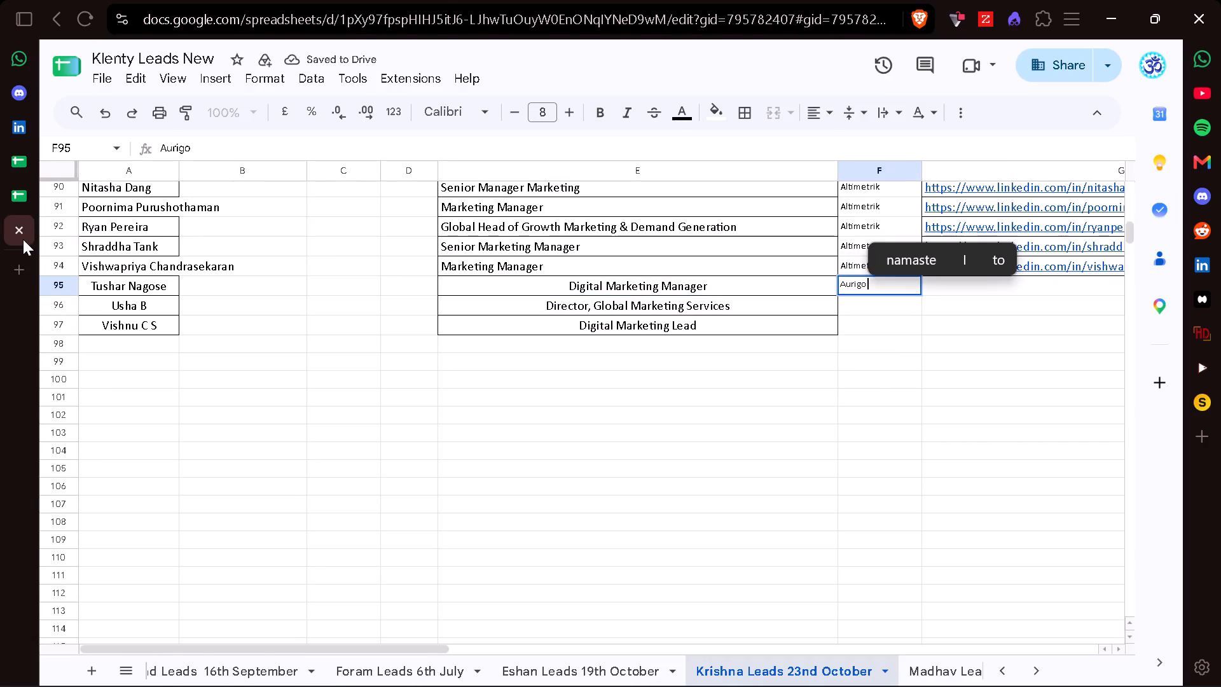
text(Softwar)
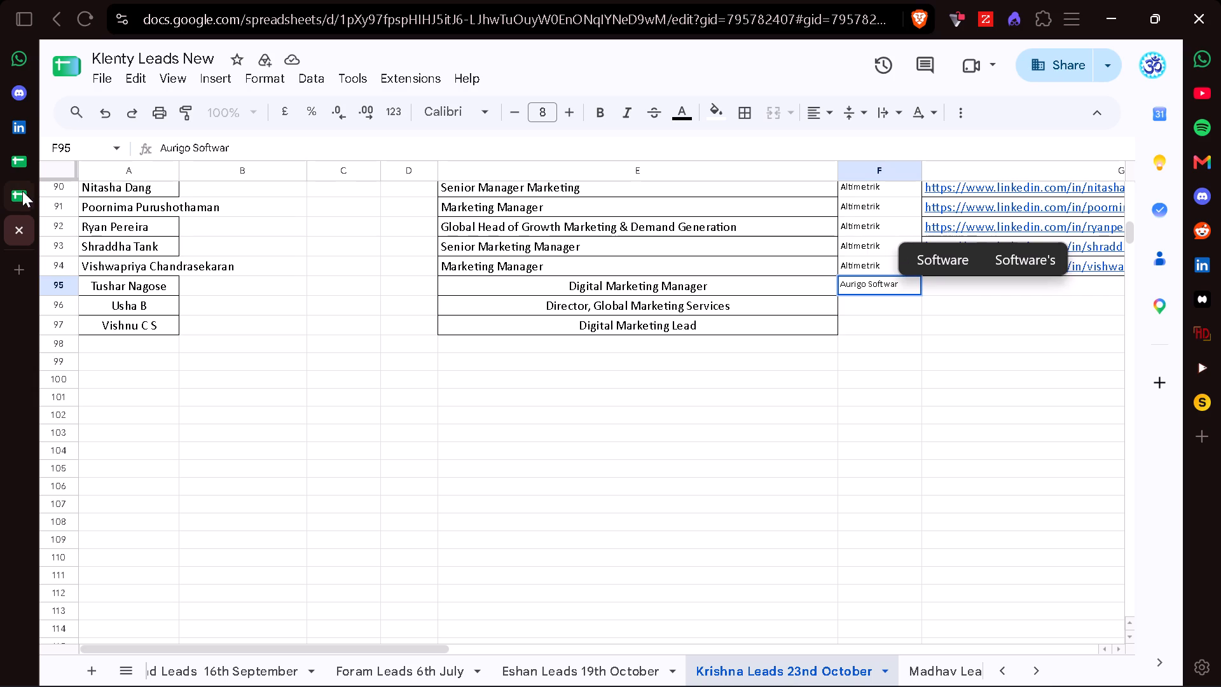
key(e)
key(Return)
key(Up)
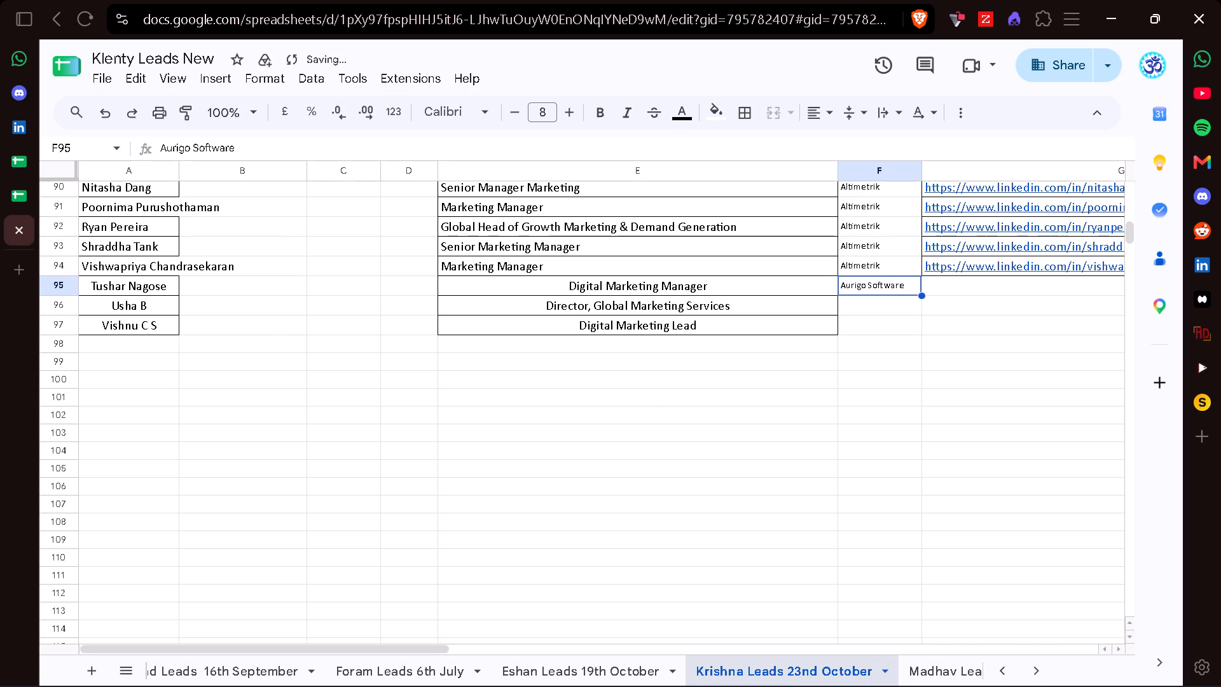
click(925, 292)
click(920, 293)
double_click(920, 293)
Copy the LinkedIn URLs in I4:I6 of the Aurigo Software Contact Map into G95:G97 of Krishna Leads 23nd October.
scroll(943, 380, left, 3)
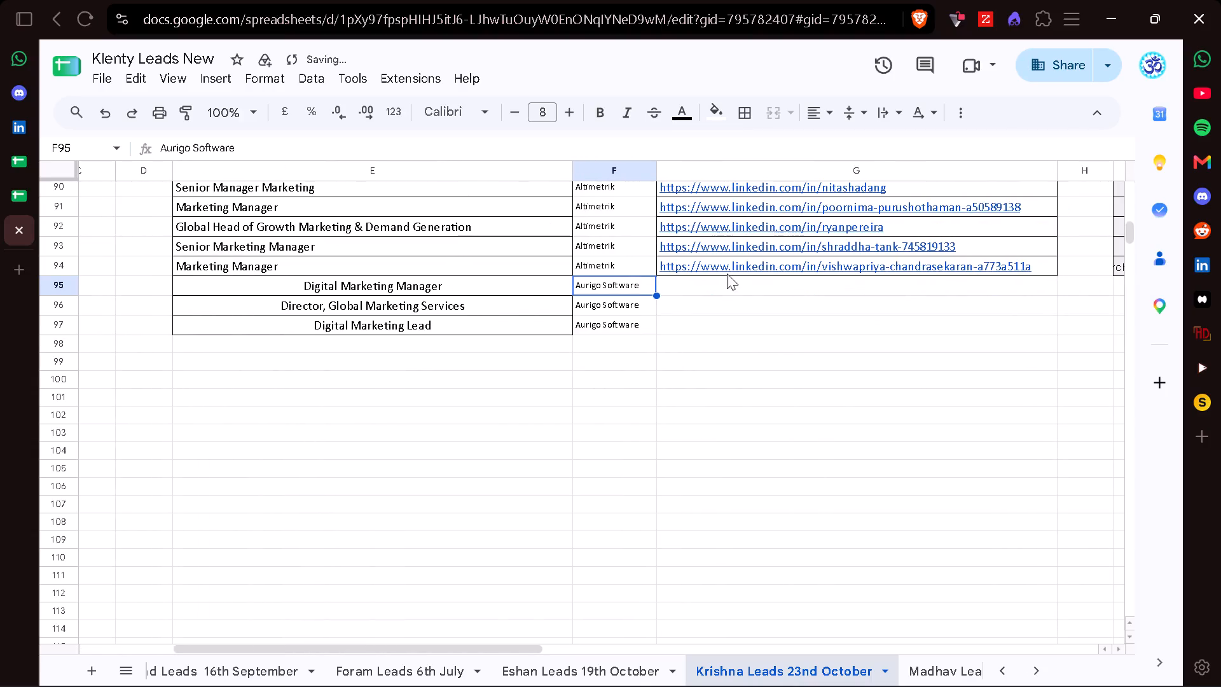
click(722, 281)
scroll(722, 281, left, 2)
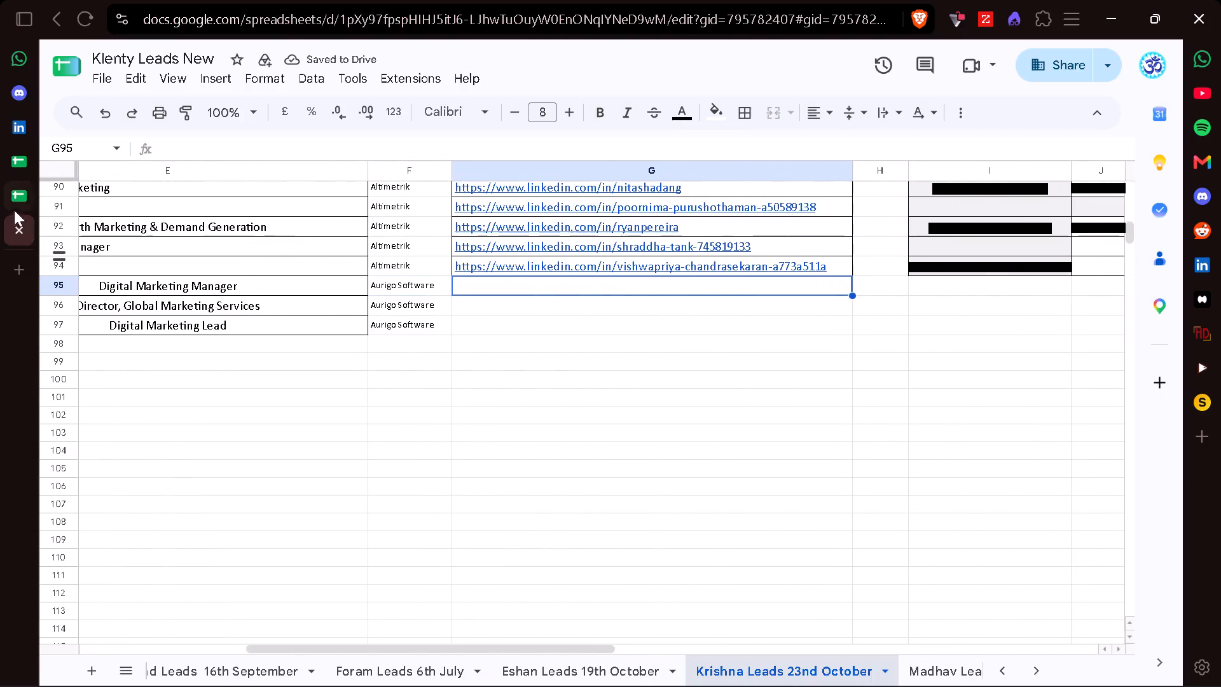
click(21, 190)
scroll(617, 313, left, 4)
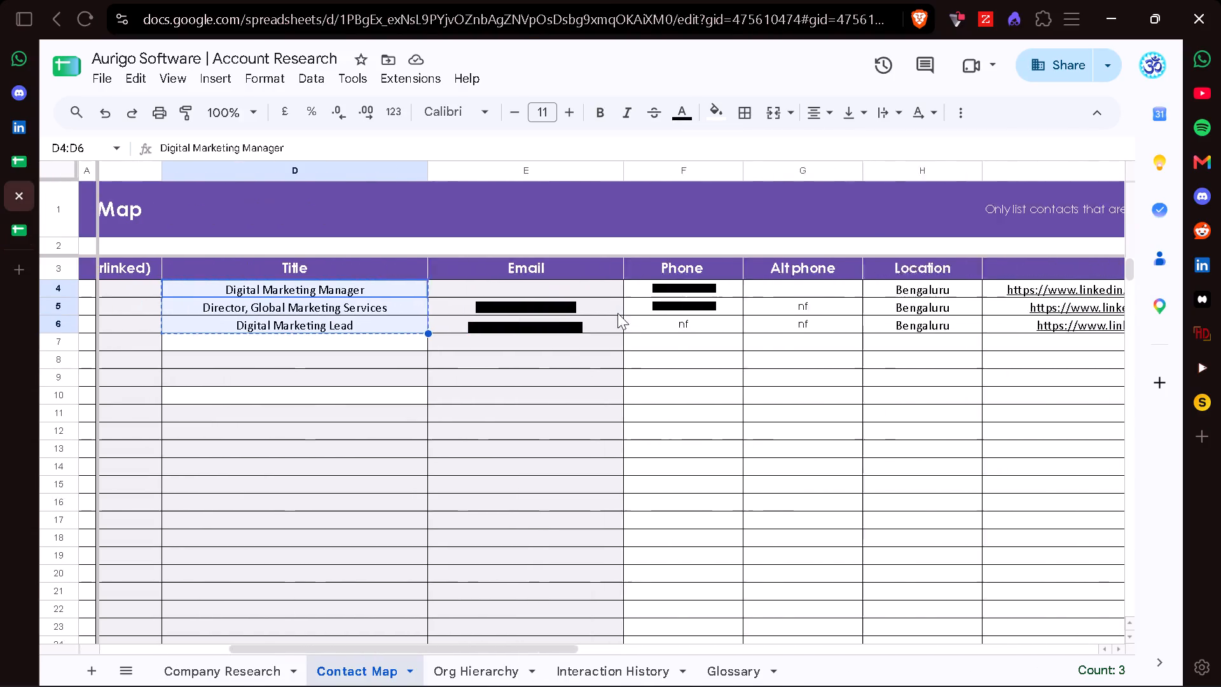
scroll(617, 313, left, 3)
click(820, 289)
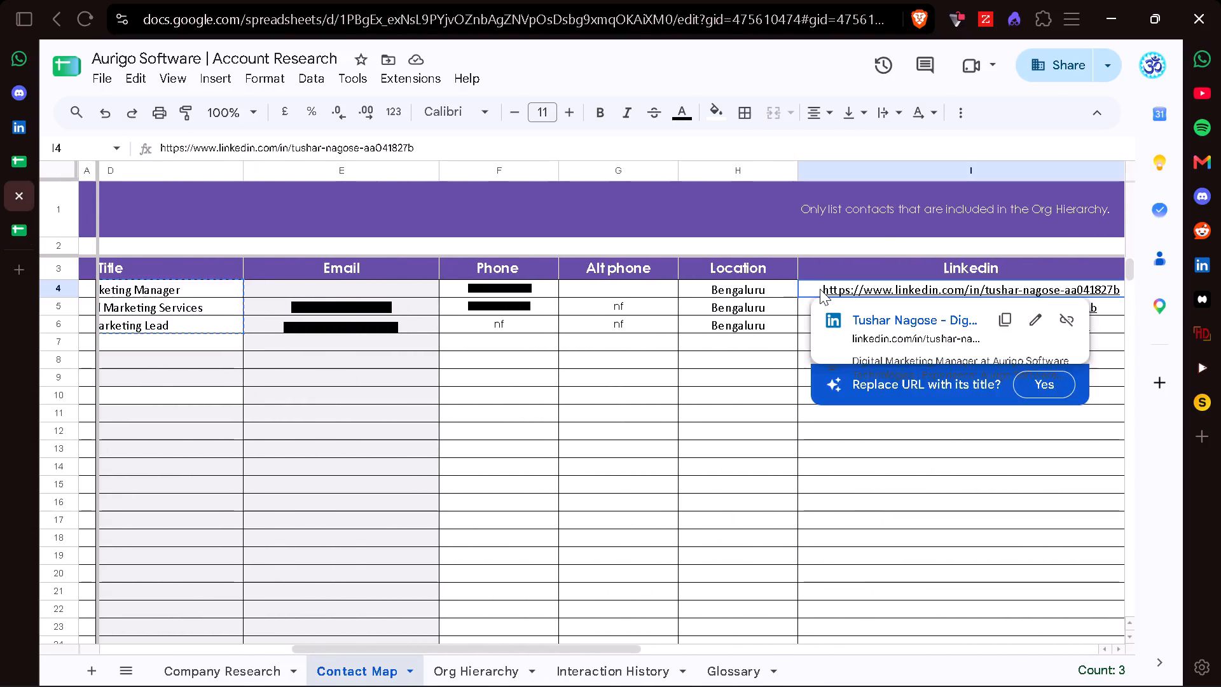
key(ctrl+shift+Down)
key(ctrl+c)
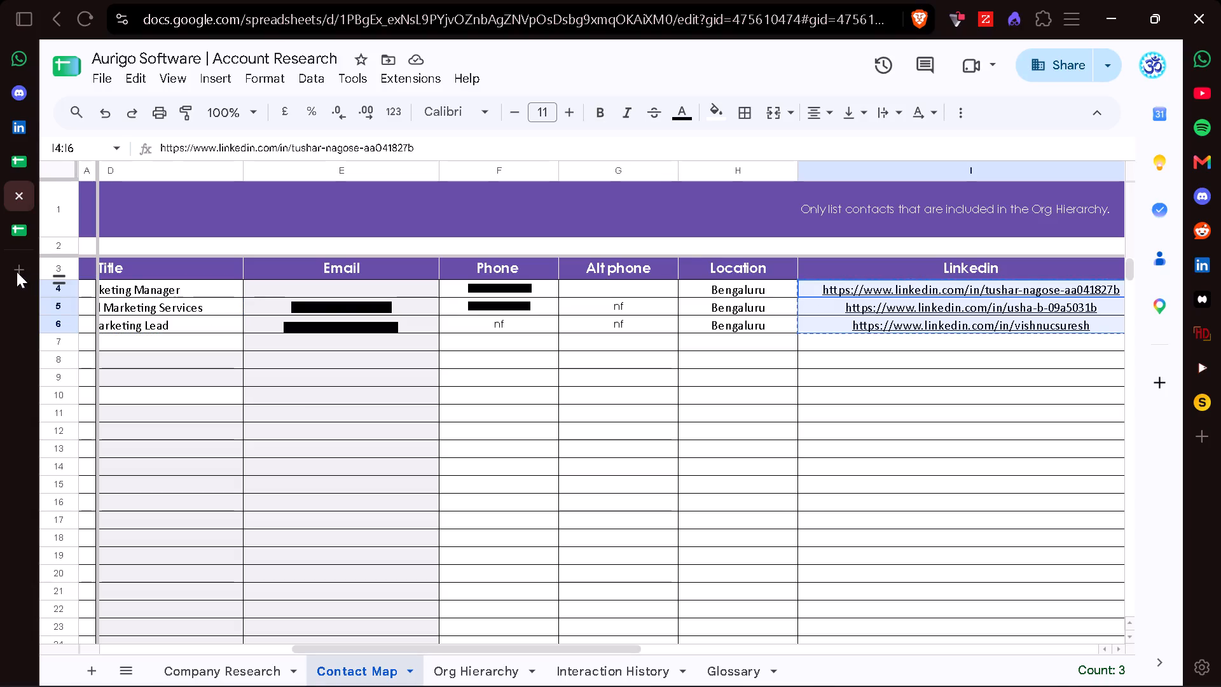
click(15, 230)
key(ctrl+v)
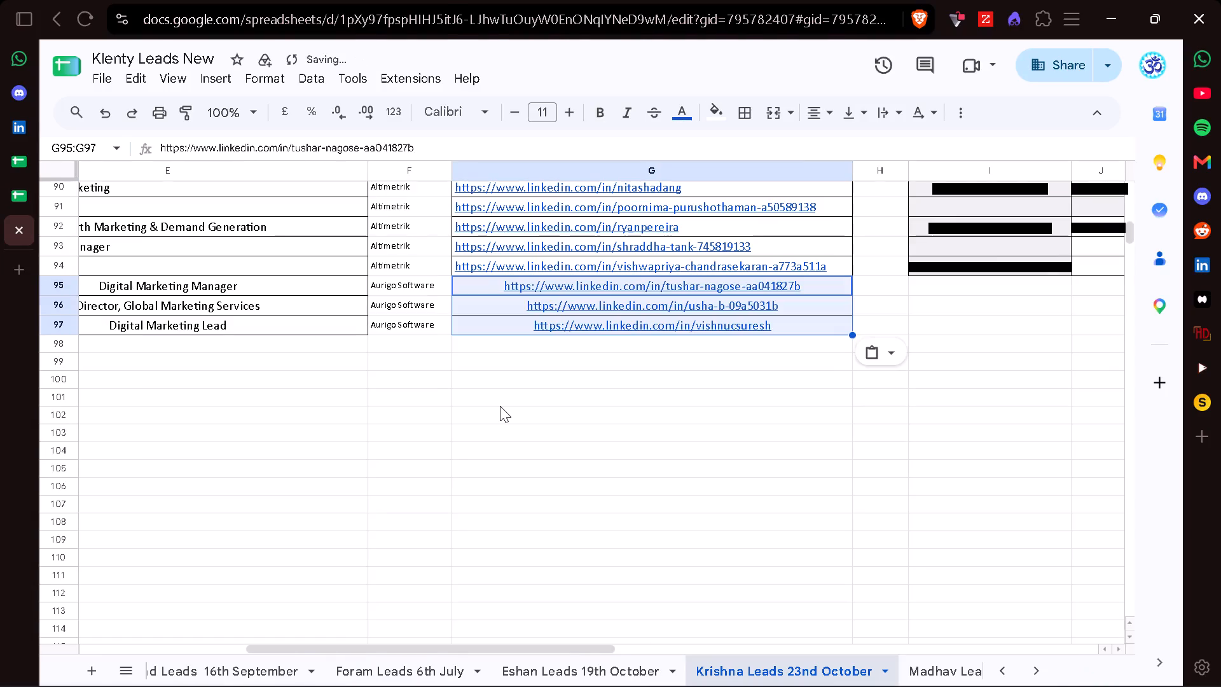
Copy the Email, Phone and Alt phone cells E4:G6 of the Aurigo Software contacts into I95:K97 of the leads sheet.
scroll(500, 406, left, 3)
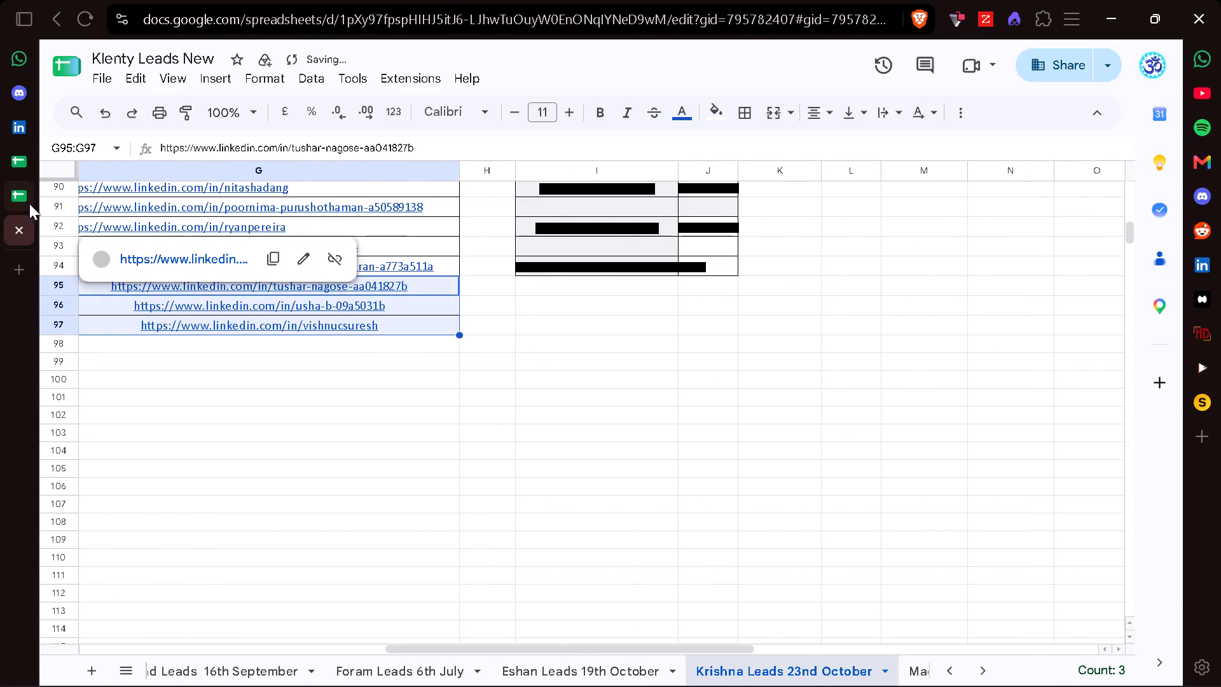
click(25, 201)
click(301, 288)
key(shift+Right)
key(shift+Right)
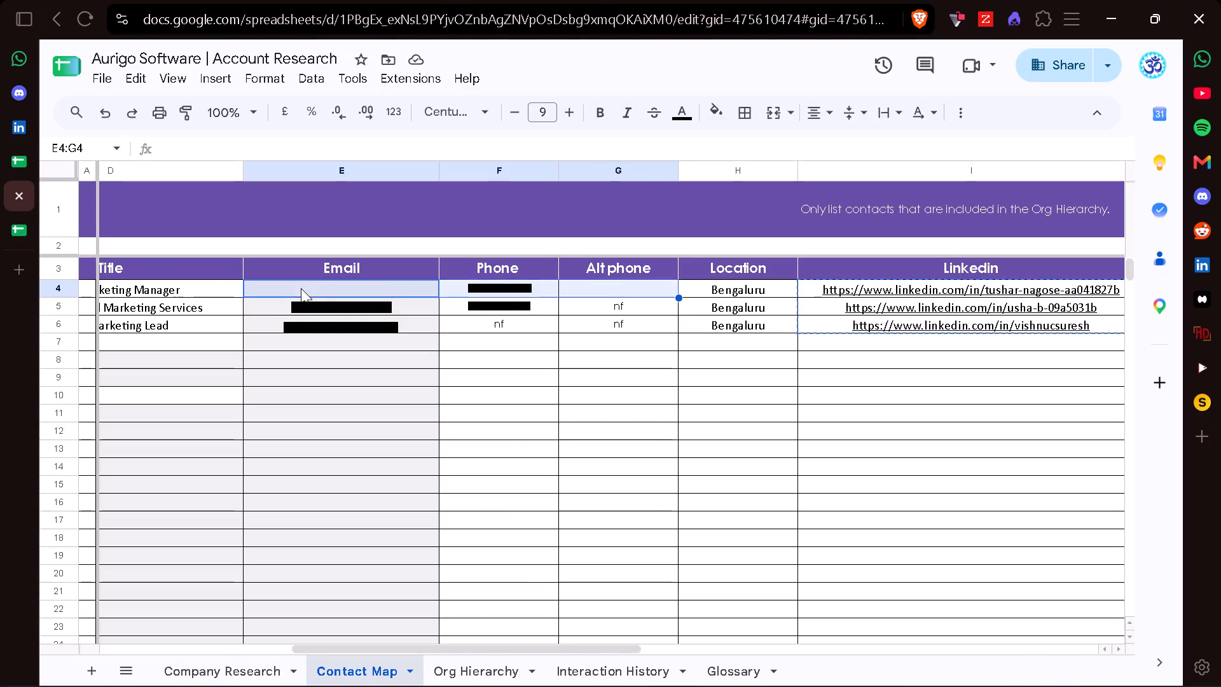
key(ctrl+shift+Down)
key(ctrl+shift+Down)
key(ctrl+c)
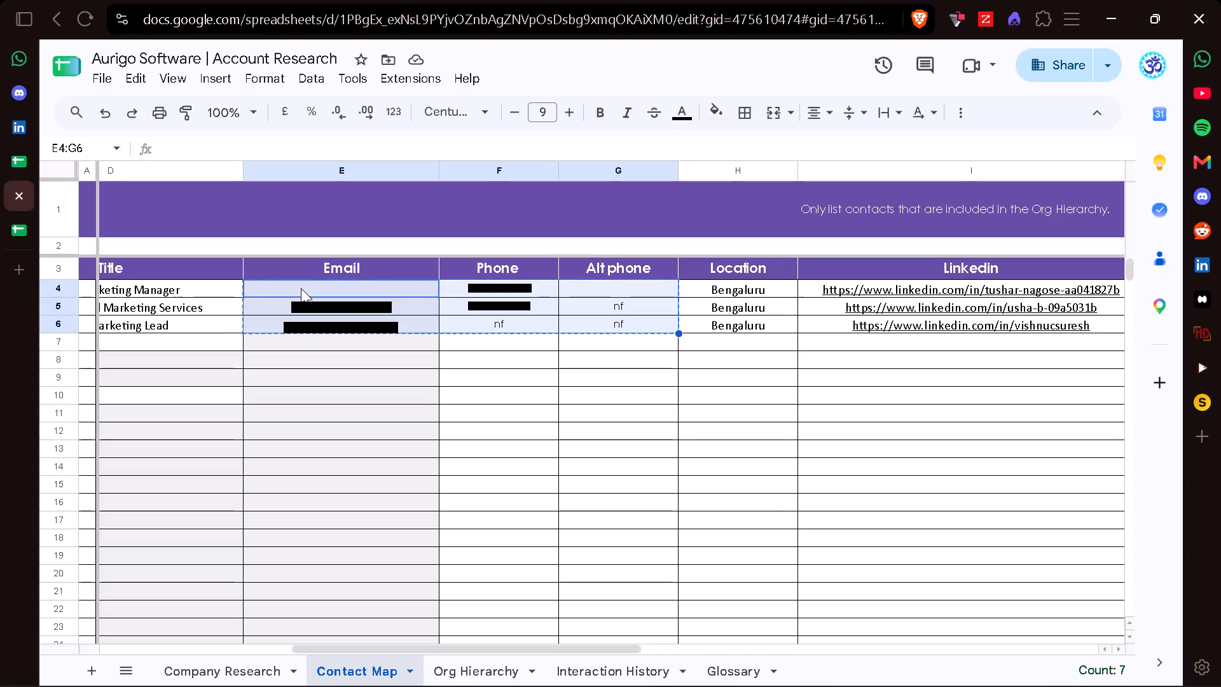
click(22, 221)
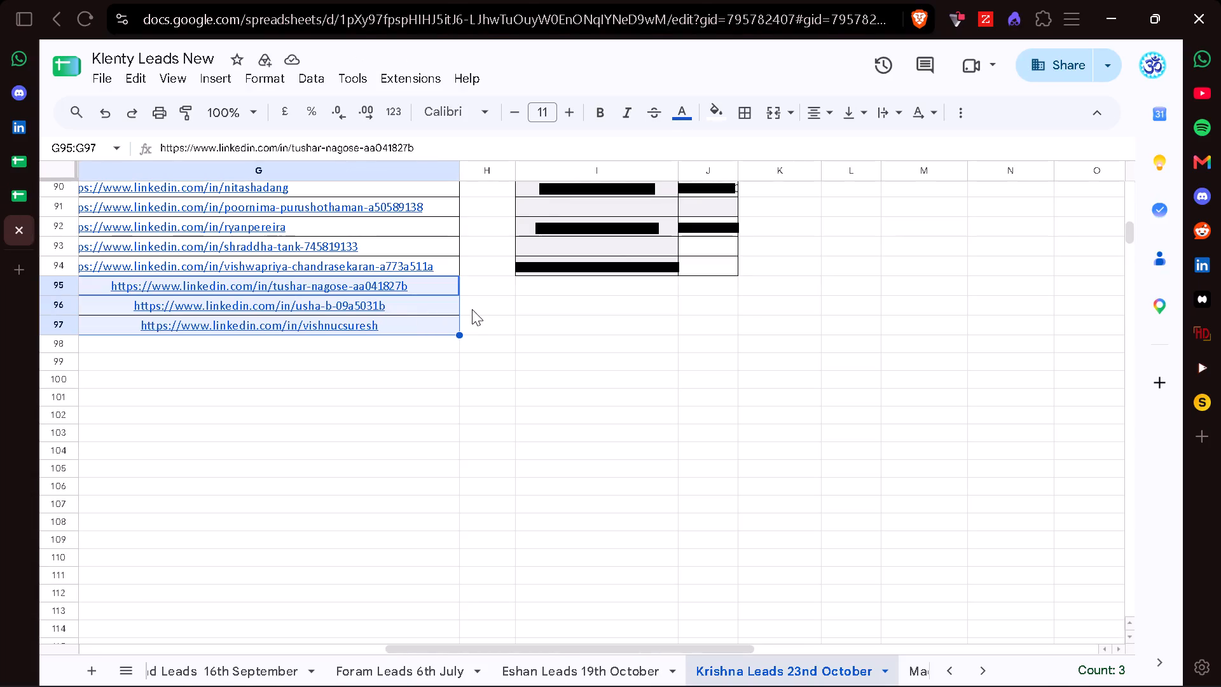
click(541, 282)
key(ctrl+v)
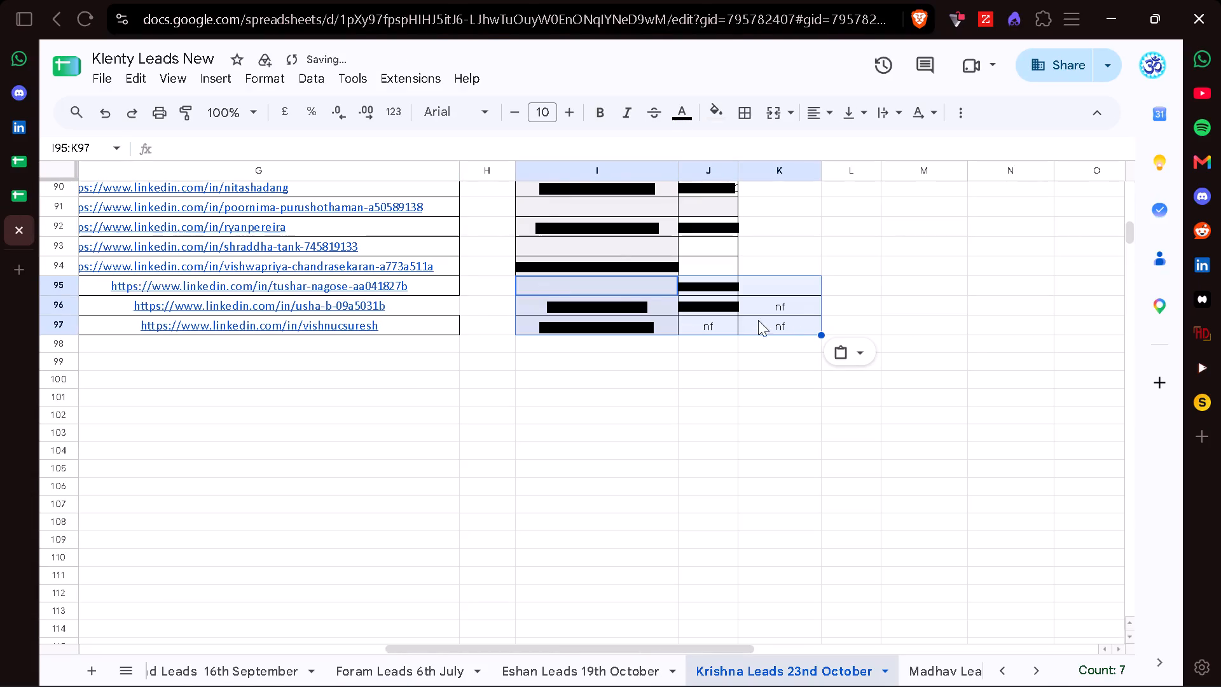
Clear the nf entries from K96, K97 and J97 in the leads sheet.
click(795, 305)
key(BackSpace)
key(Down)
key(BackSpace)
key(Left)
key(BackSpace)
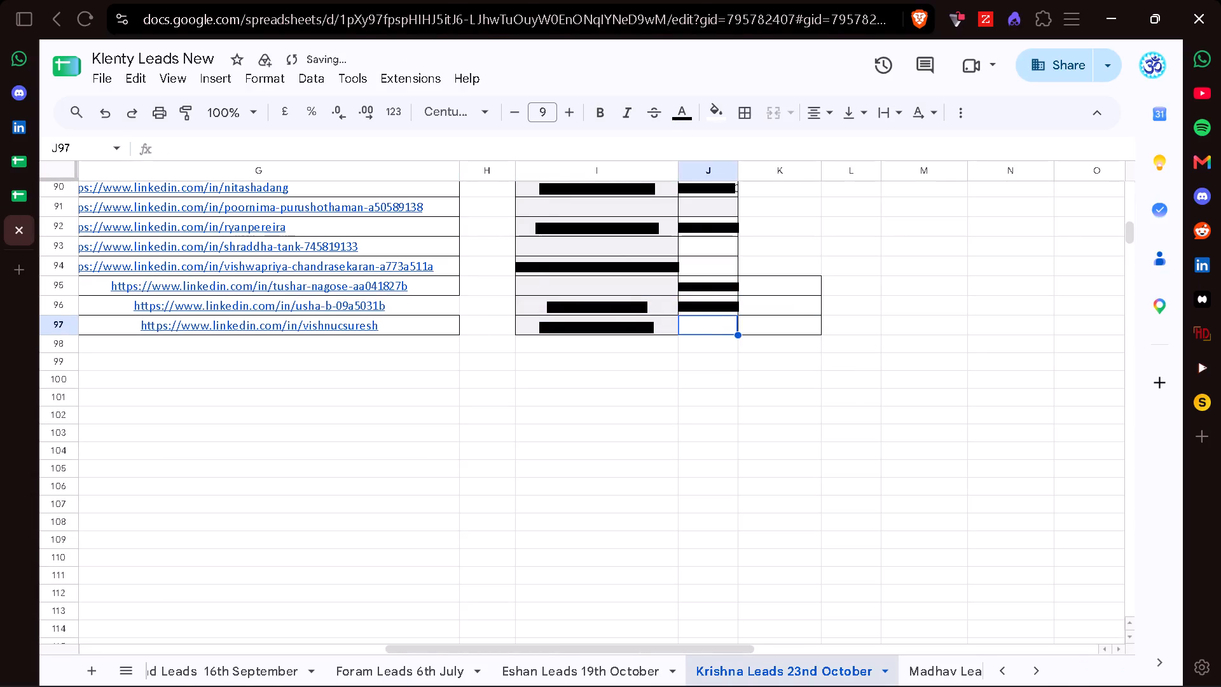
Select A98 as the next free row in the leads sheet and close the Aurigo Software account research sheet.
scroll(563, 347, right, 8)
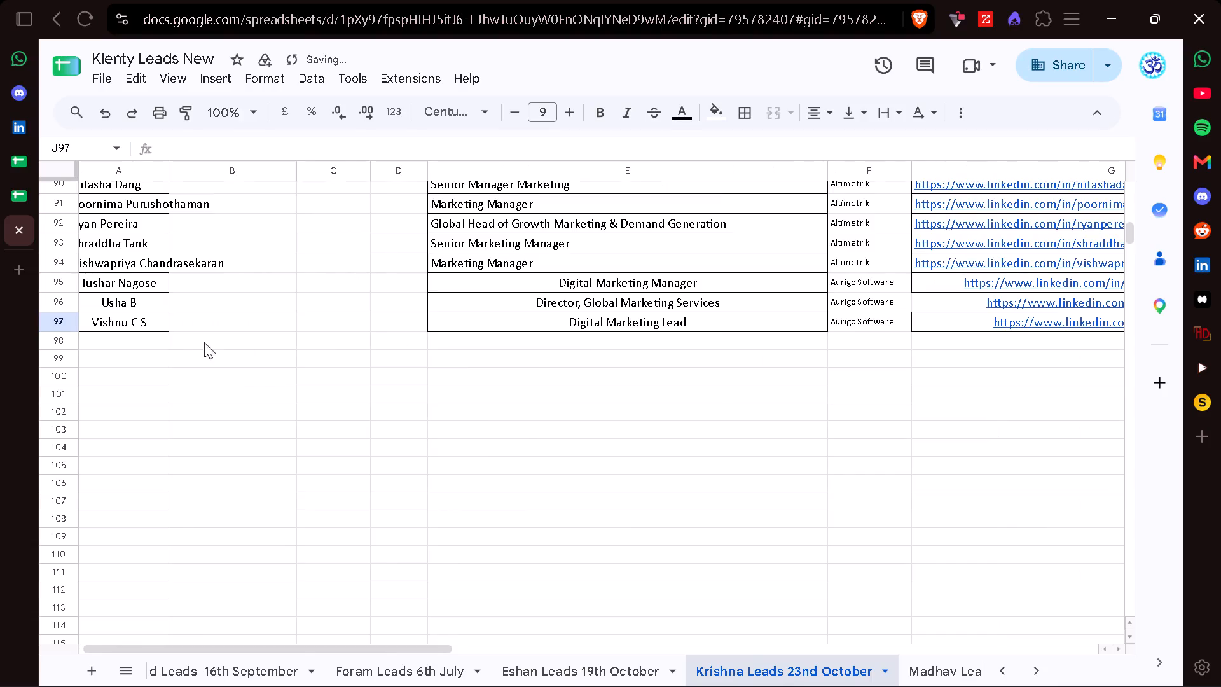
click(128, 342)
click(3, 179)
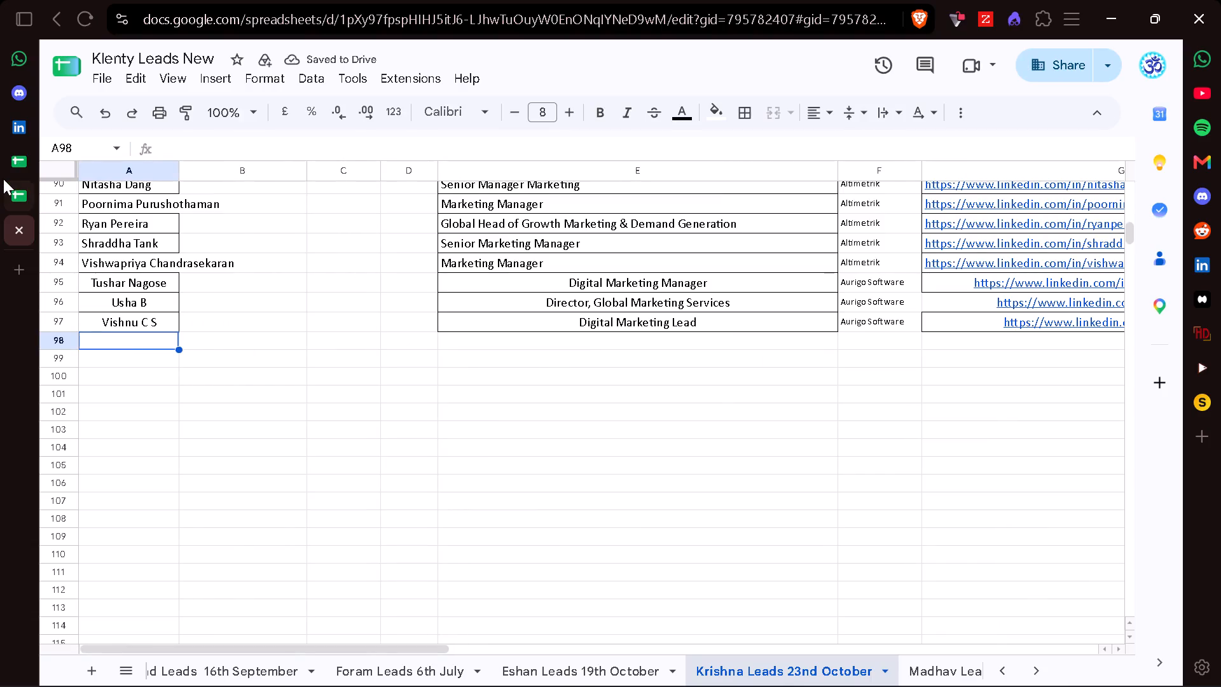
click(21, 199)
scroll(582, 391, right, 10)
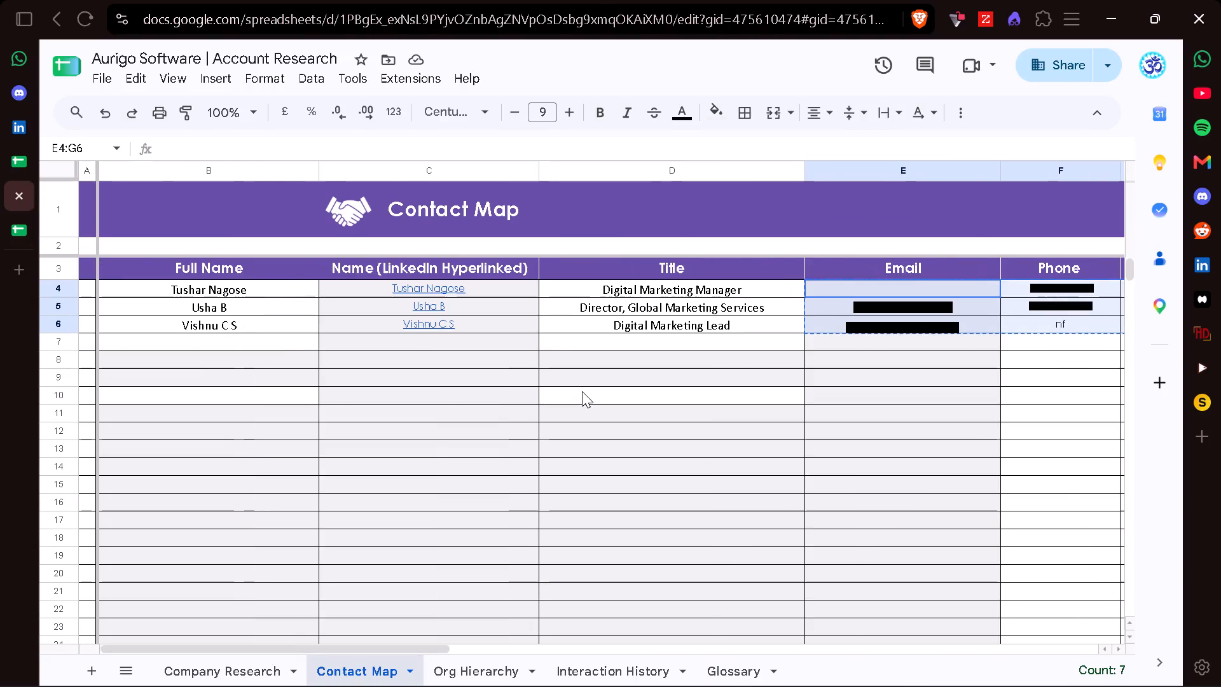
click(20, 192)
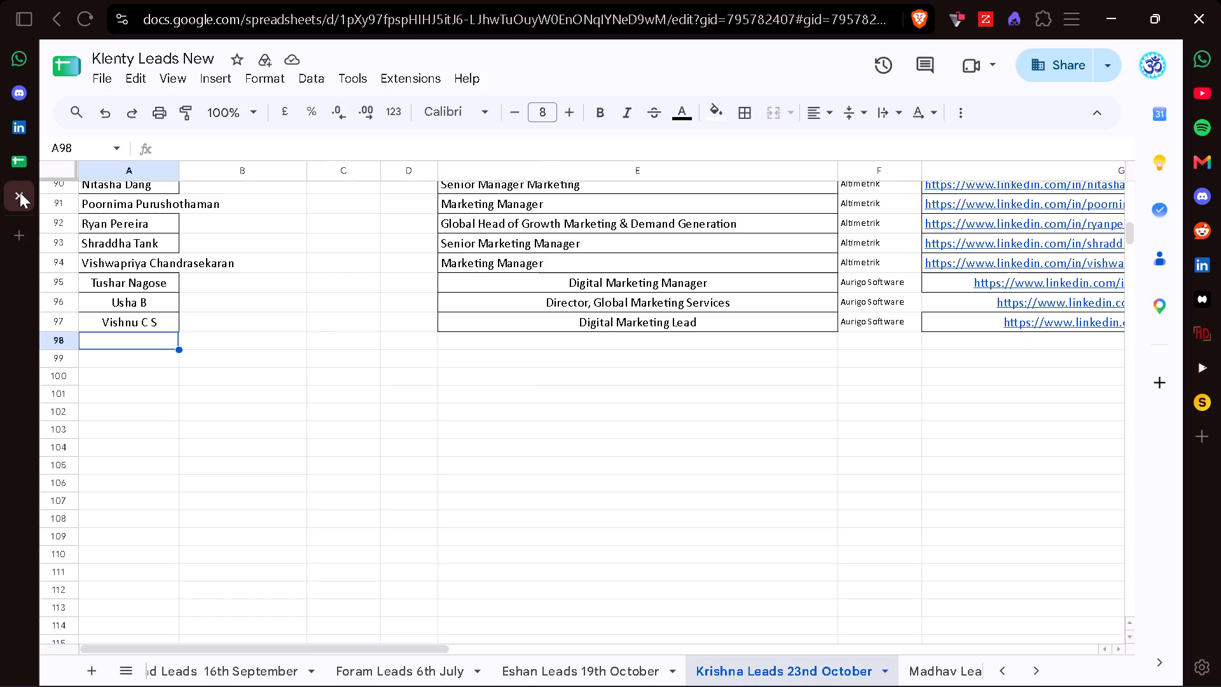
In AR Master Sheet, enter Done in the Comments cell H225 for Aurigo Software.
click(22, 158)
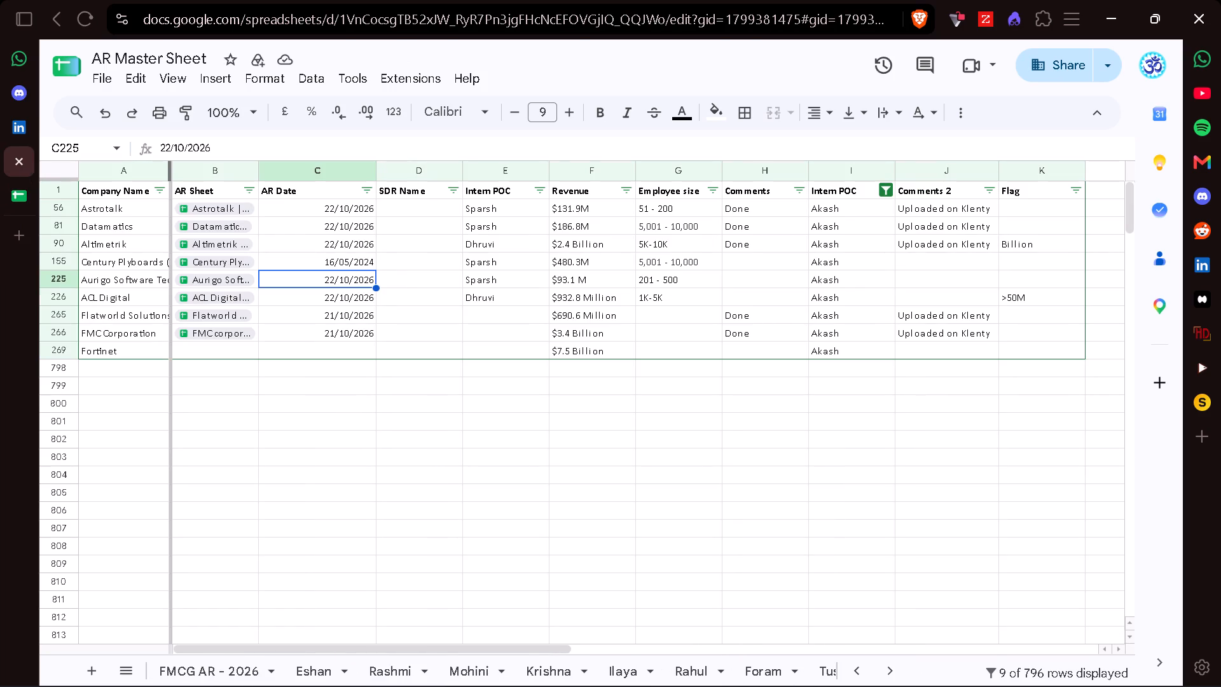
key(Right)
key(Right)
key(Right)
key(Right)
key(Right)
text(DOne)
key(BackSpace)
key(BackSpace)
key(BackSpace)
text(one)
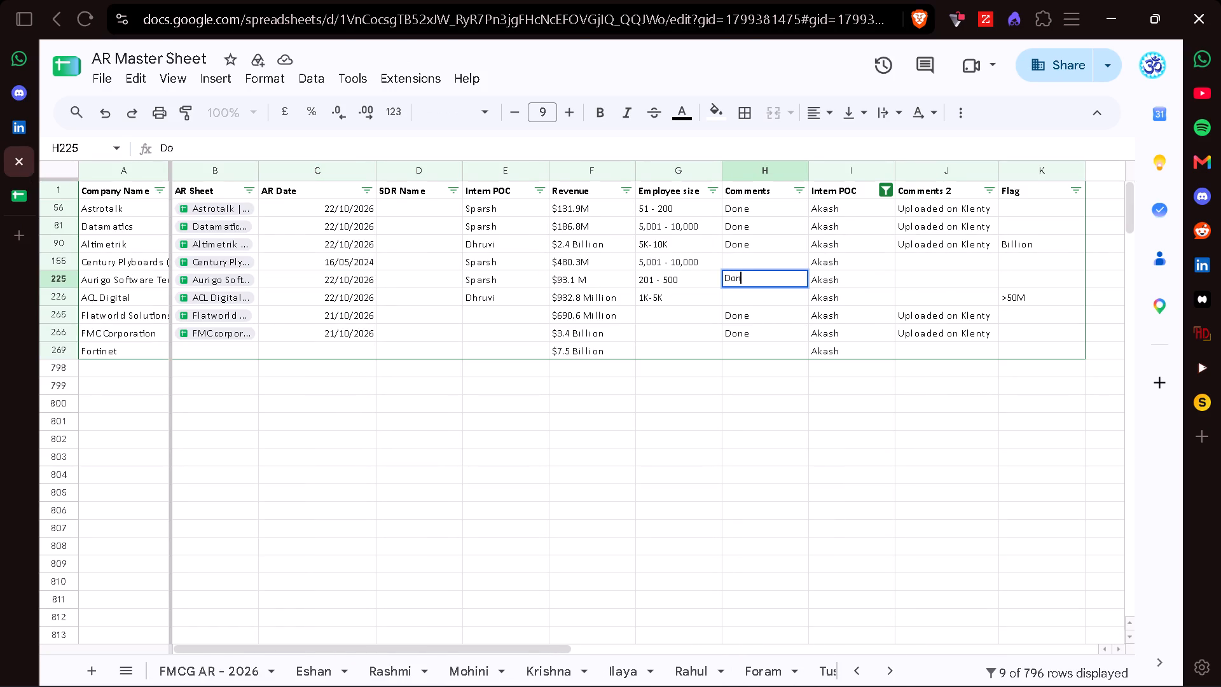
Copy Uploaded on Klenty from Altimetrik's Comments 2 cell J90 into J225 for Aurigo Software.
key(Right)
key(Right)
key(Up)
key(Up)
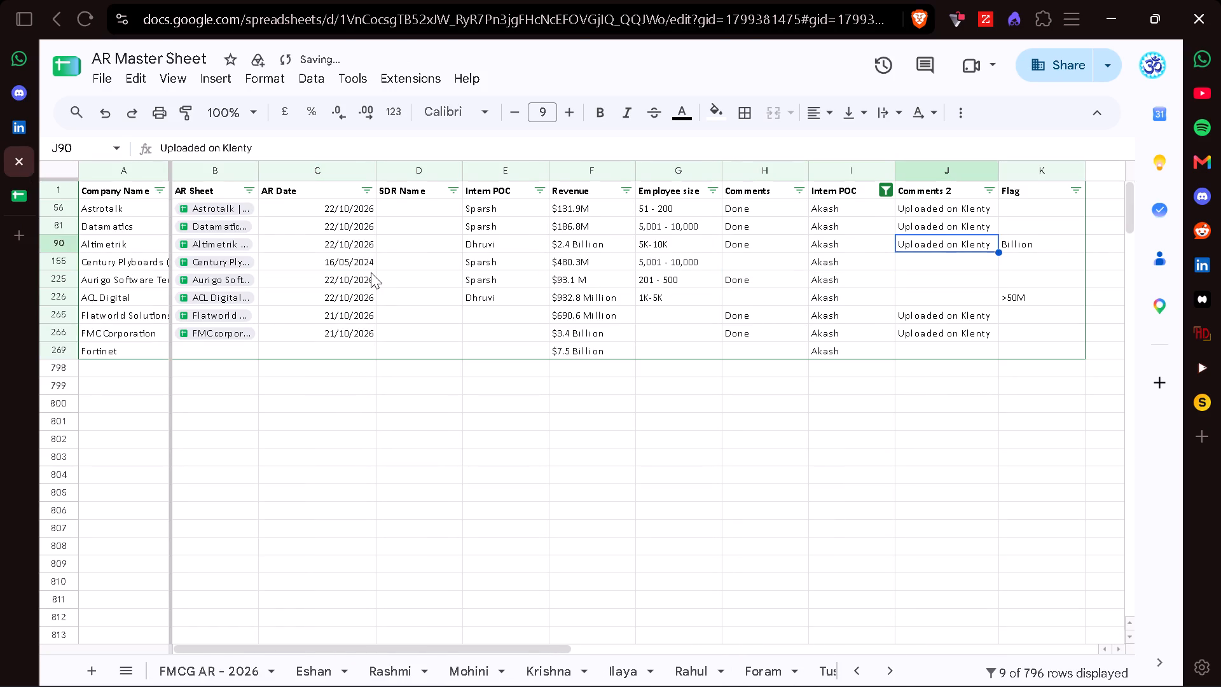
key(ctrl+c)
key(Down)
key(Down)
key(ctrl+v)
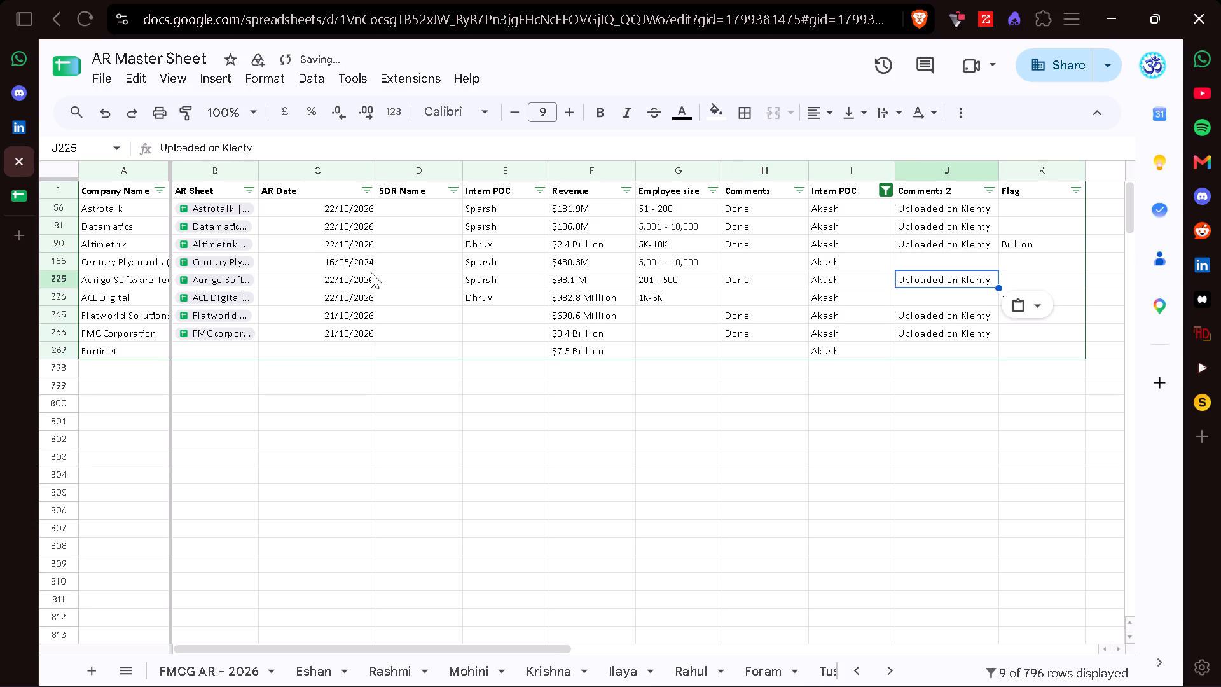
Open the ACL Digital account research sheet from its AR Sheet link in row 226.
key(Down)
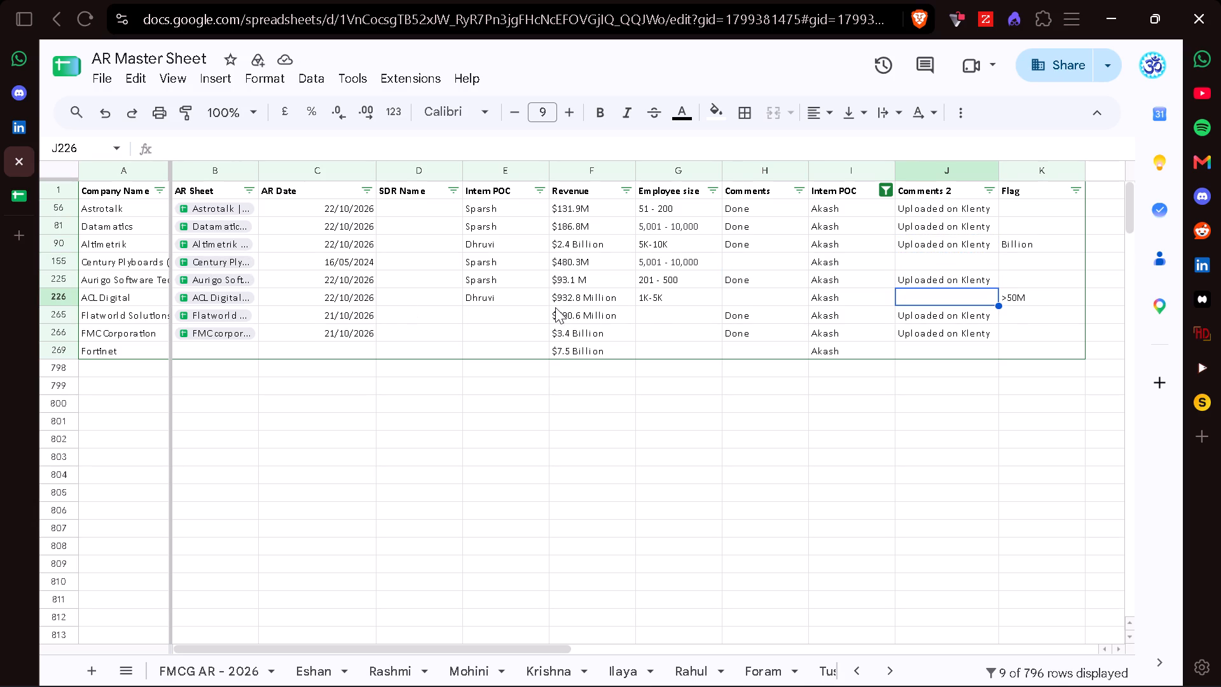
click(729, 296)
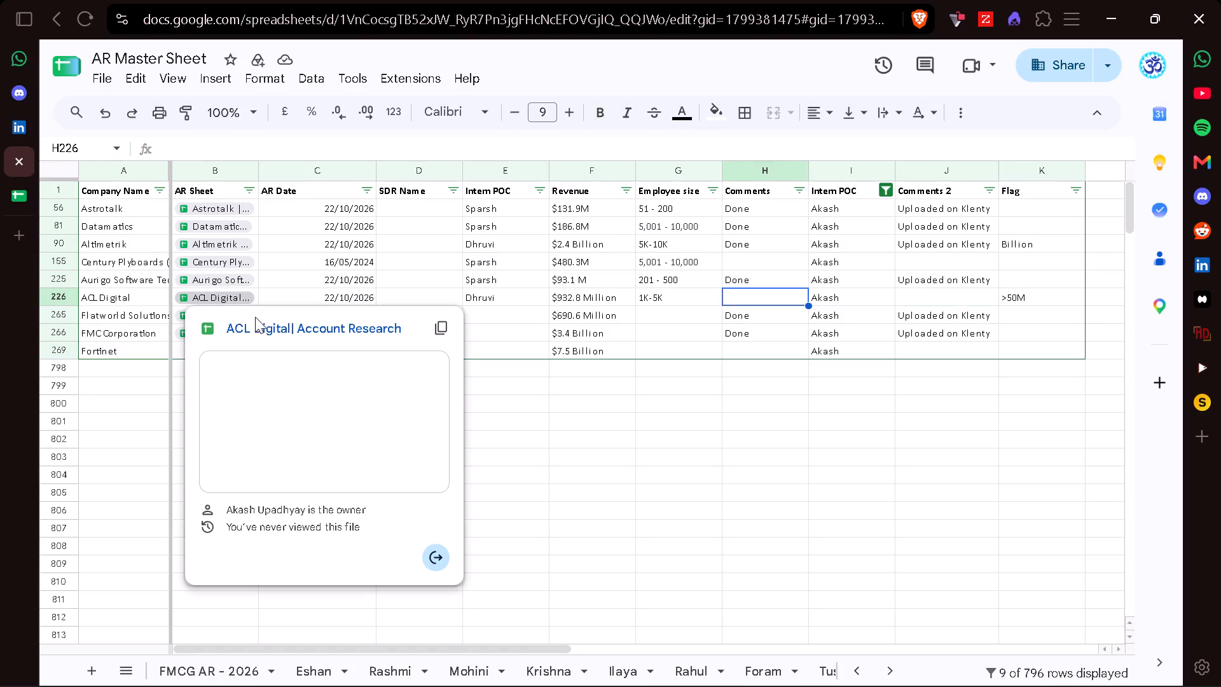
click(273, 326)
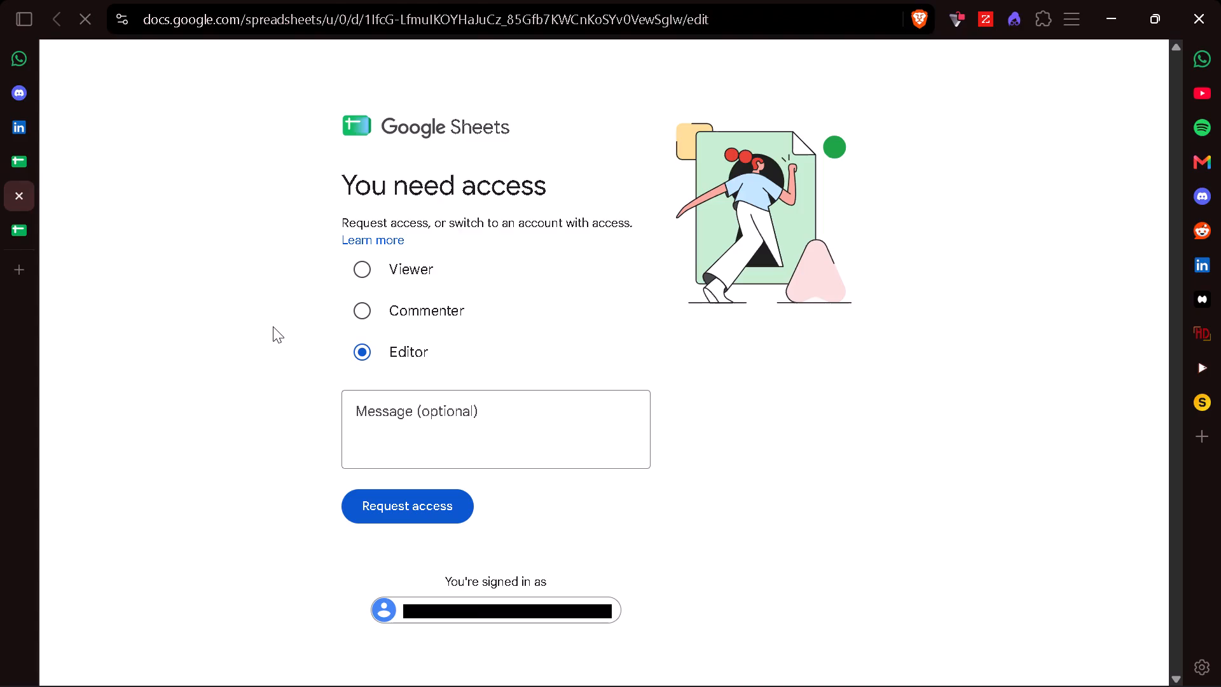
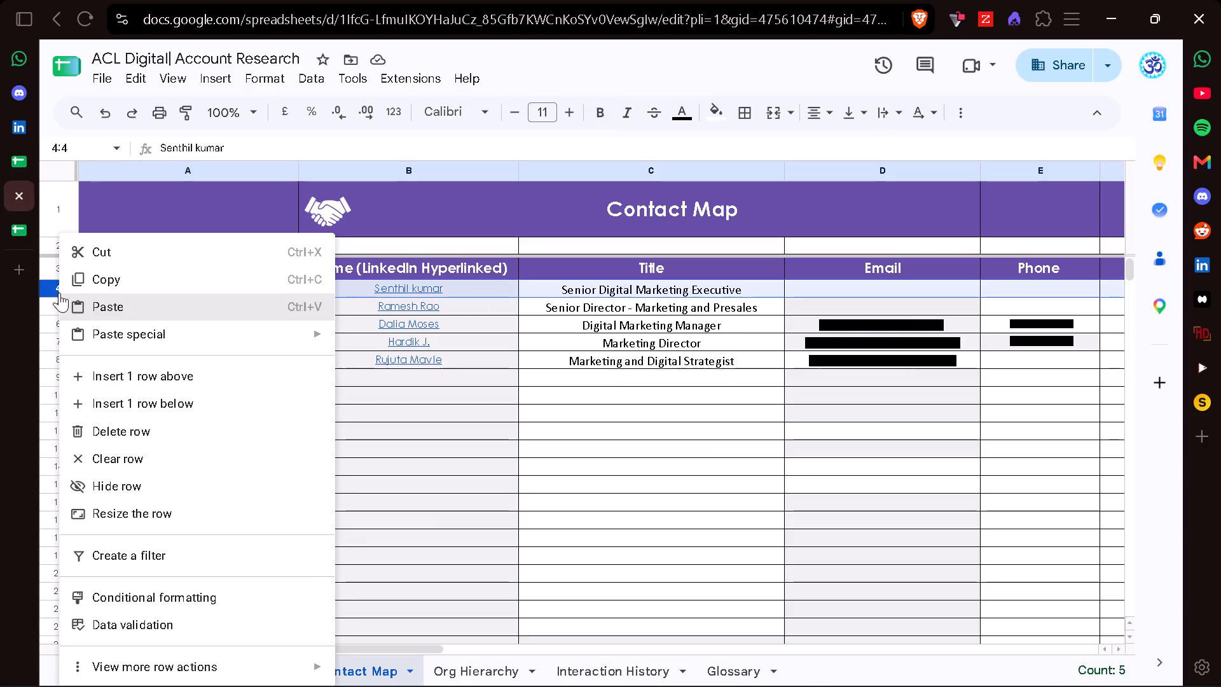
Delete the Senior Digital Marketing Executive row 4 and the Marketing and Digital Strategist row from the ACL Digital Contact Map.
click(120, 424)
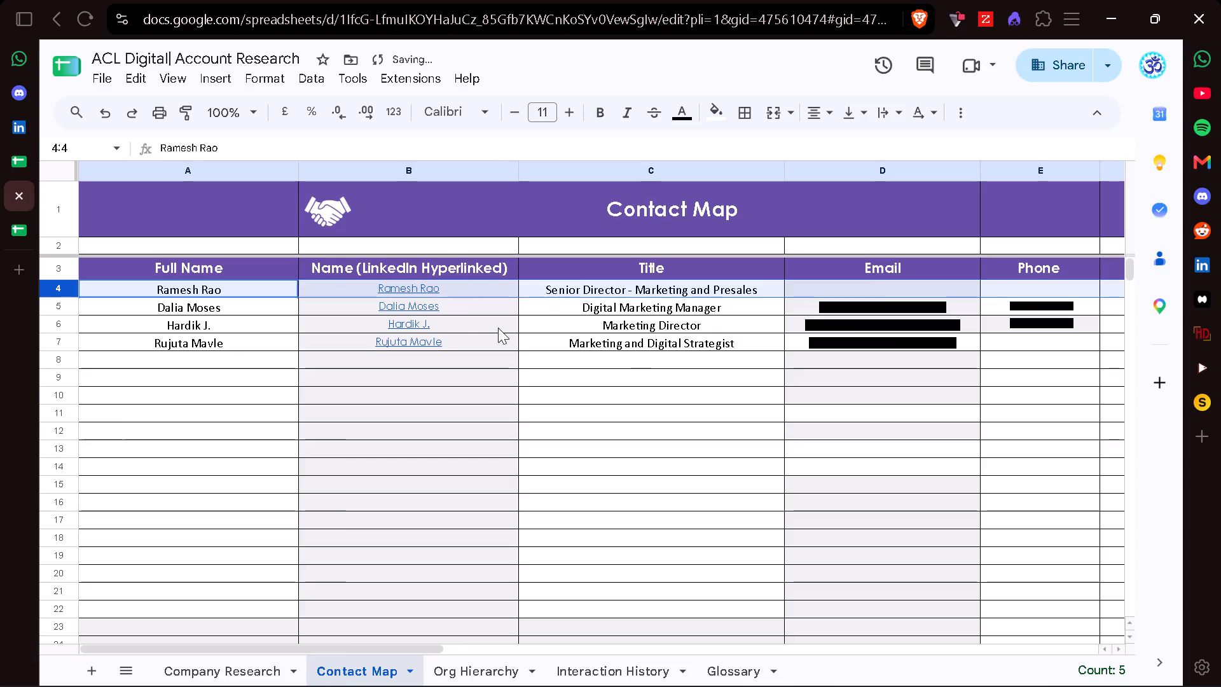
click(55, 339)
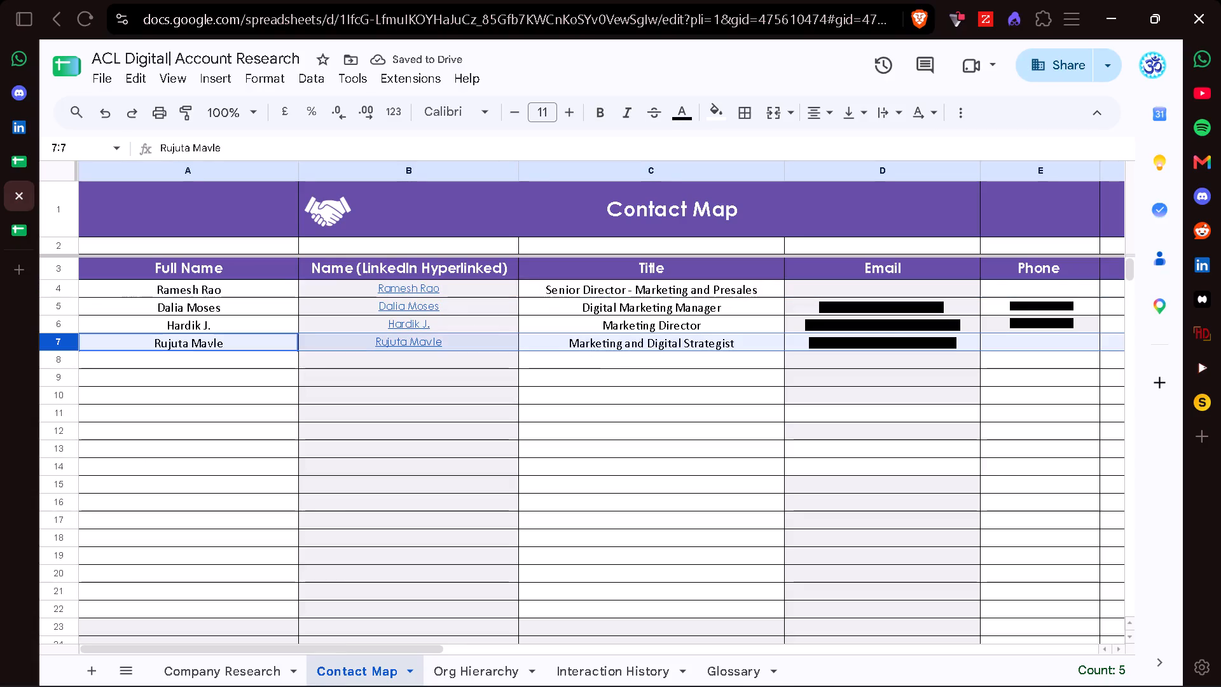
right_click(55, 339)
click(116, 426)
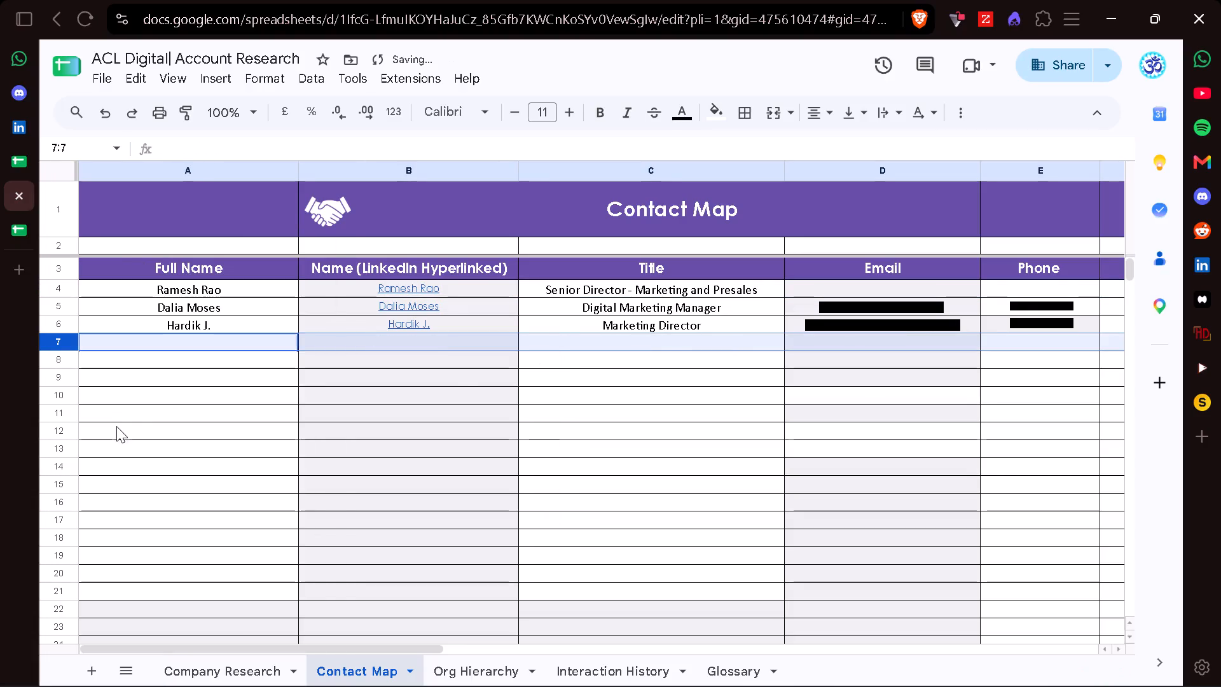
Sort the remaining ACL Digital contacts in A4:H6 by column A from A to Z.
scroll(457, 375, left, 2)
scroll(457, 375, right, 1)
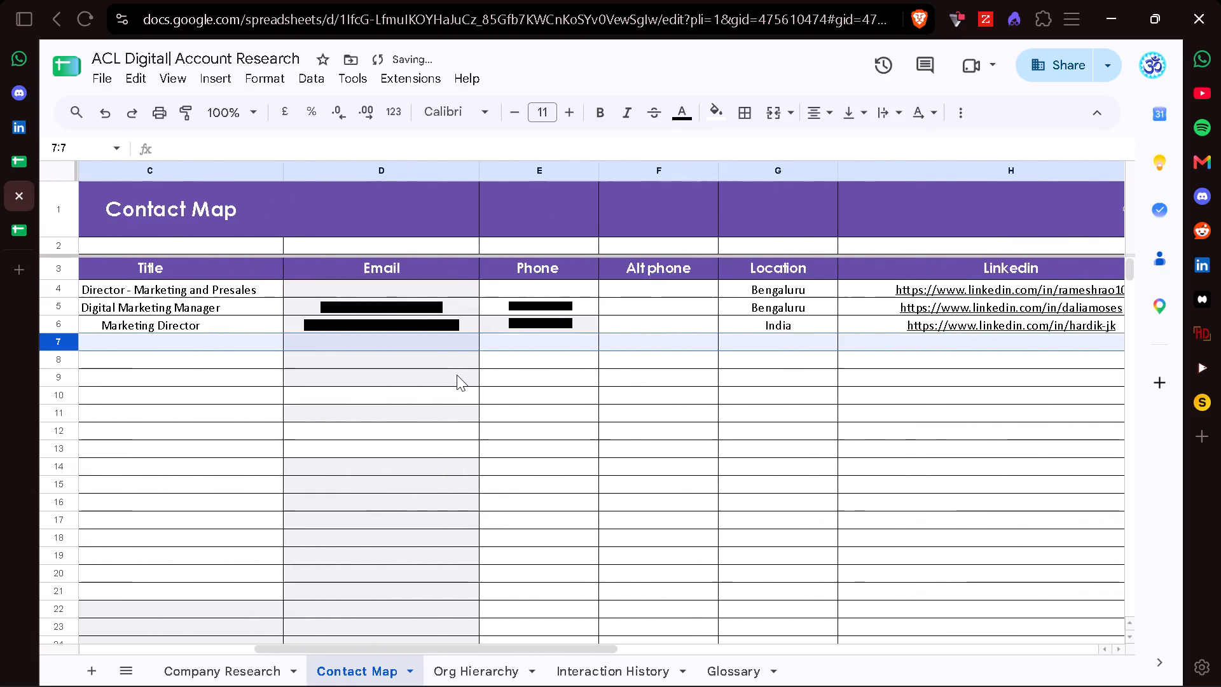
scroll(457, 375, right, 1)
click(154, 291)
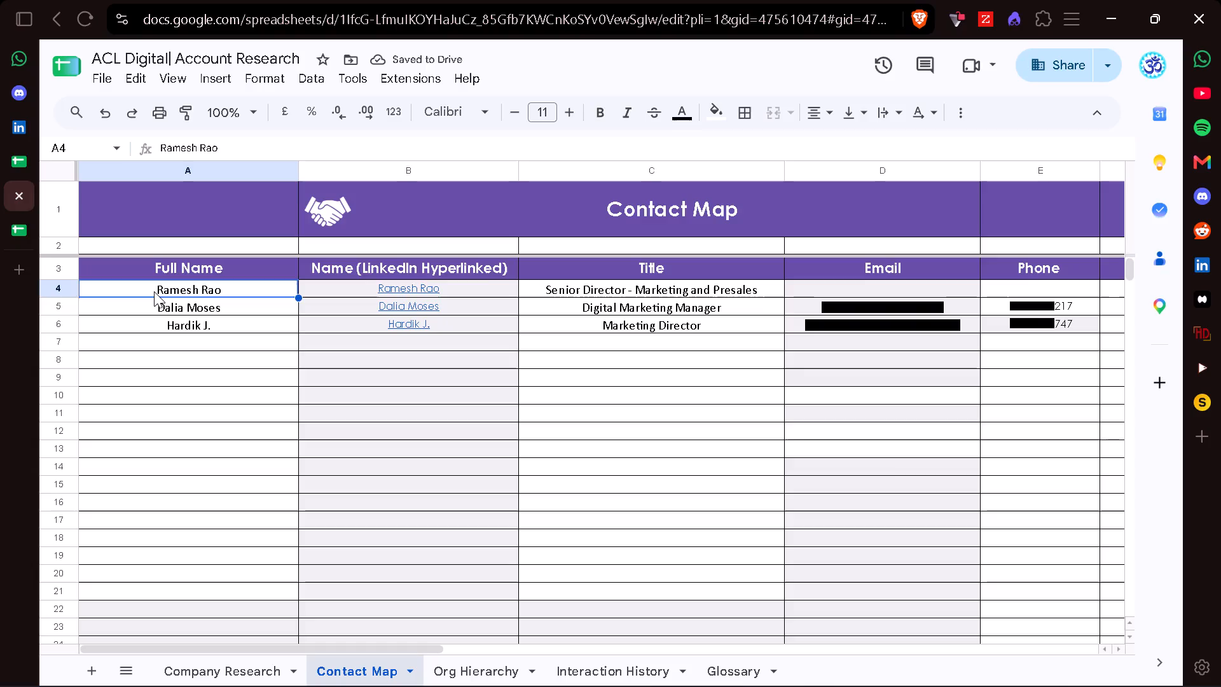
key(ctrl+shift+Down)
key(ctrl+shift+Right)
key(ctrl+shift+Right)
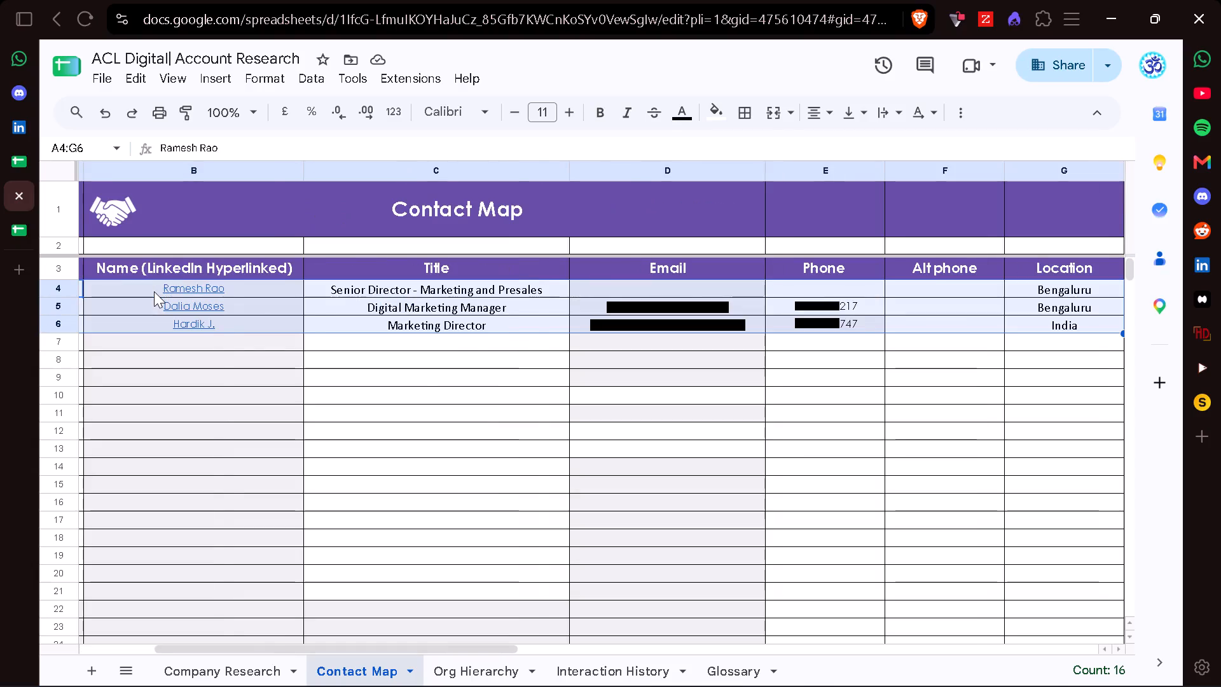
key(ctrl+shift+Right)
scroll(154, 291, left, 1)
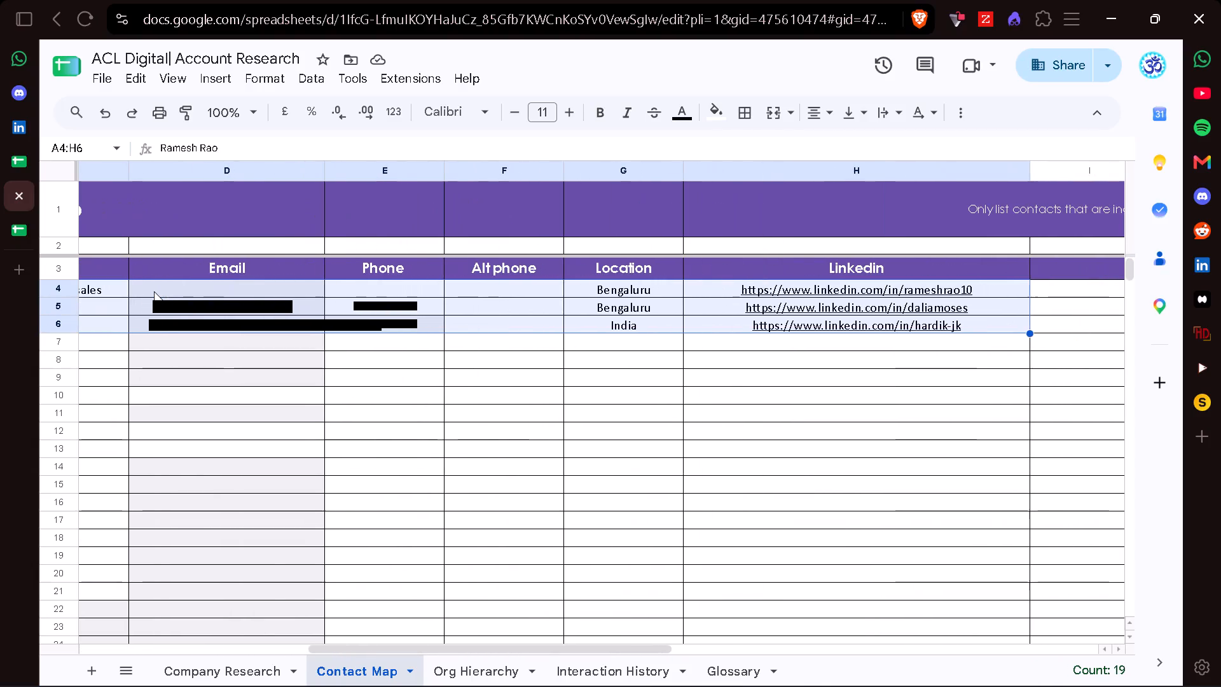
right_click(245, 291)
scroll(340, 587, down, 5)
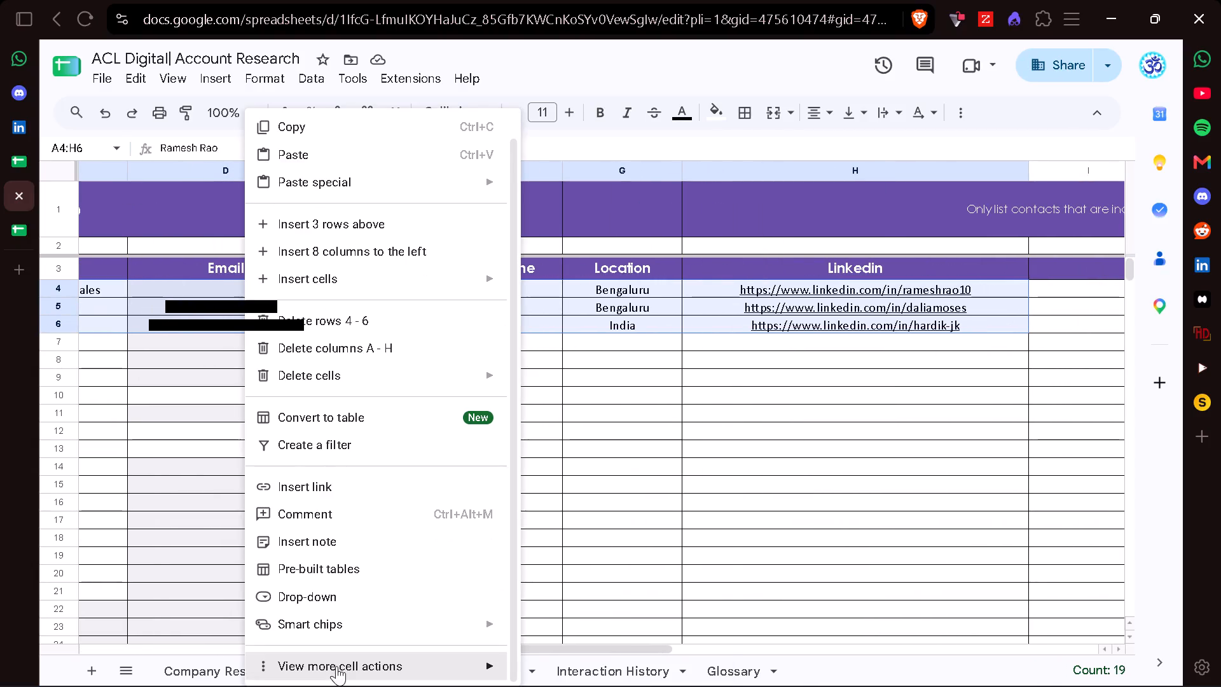
click(530, 581)
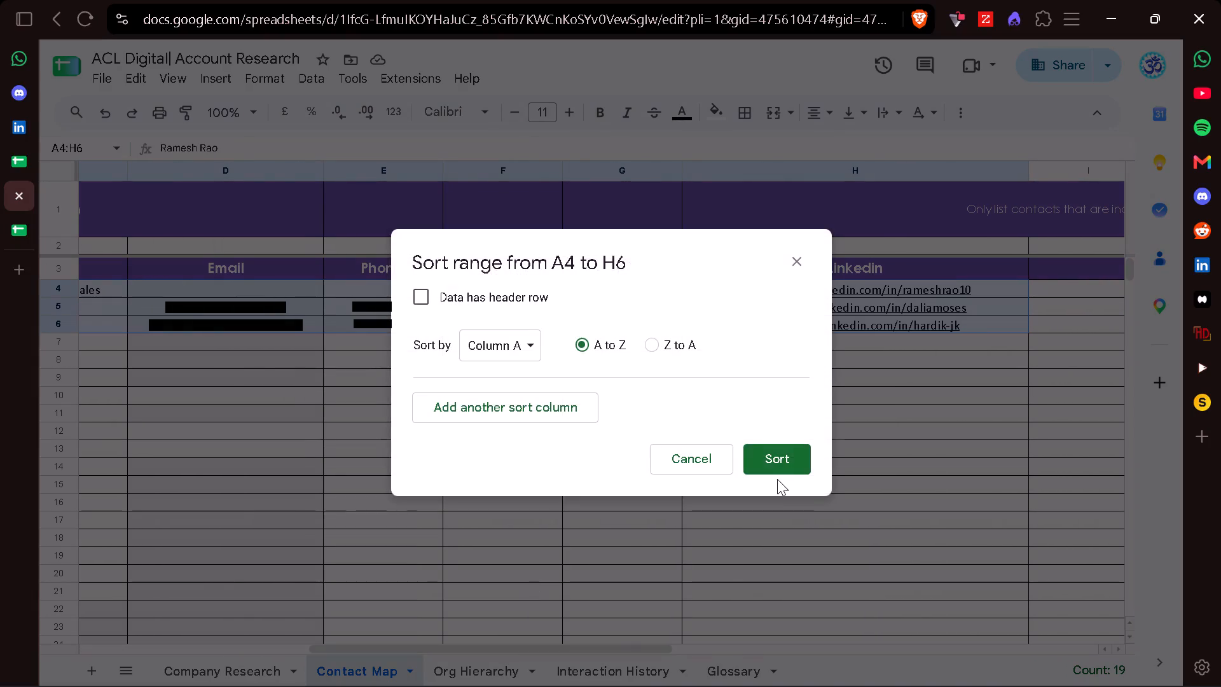
click(784, 462)
Copy the full names in A4:A6 of the Contact Map into the Krishna Leads 23rd October sheet from A98.
scroll(387, 380, right, 6)
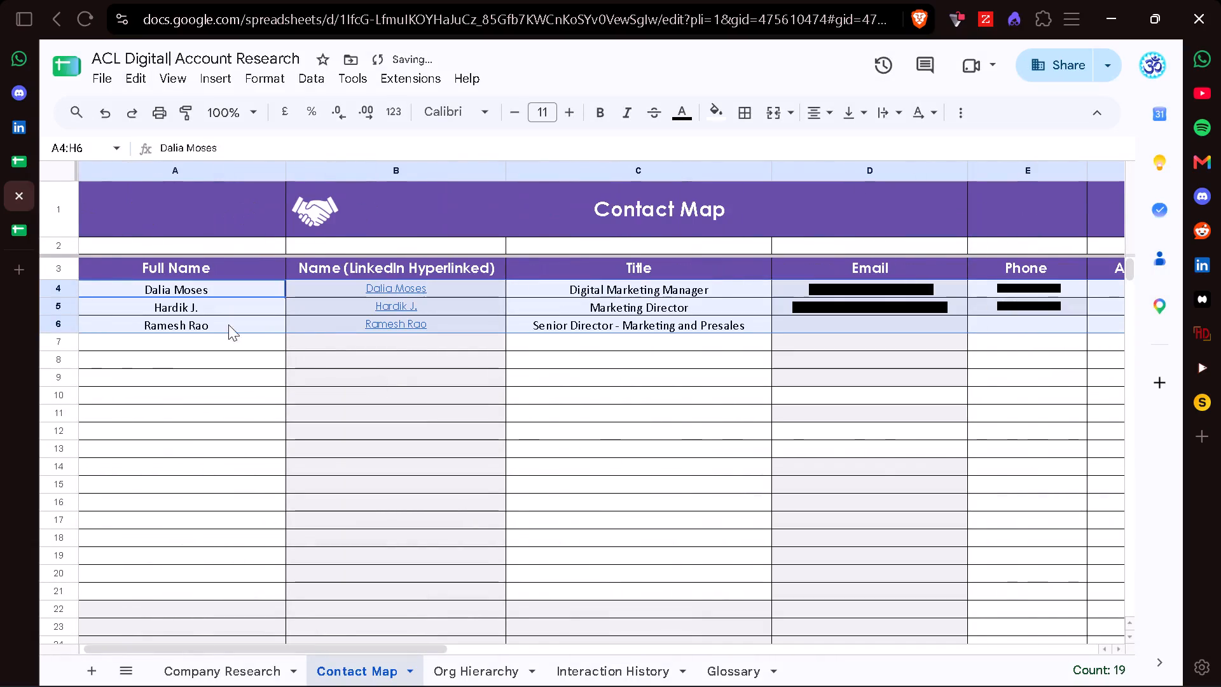
click(163, 289)
key(ctrl+shift+Down)
key(ctrl+c)
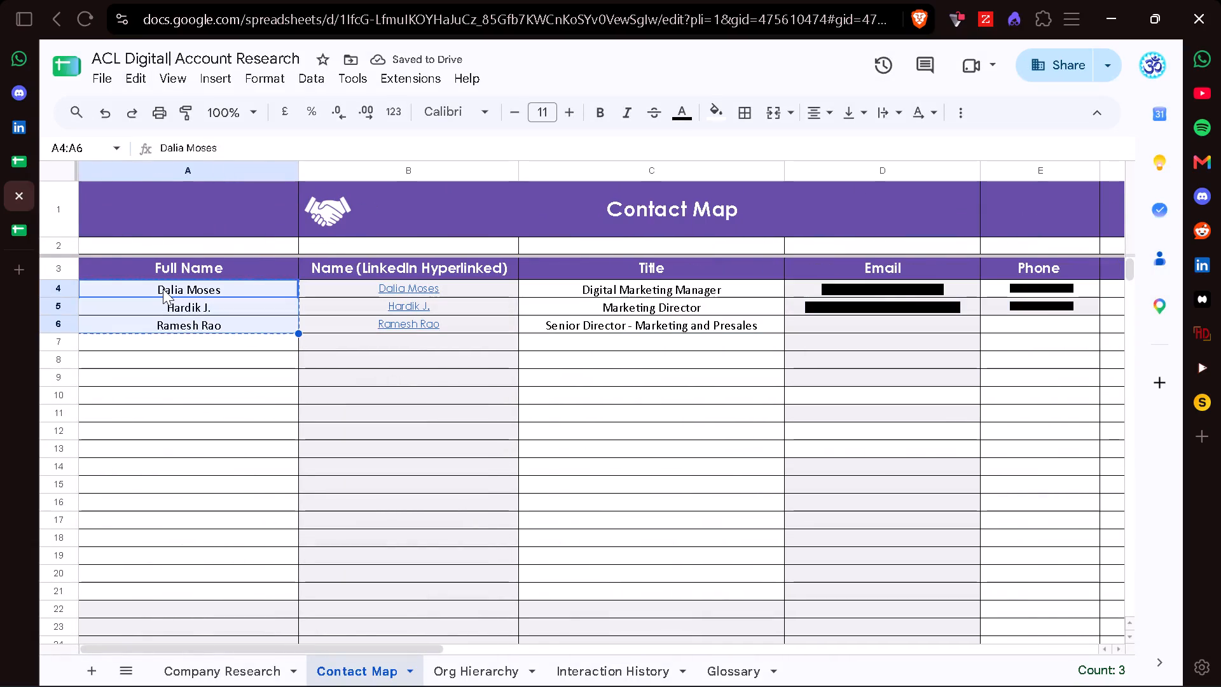
click(18, 225)
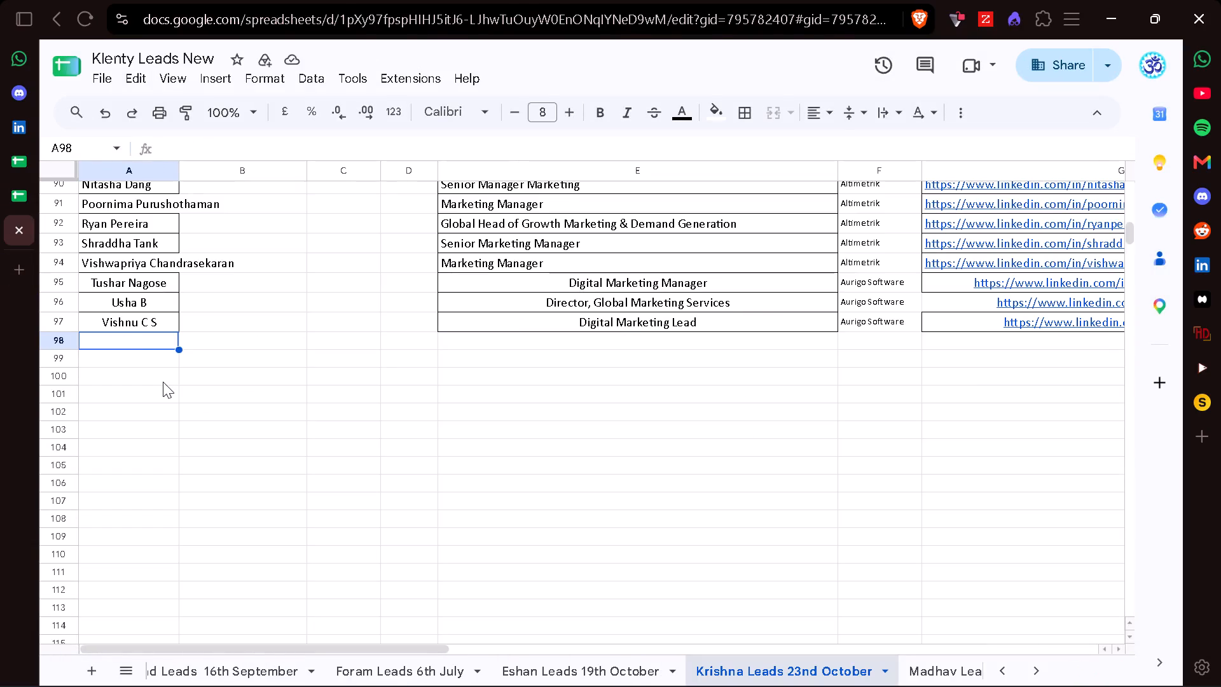
key(ctrl+v)
Copy the titles in C4:C6 of the ACL Digital Contact Map into the leads sheet from E98, and select F98.
key(Right)
key(Right)
key(Right)
key(Right)
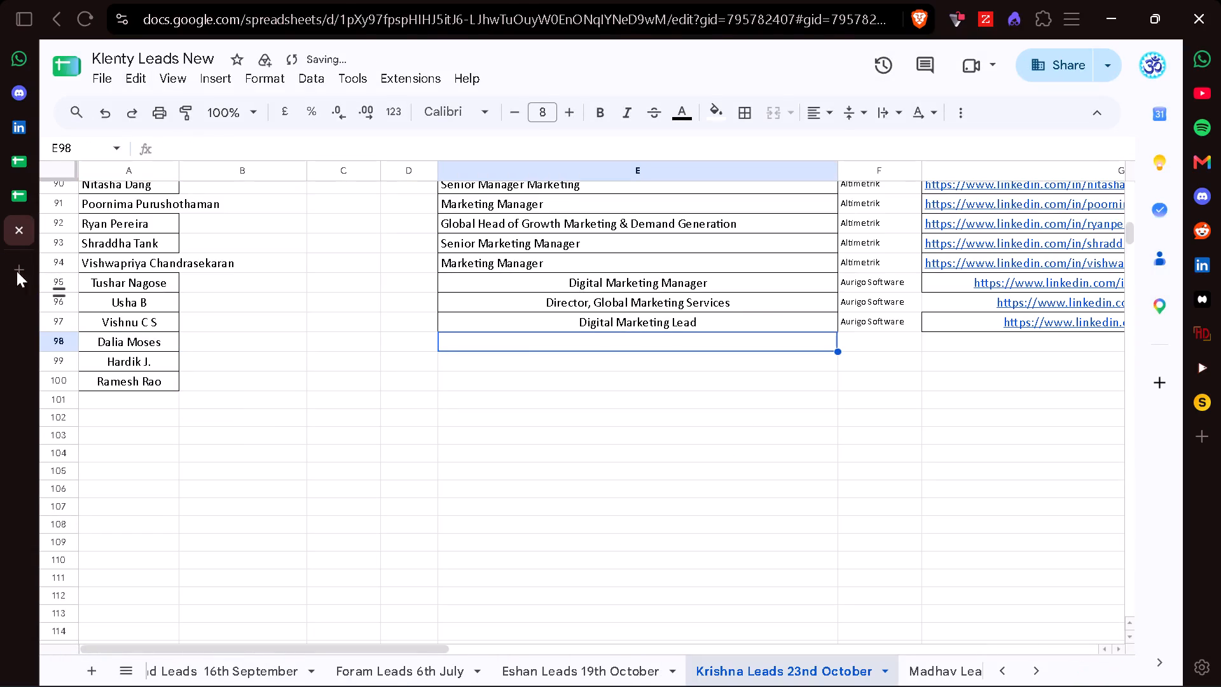
click(20, 202)
click(602, 285)
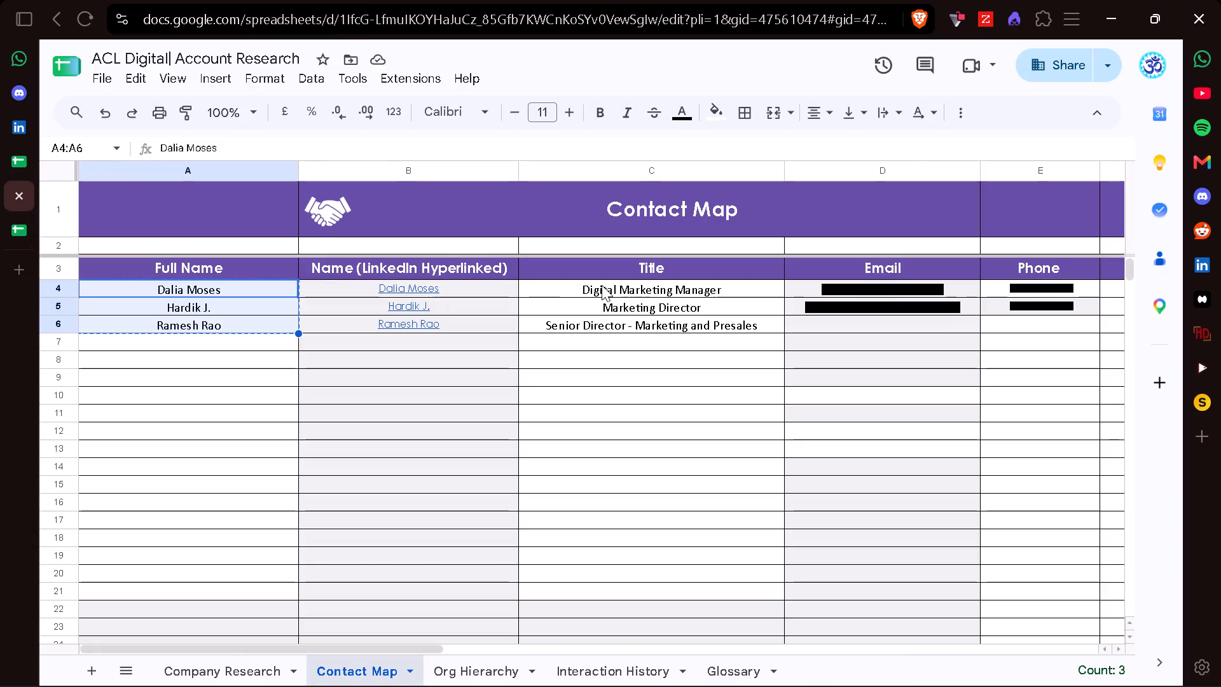
key(ctrl+shift+Down)
key(ctrl+c)
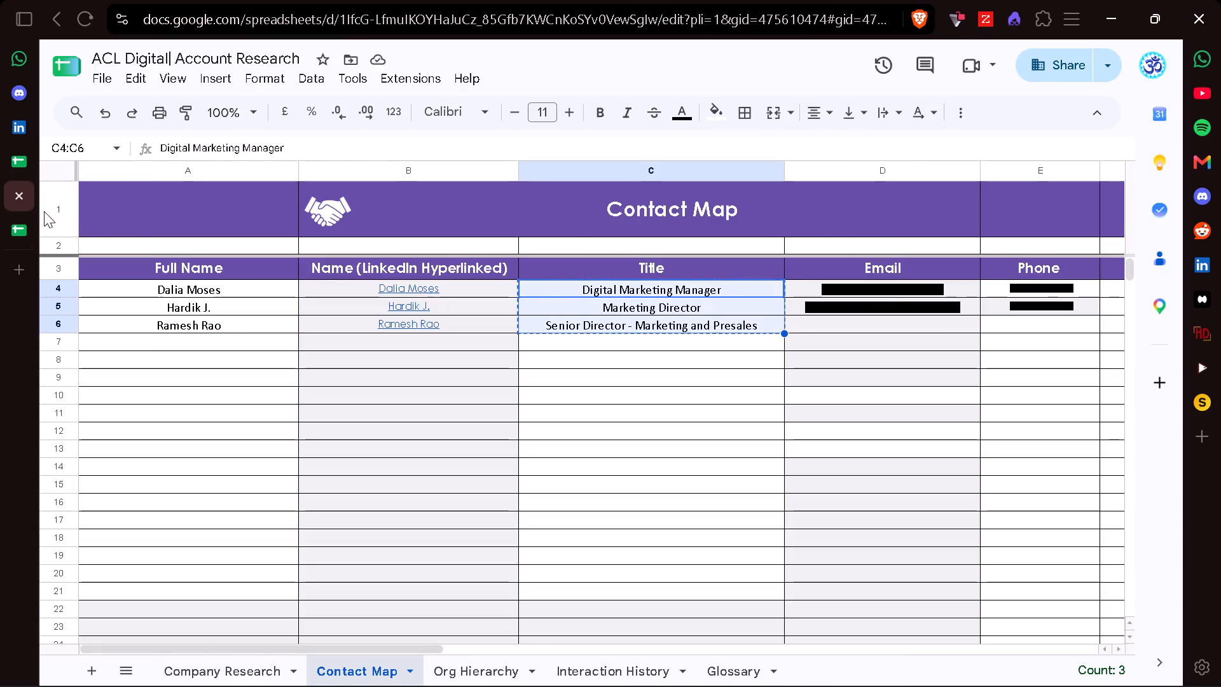
click(16, 226)
key(ctrl+v)
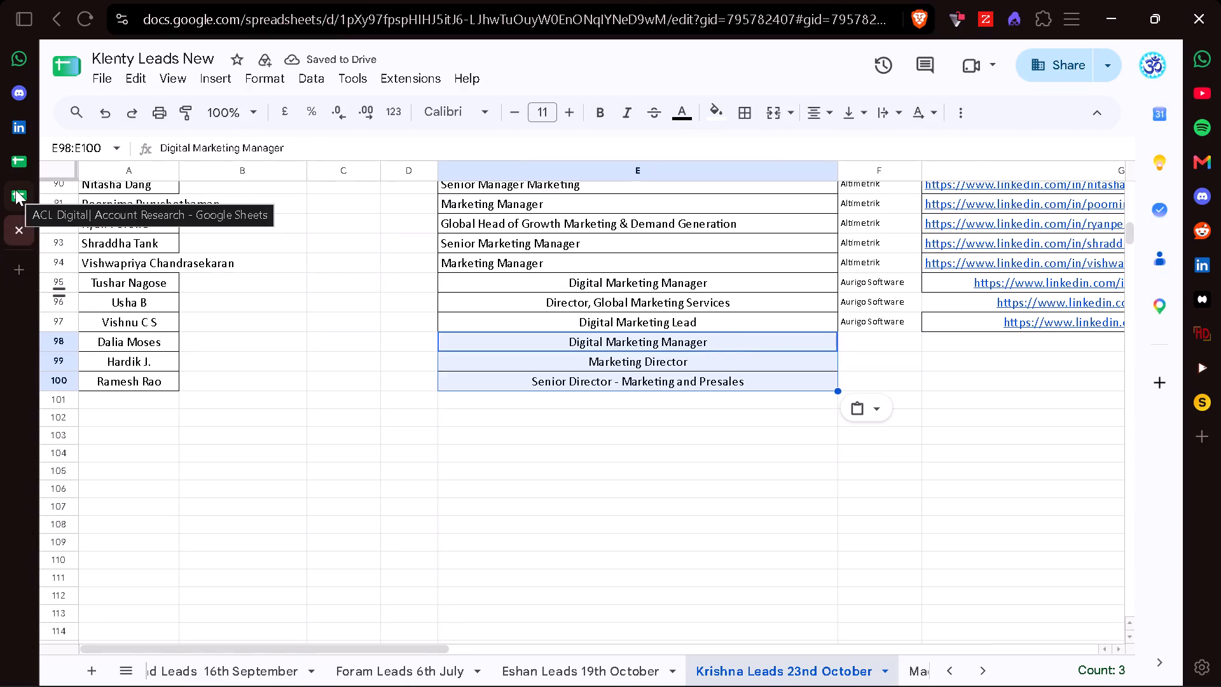
click(864, 338)
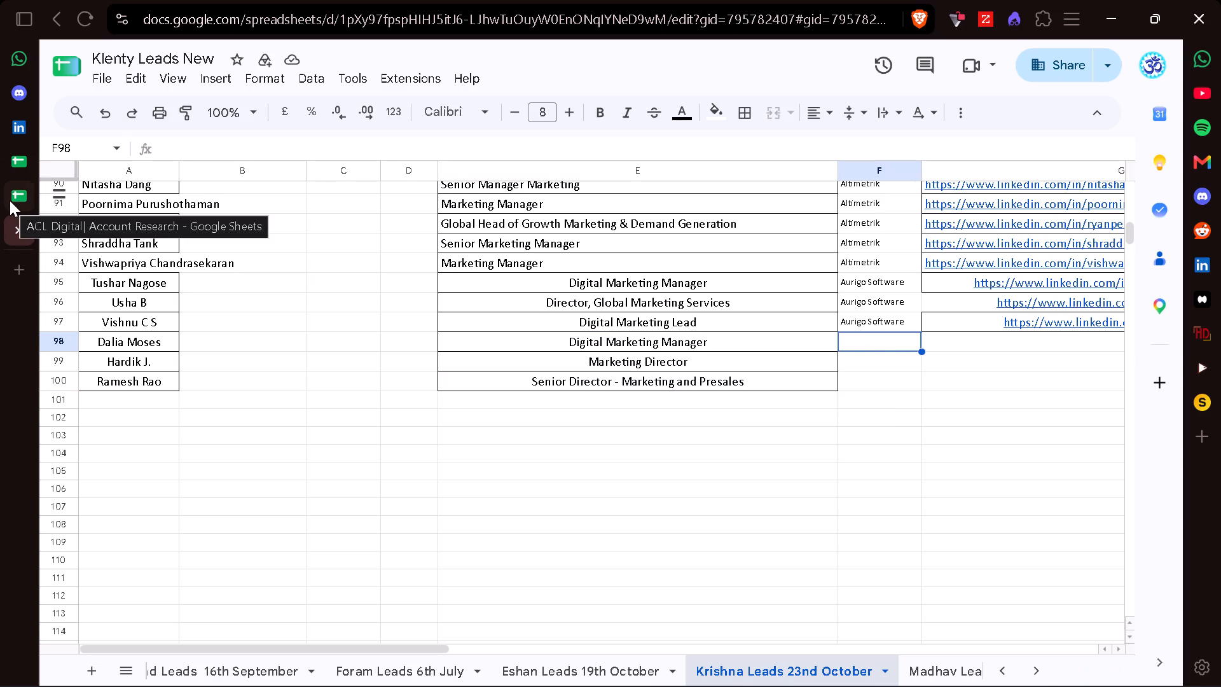
Switch to LinkedIn and replace the Altimetrik search text with ACL to look up the company.
click(20, 115)
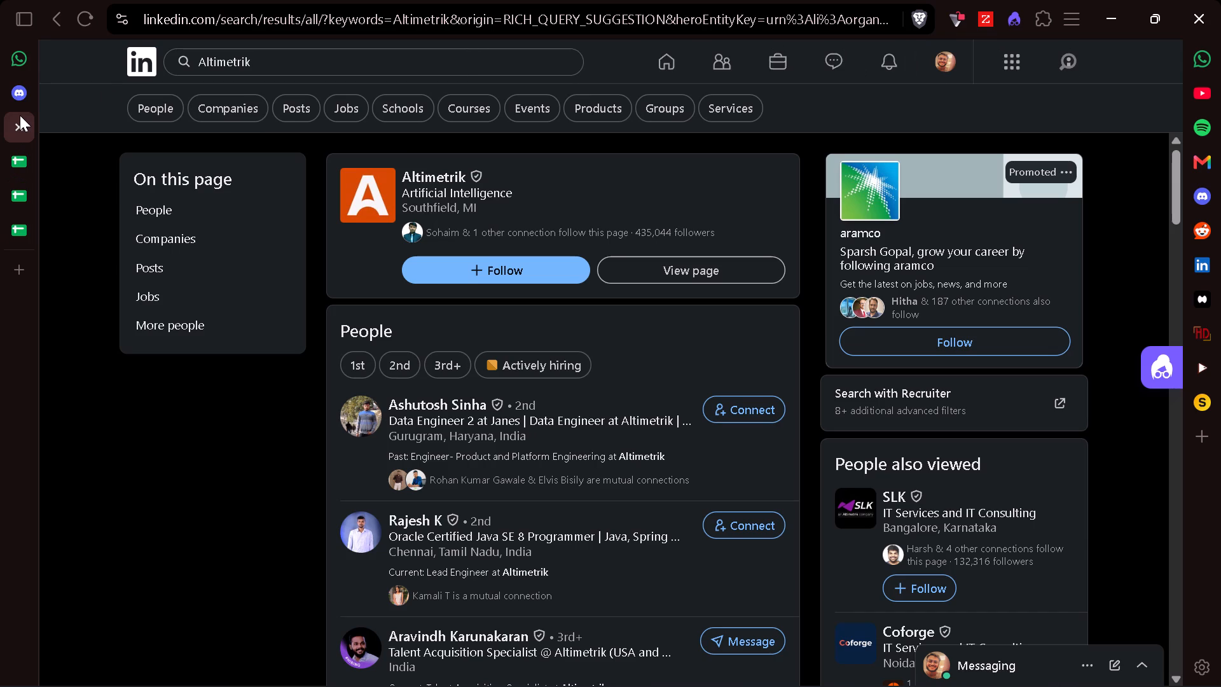
click(270, 62)
key(BackSpace)
key(BackSpace)
key(BackSpace)
key(BackSpace)
key(BackSpace)
key(BackSpace)
key(BackSpace)
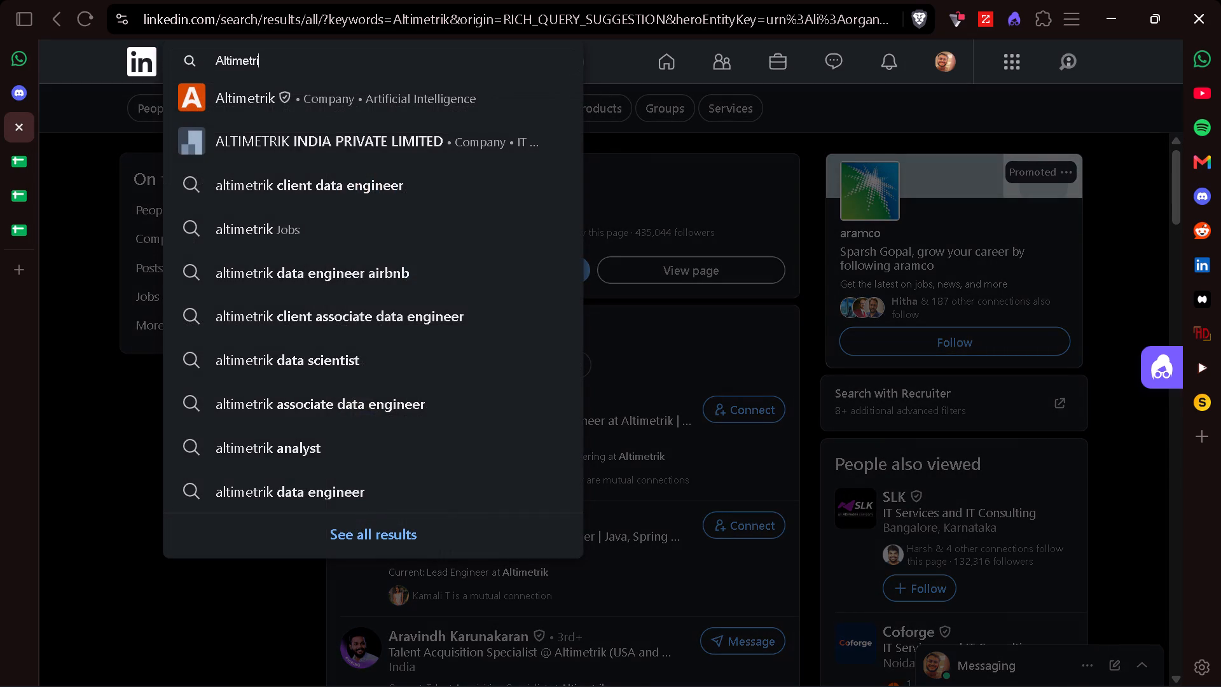
key(BackSpace)
key(BackSpace)
text(CL)
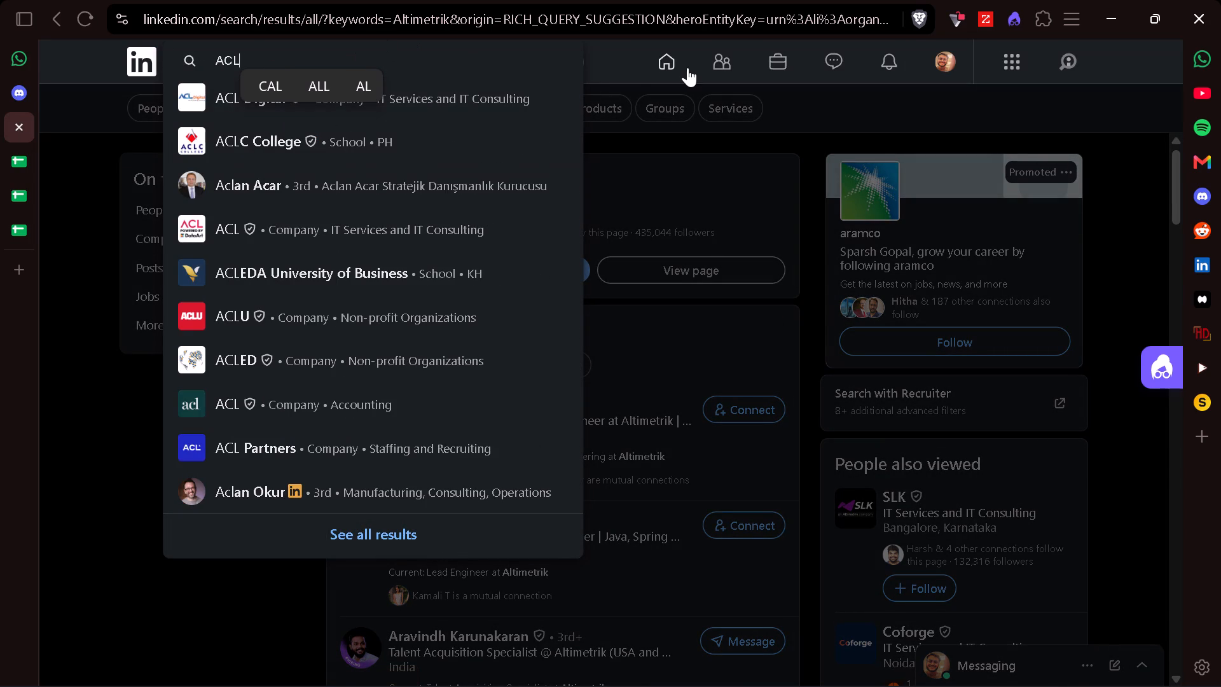
click(630, 73)
Empty the LinkedIn search box, clear the whole search history and close the LinkedIn page.
click(448, 62)
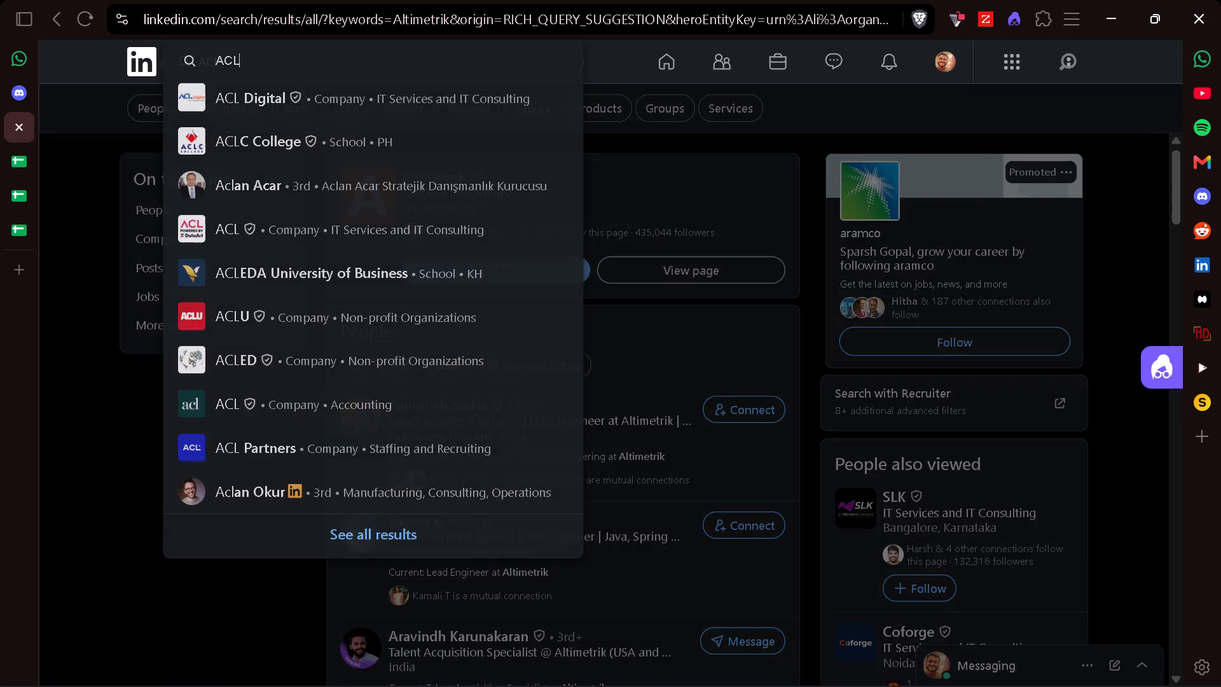
key(BackSpace)
key(BackSpace)
key(BackSpace)
key(BackSpace)
key(BackSpace)
key(BackSpace)
key(BackSpace)
key(BackSpace)
key(BackSpace)
key(BackSpace)
key(BackSpace)
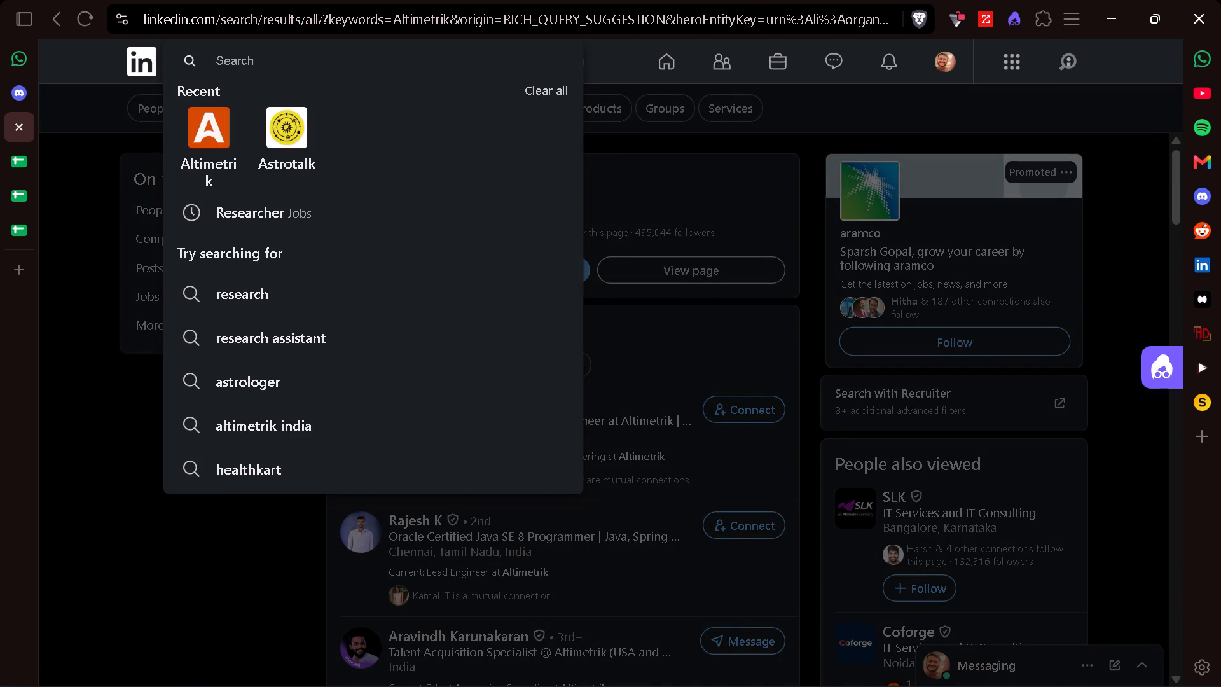
click(553, 95)
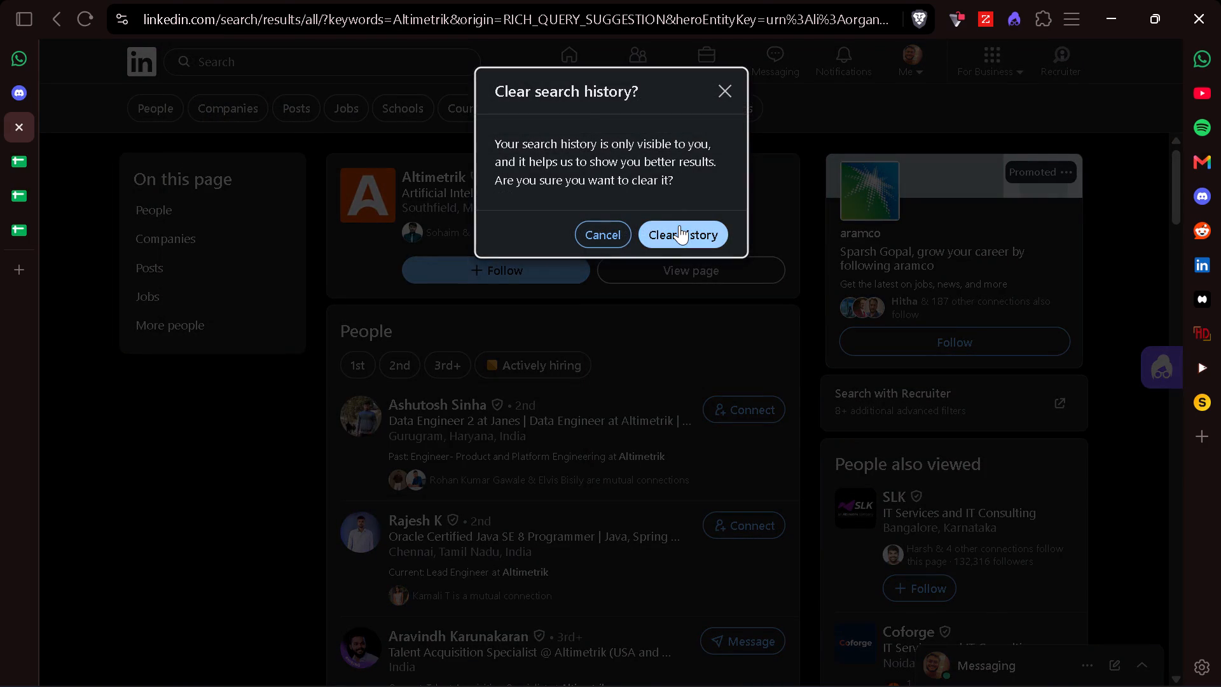
click(679, 225)
click(350, 62)
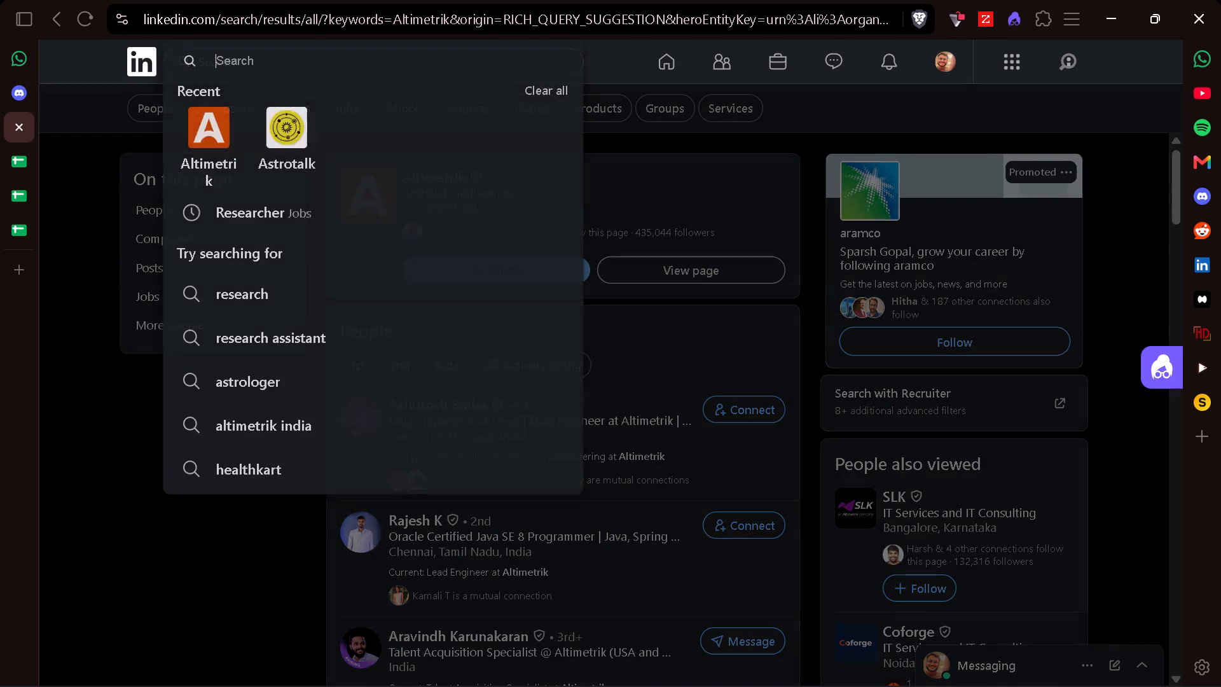
click(25, 123)
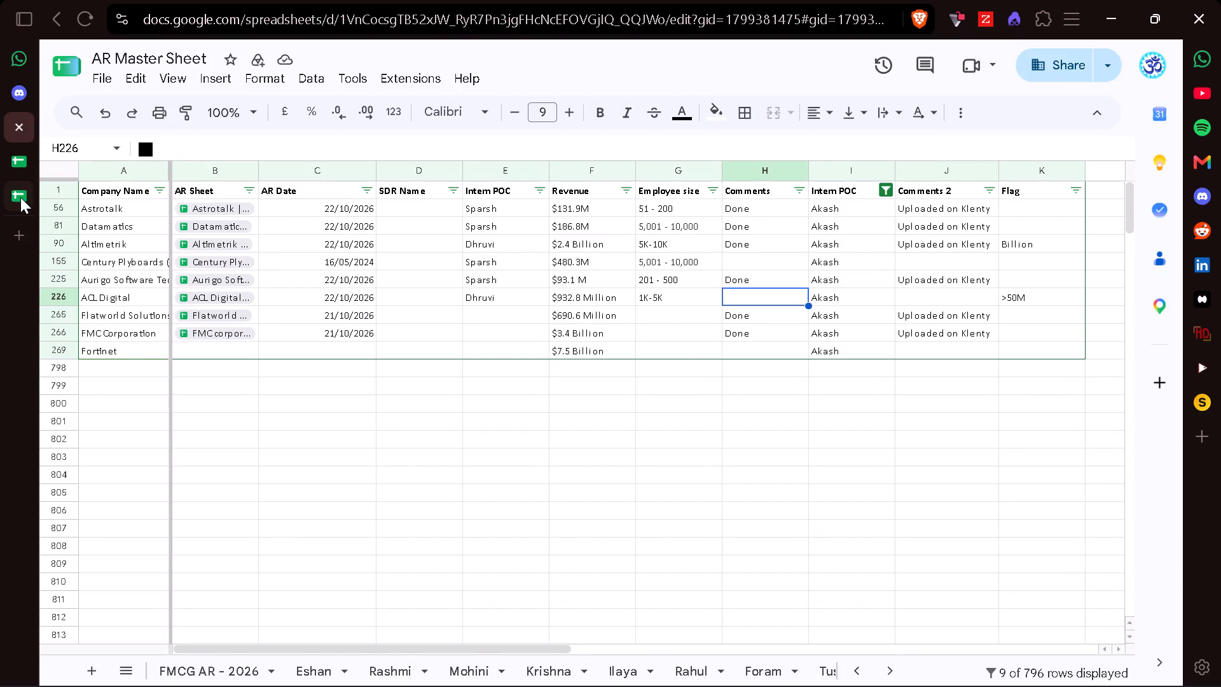
In the leads sheet, enter ACL Digital as the company in F98 and fill it down to F100.
click(20, 197)
text(ACL Digital)
key(Return)
key(Up)
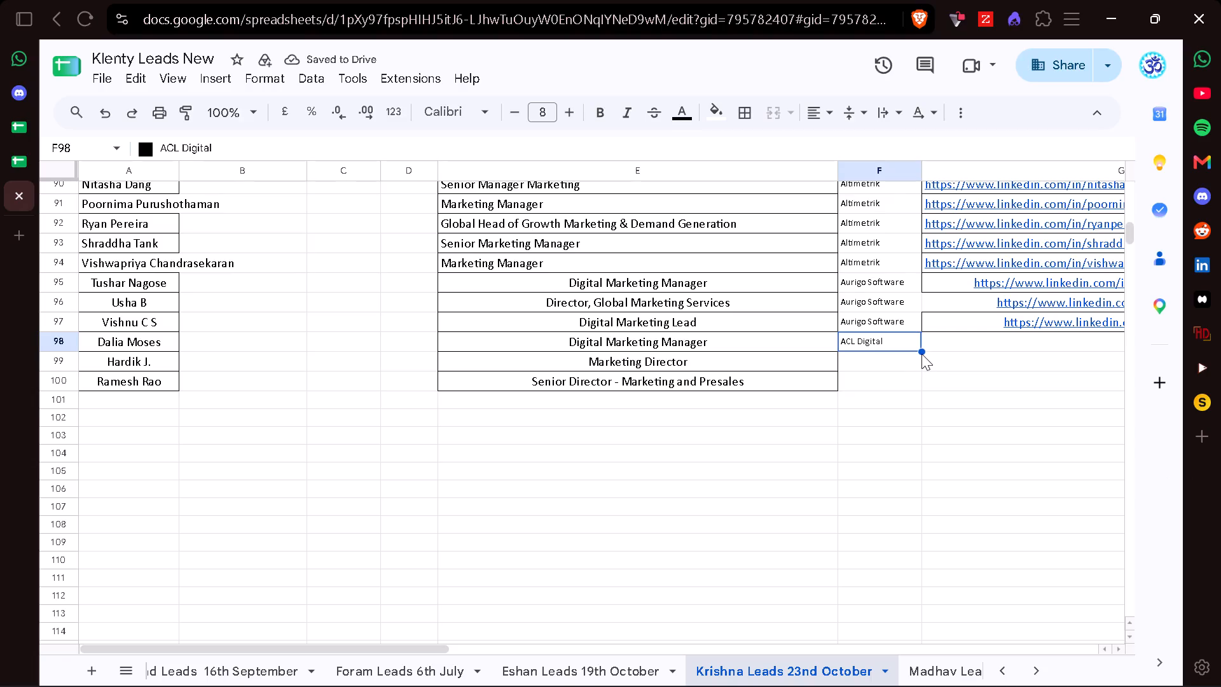
drag(921, 349, 922, 375)
Copy the LinkedIn URLs in H4:H6 of the ACL Digital Contact Map into the leads sheet from G98.
scroll(922, 375, left, 4)
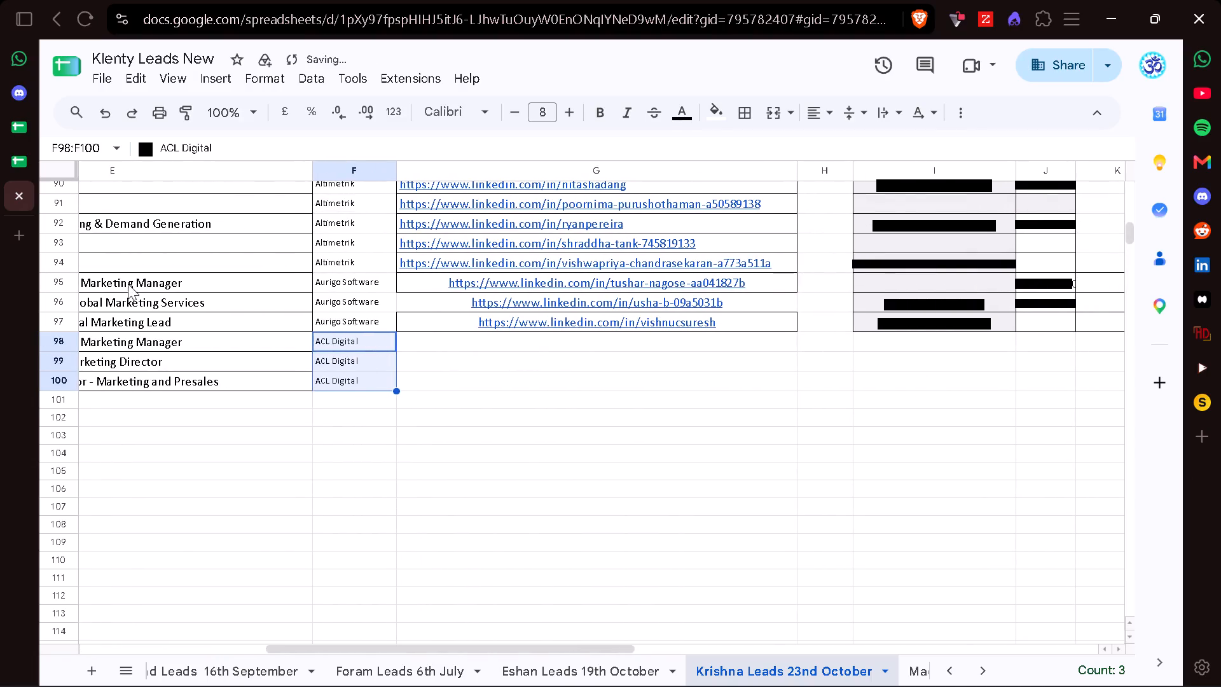
click(17, 167)
scroll(923, 324, left, 4)
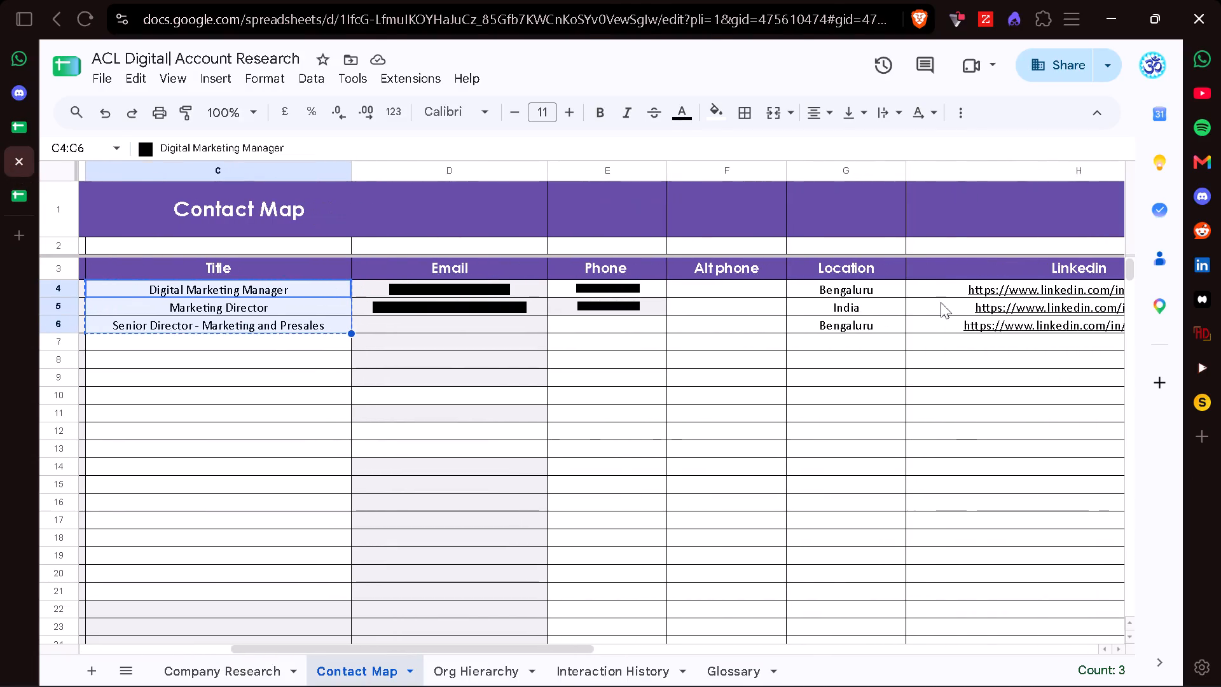
click(959, 297)
key(ctrl+shift+Down)
key(ctrl+c)
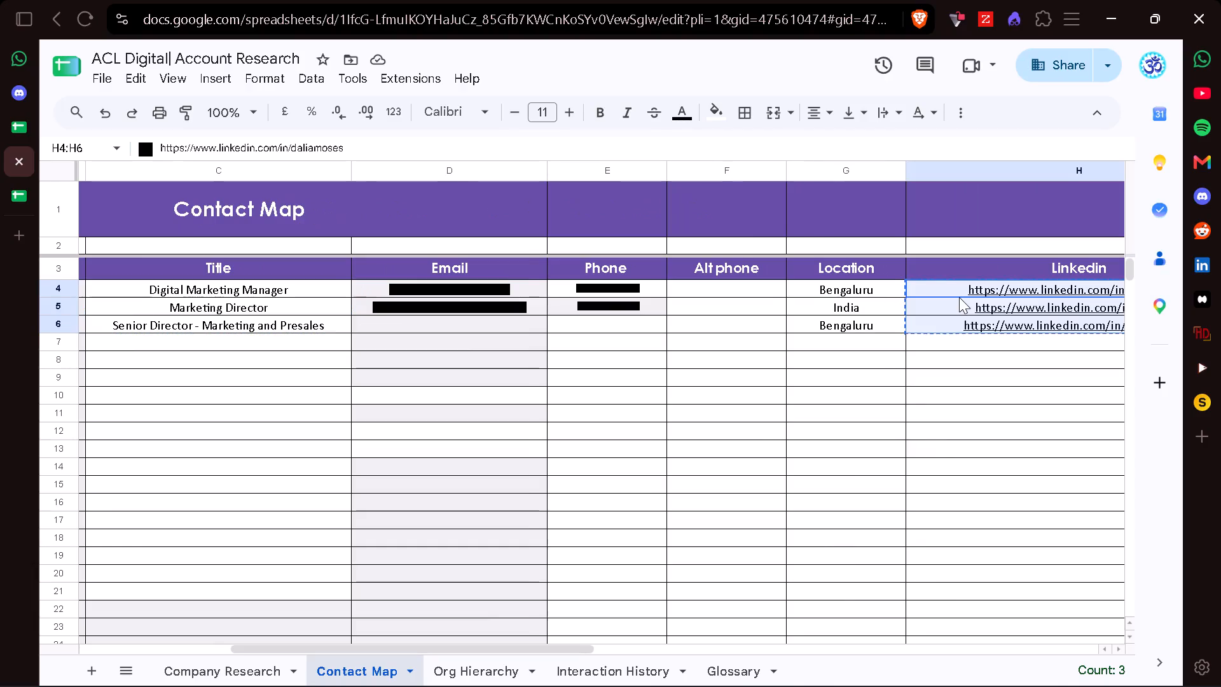
click(15, 199)
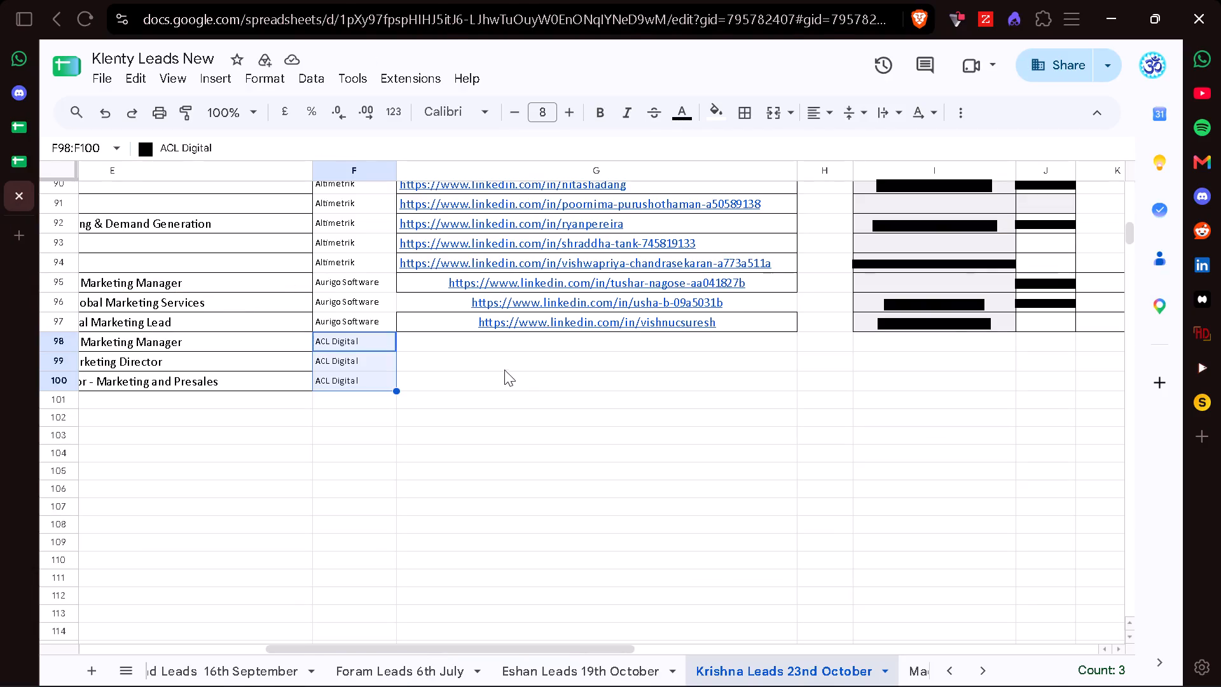
click(523, 343)
key(ctrl+v)
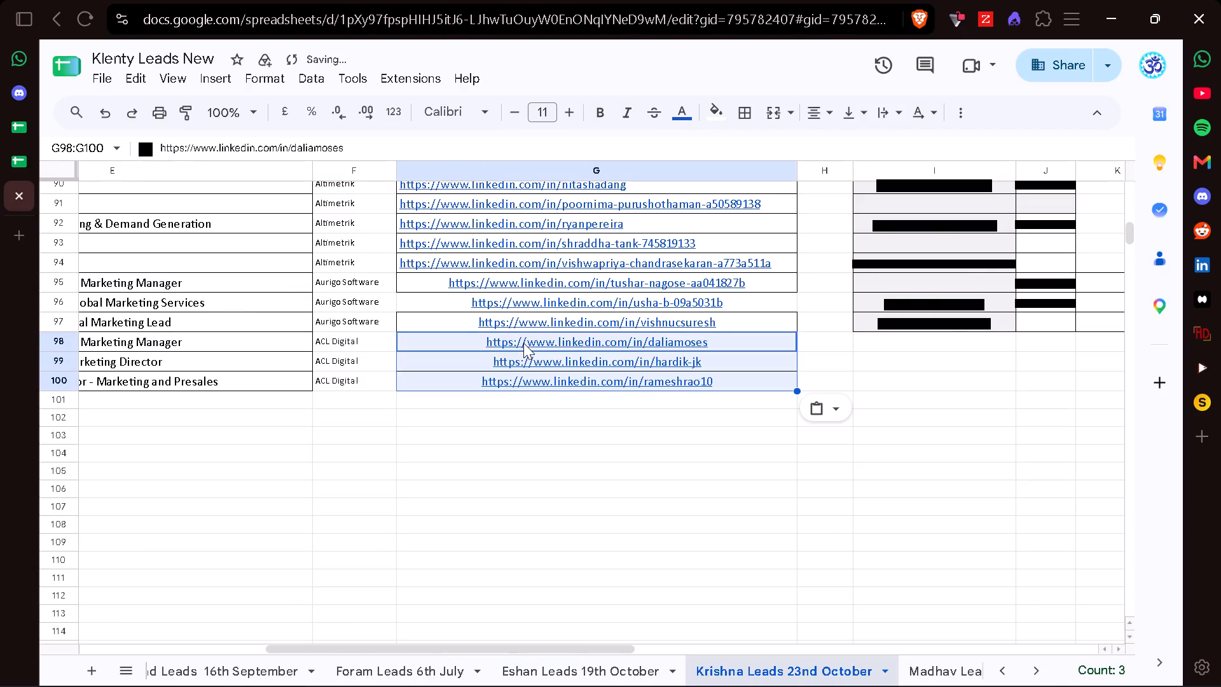
Copy the emails and phones in D4:E6 of the ACL Digital Contact Map into the leads sheet from I98.
scroll(523, 343, left, 3)
click(563, 338)
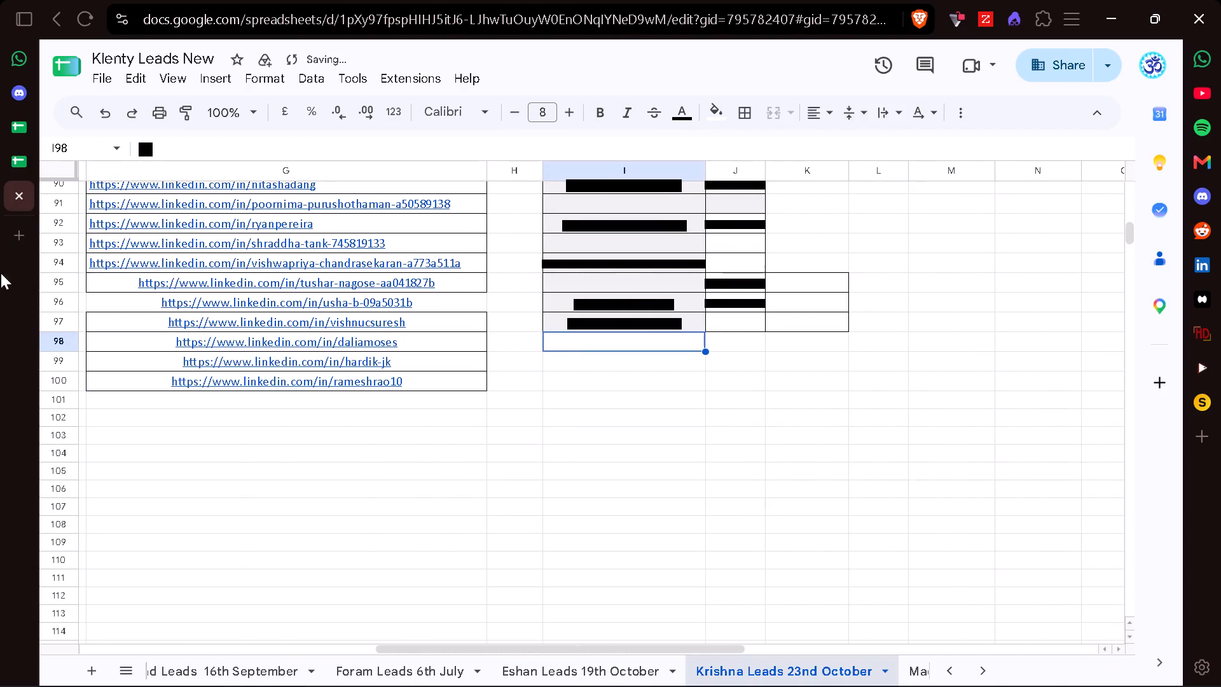
click(20, 169)
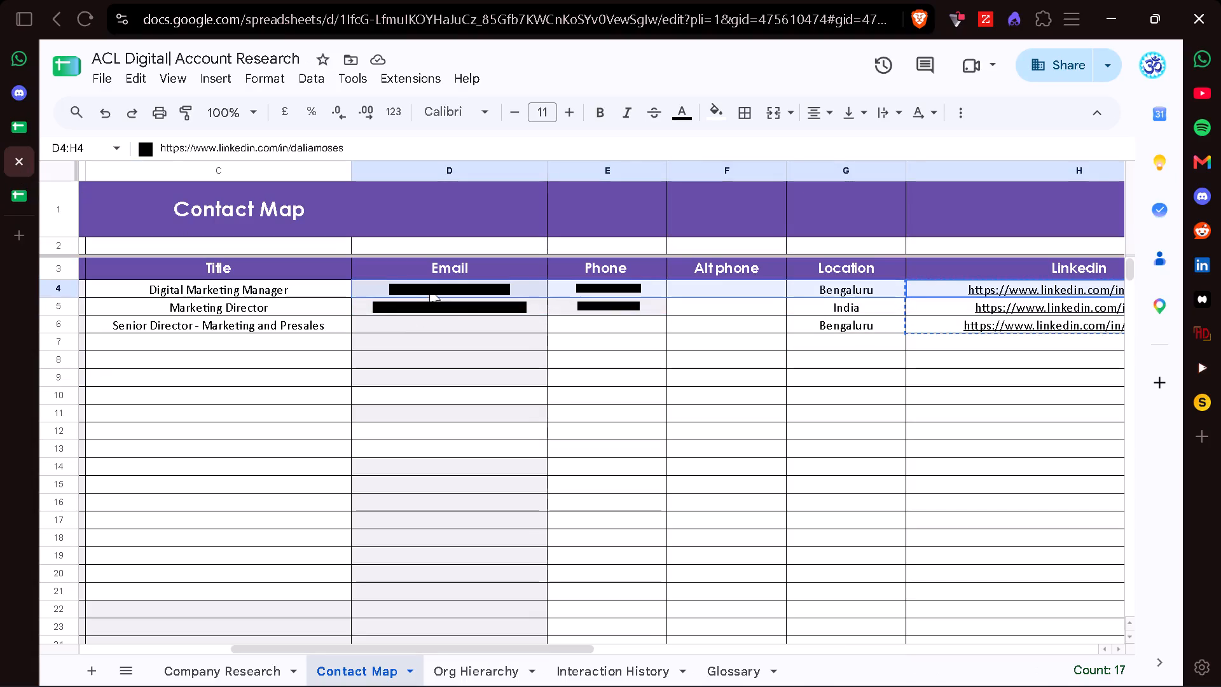
click(431, 287)
key(shift+Right)
key(ctrl+shift+Down)
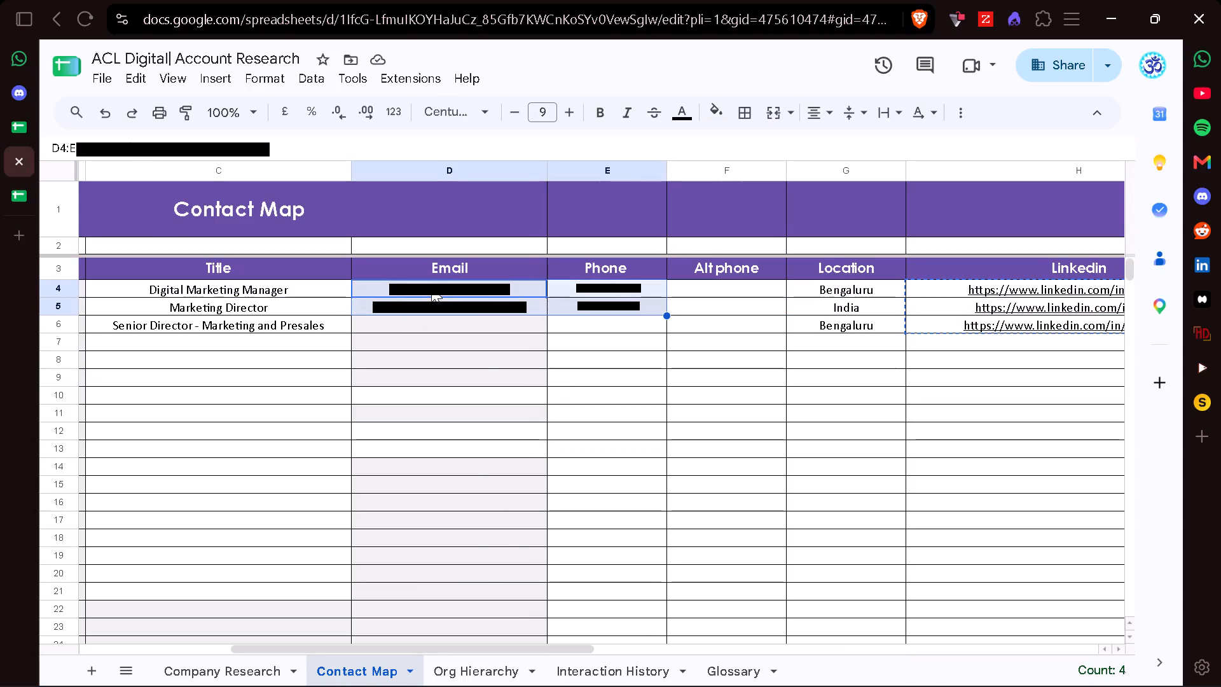
key(shift+Down)
key(ctrl+c)
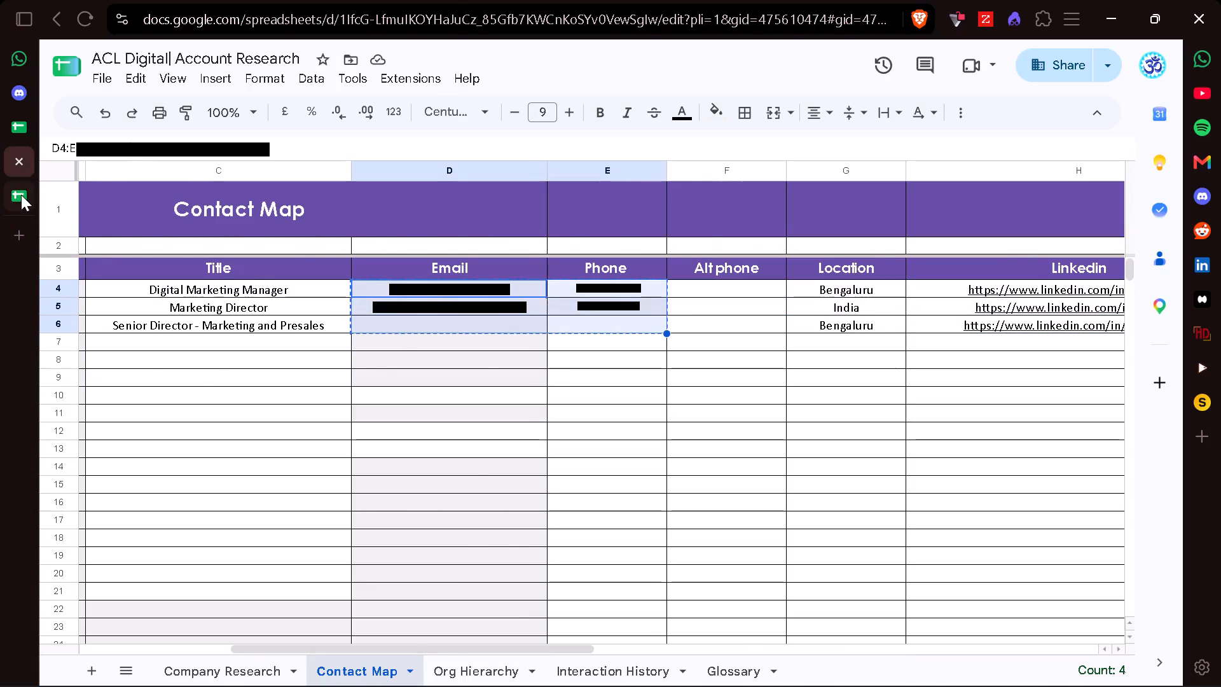
click(21, 195)
key(ctrl+v)
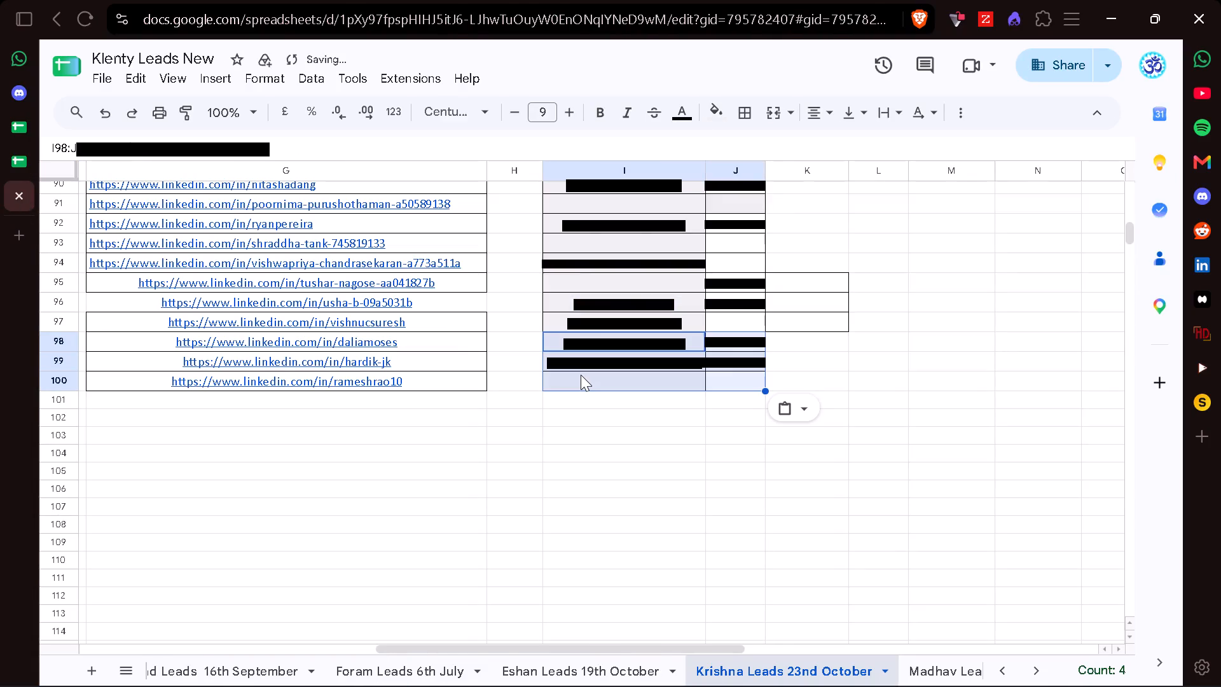
scroll(525, 412, right, 10)
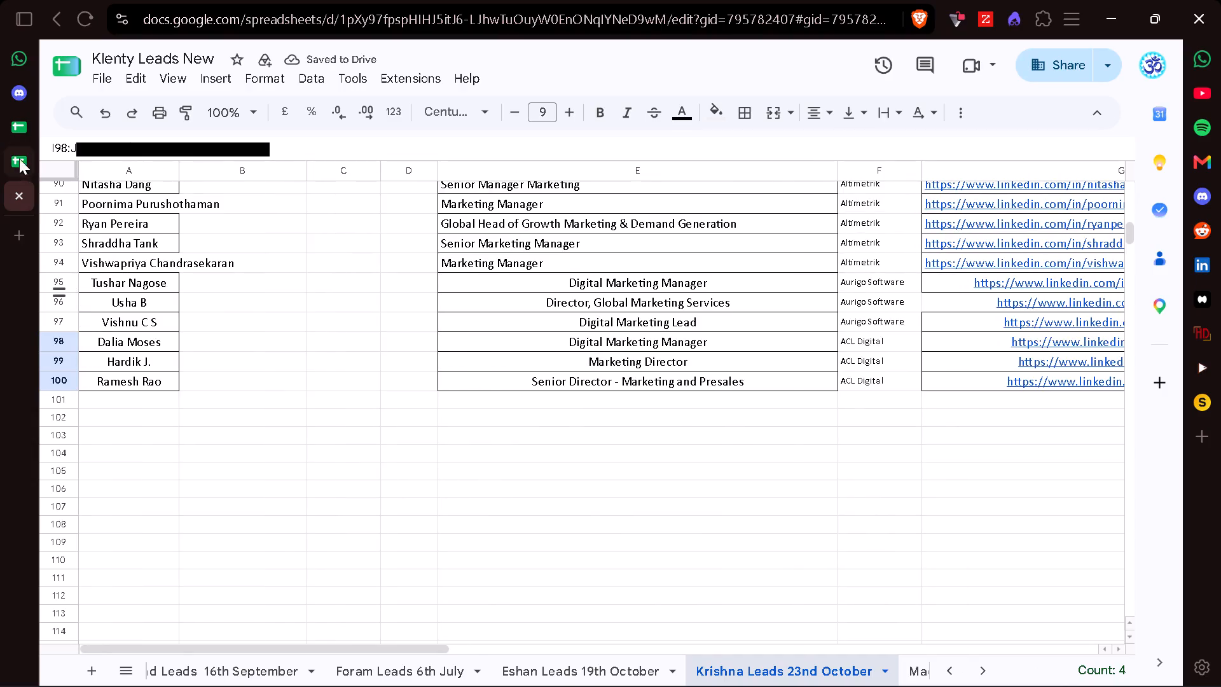
Return to the ACL Digital Account Research sheet, check its Contact Map and close it.
click(20, 164)
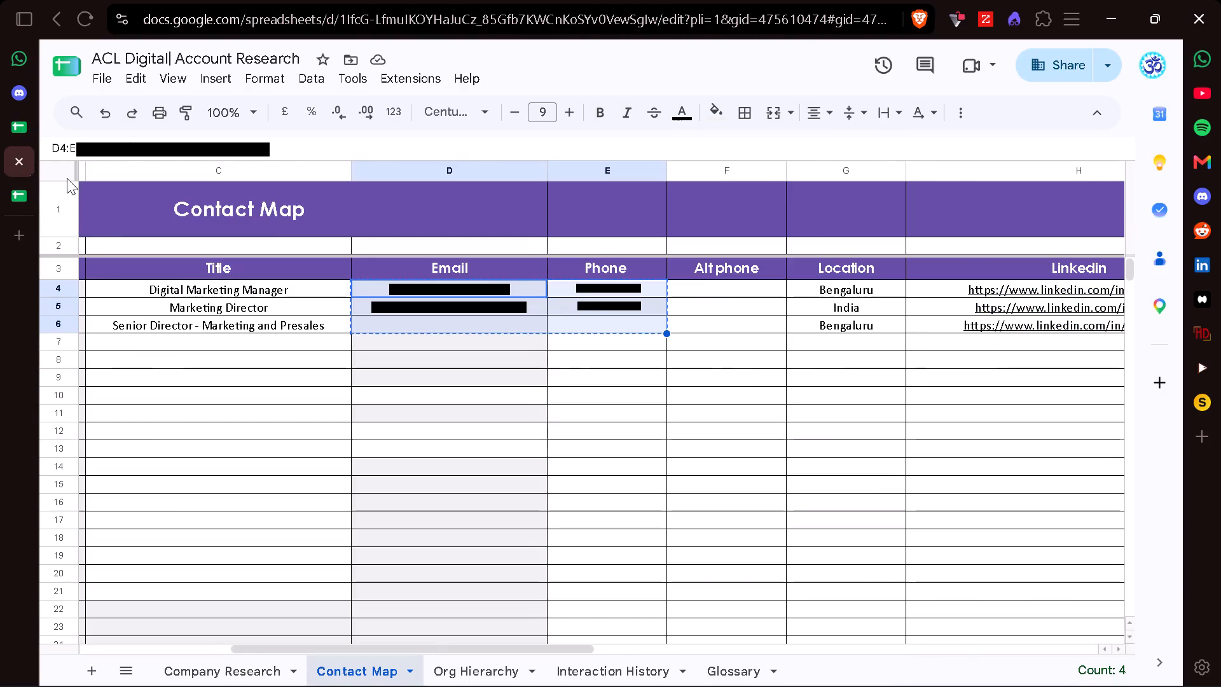
scroll(567, 321, left, 5)
scroll(567, 321, right, 8)
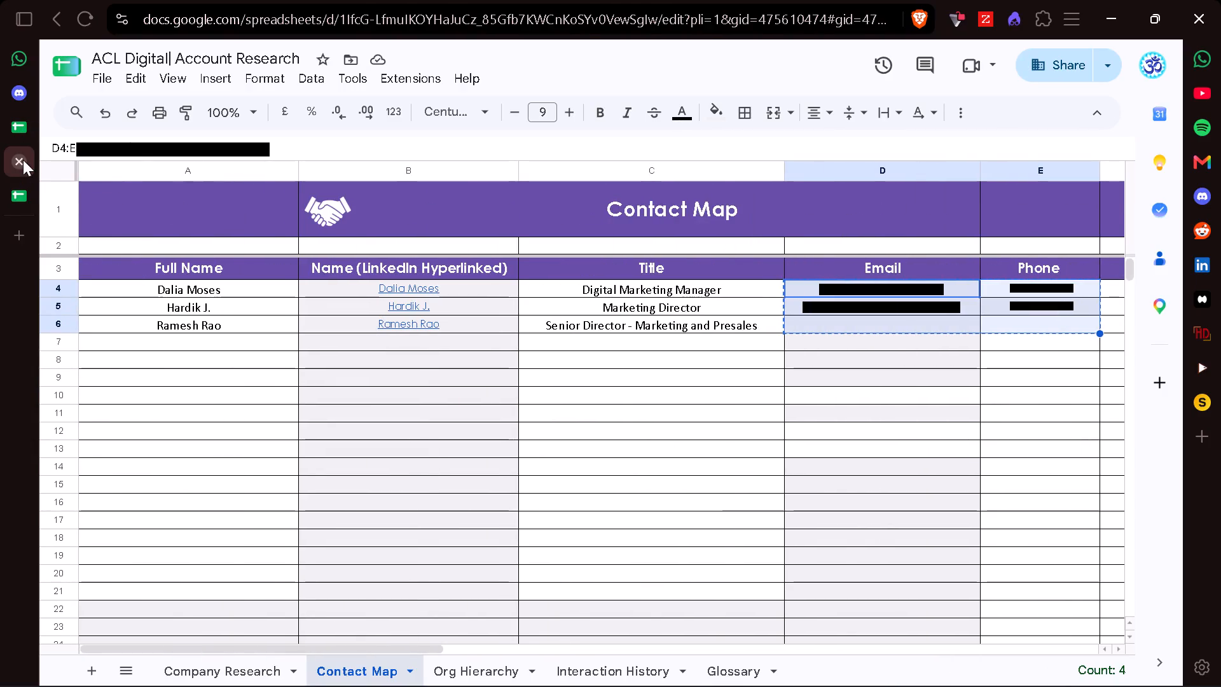
click(23, 160)
In AR Master Sheet, enter Done under Comments for ACL Digital and copy Uploaded on Klenty from the row above into Comments 2.
click(22, 135)
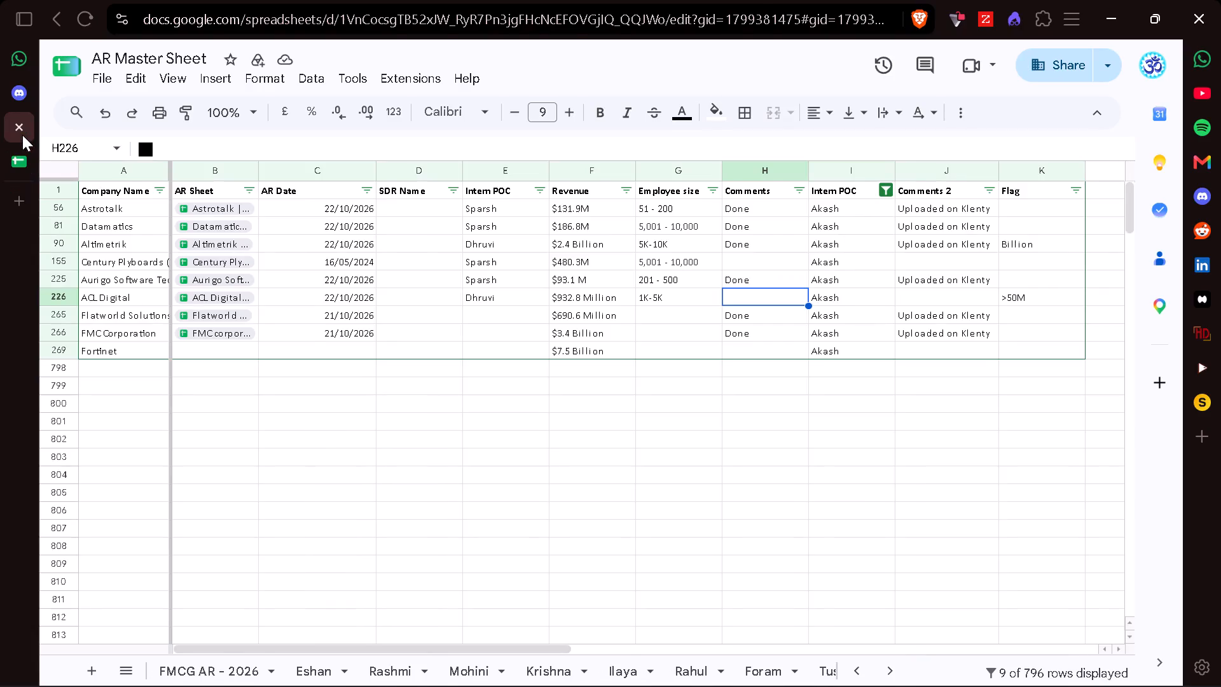
text(Donm)
key(BackSpace)
key(BackSpace)
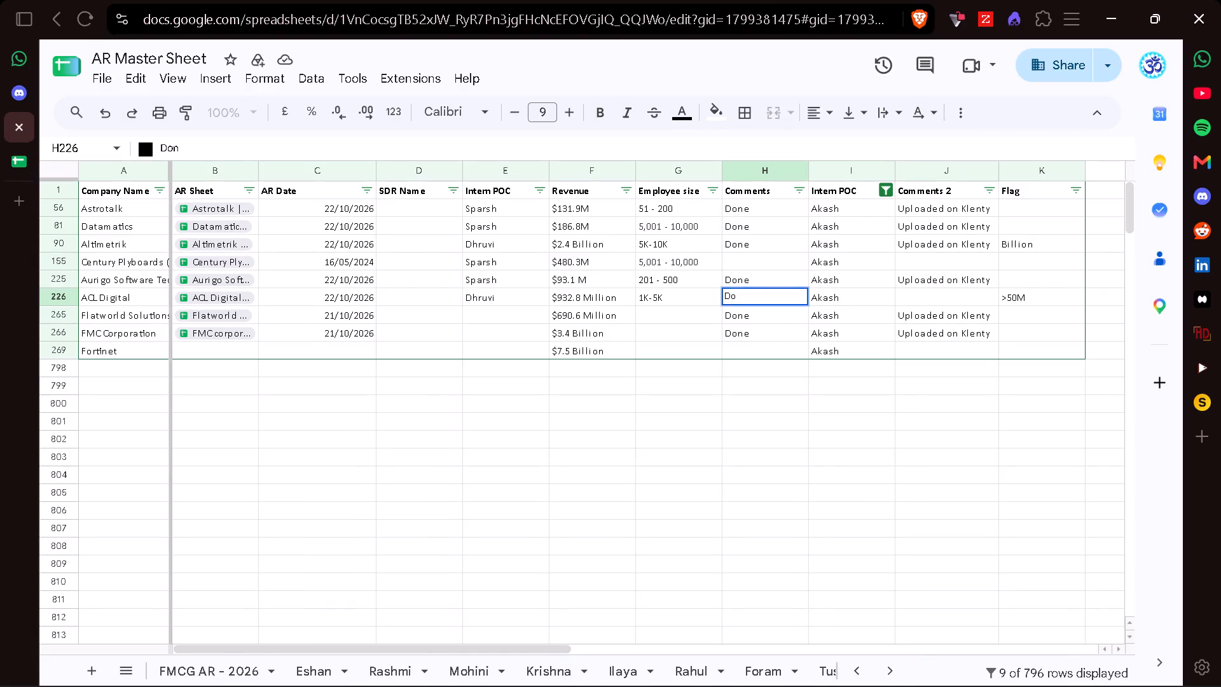
text(ne)
key(Right)
key(Right)
key(Up)
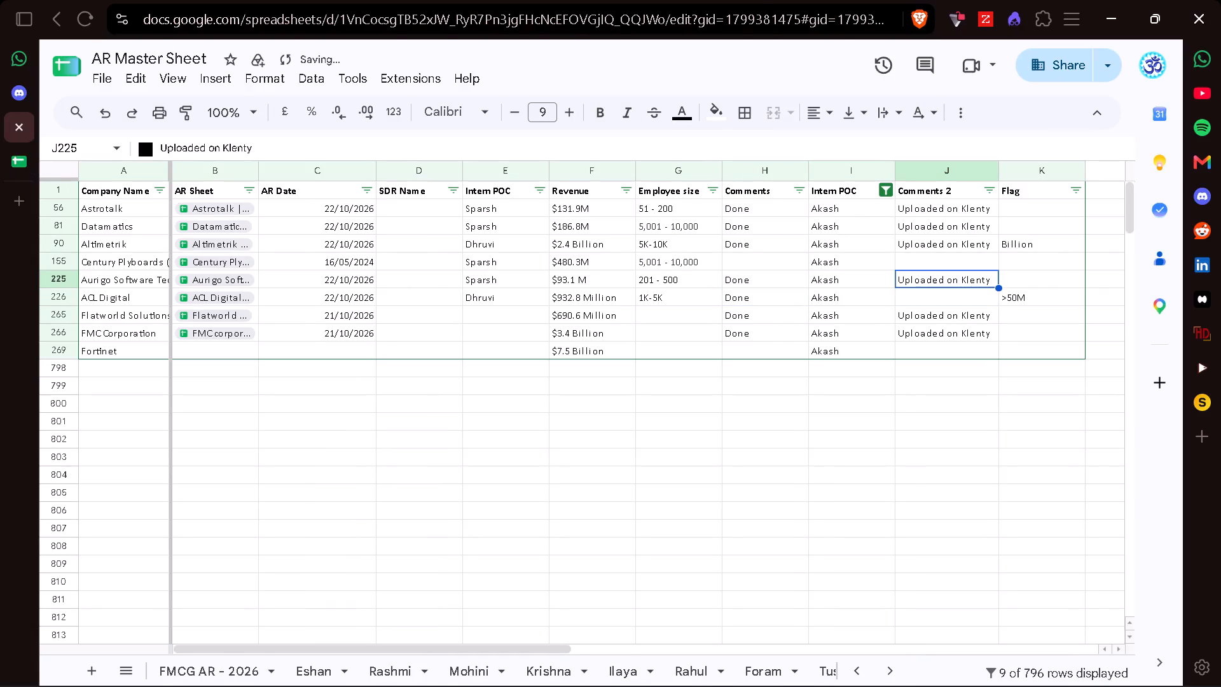
key(ctrl+c)
key(Down)
key(ctrl+v)
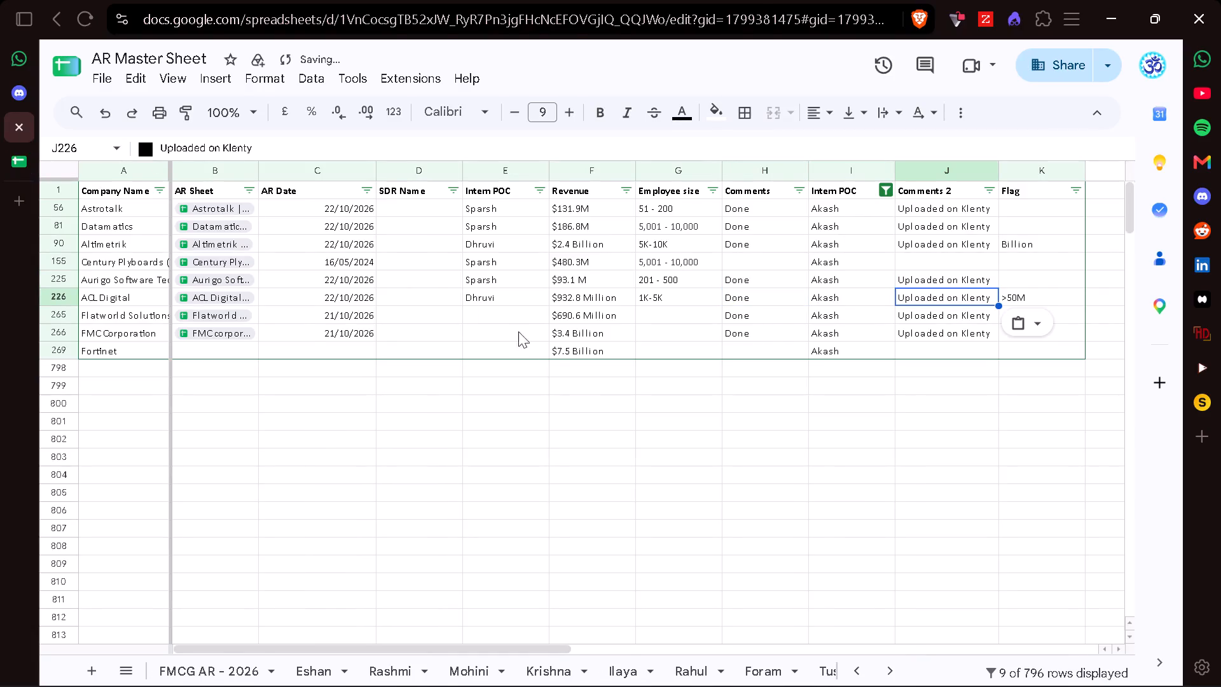
scroll(584, 406, right, 1)
Filter the Intern POC column in column I to all values except blanks and review the assigned accounts.
click(887, 193)
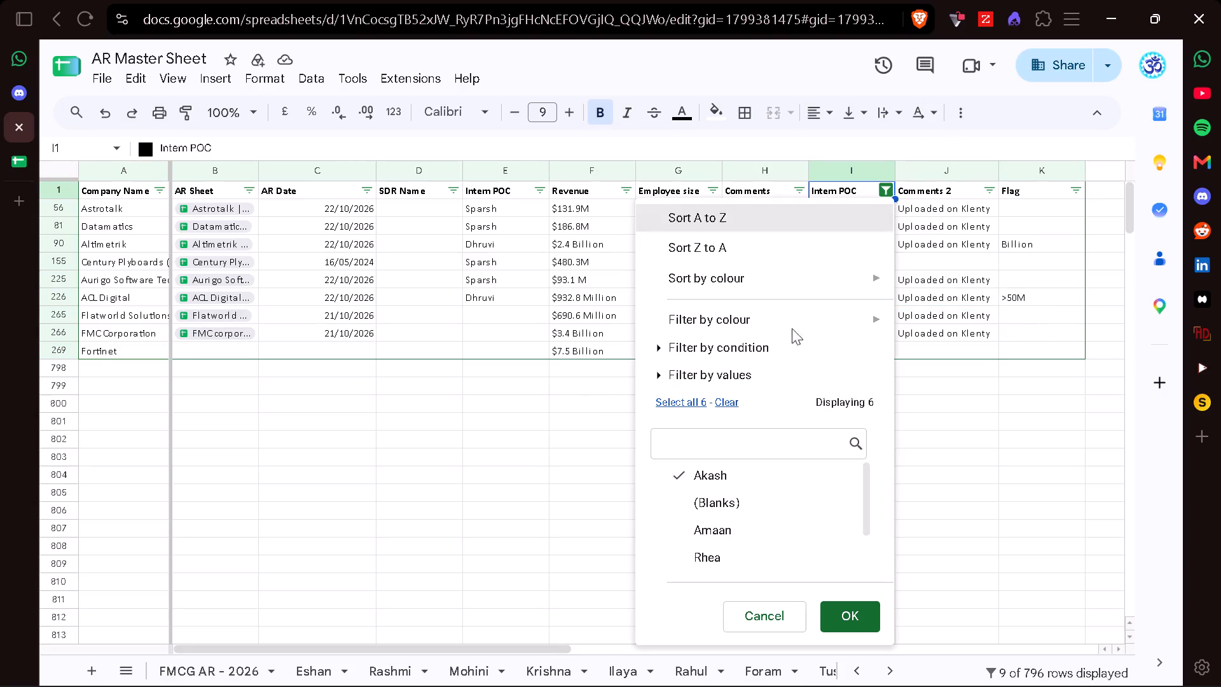
click(705, 496)
click(678, 414)
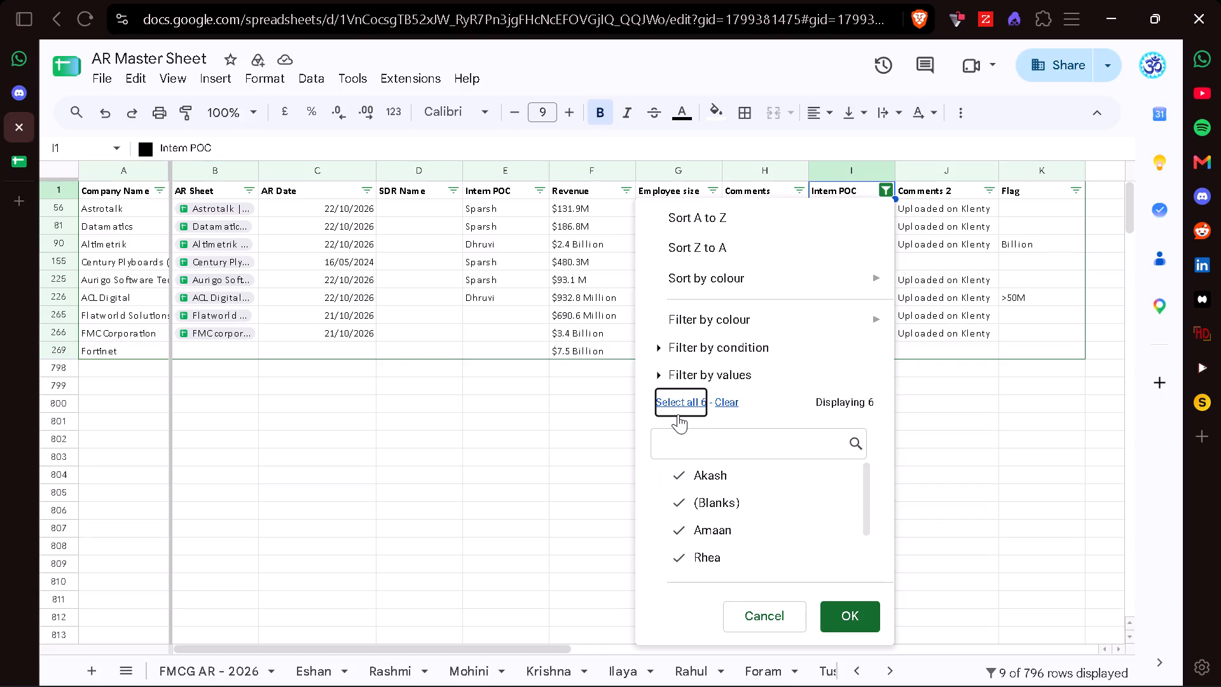
click(711, 505)
click(839, 603)
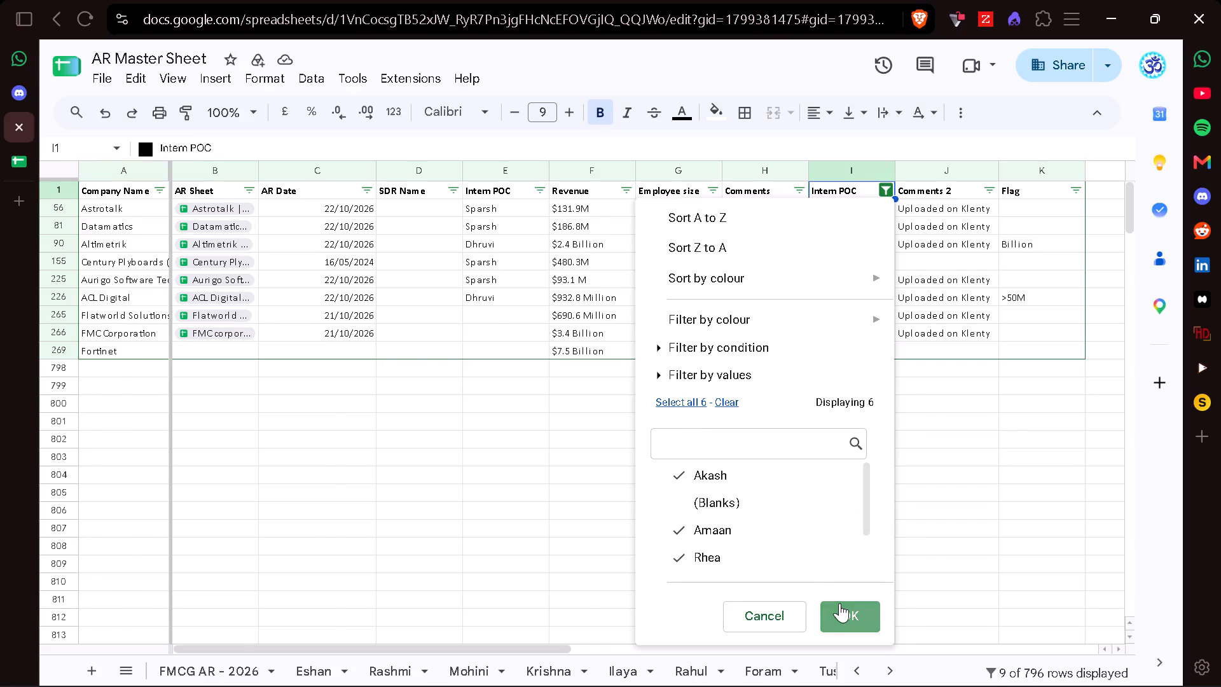
scroll(712, 545, down, 7)
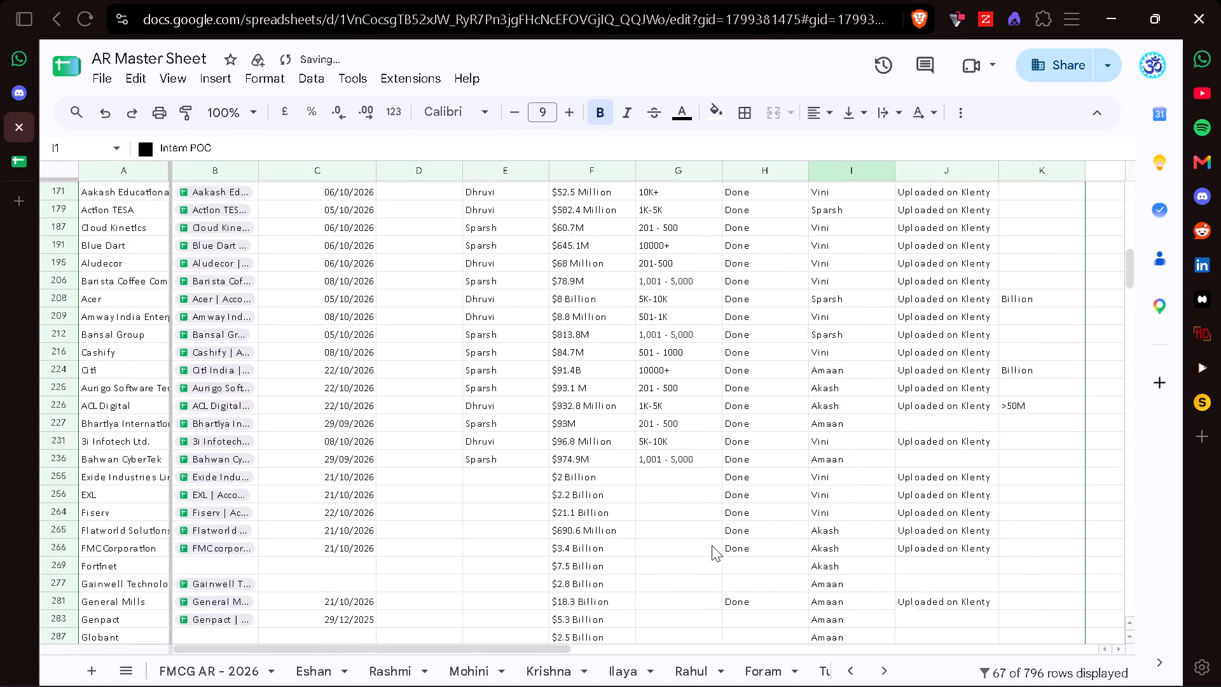
scroll(712, 545, down, 2)
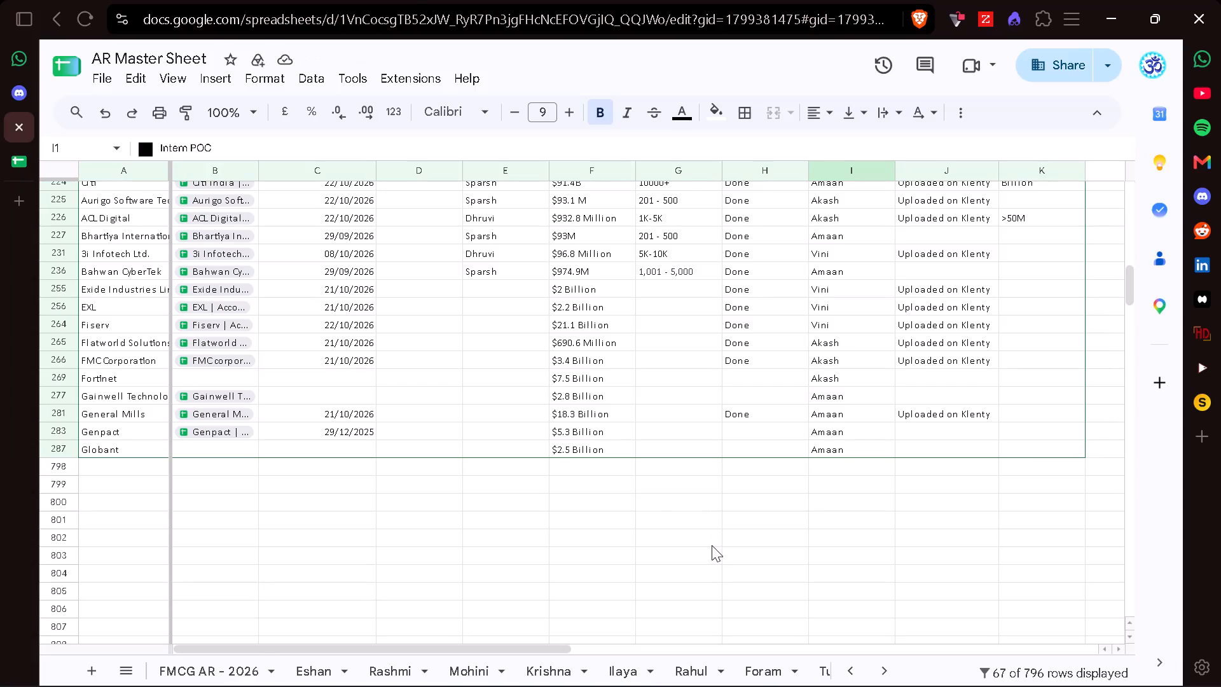
scroll(554, 434, up, 1)
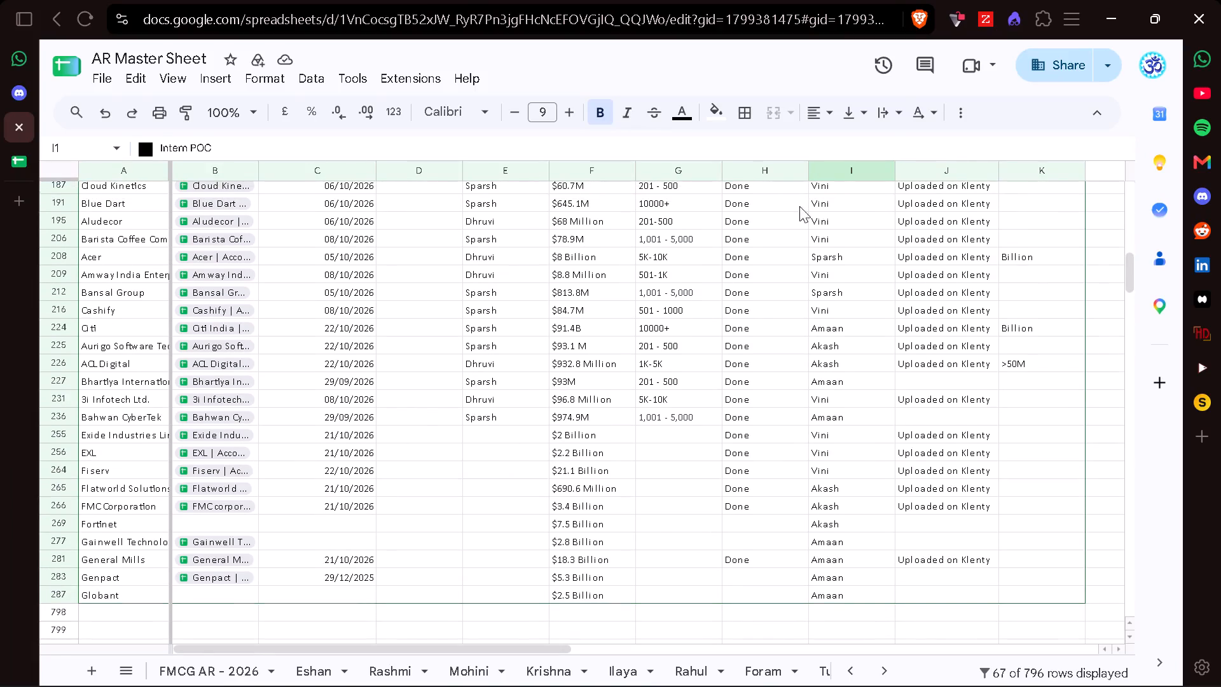
scroll(875, 312, up, 3)
scroll(865, 197, up, 2)
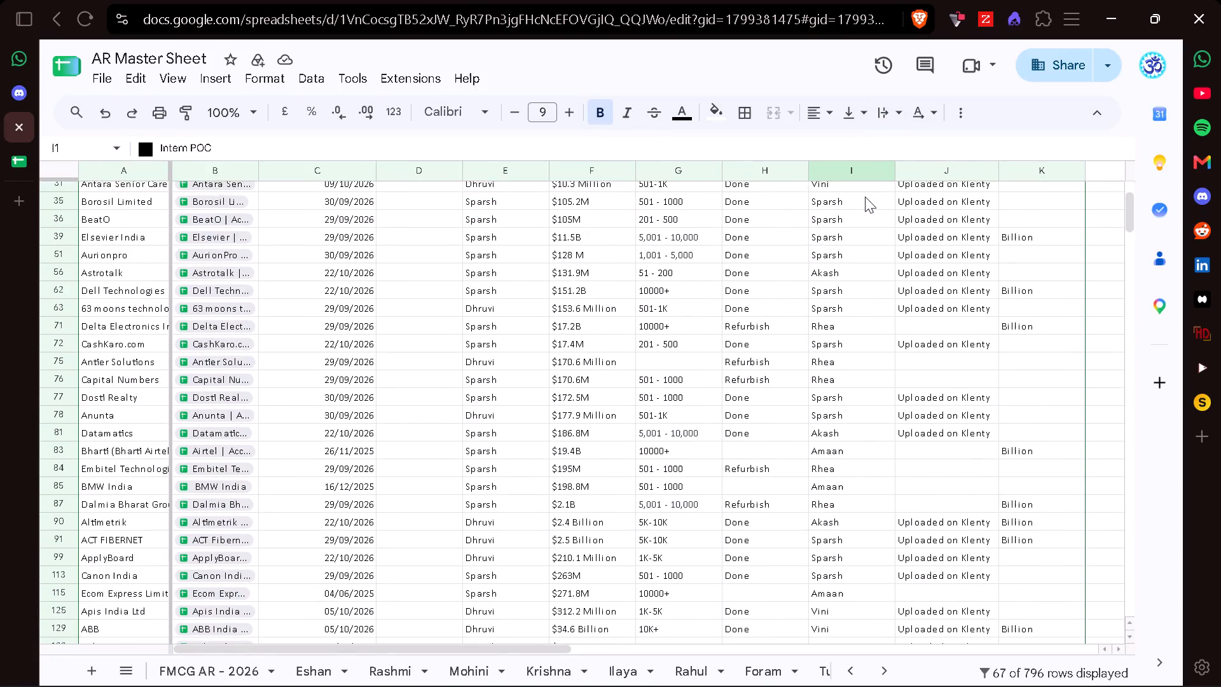
Filter the Intern POC column in column I to show only Amaan's accounts.
click(882, 191)
click(719, 396)
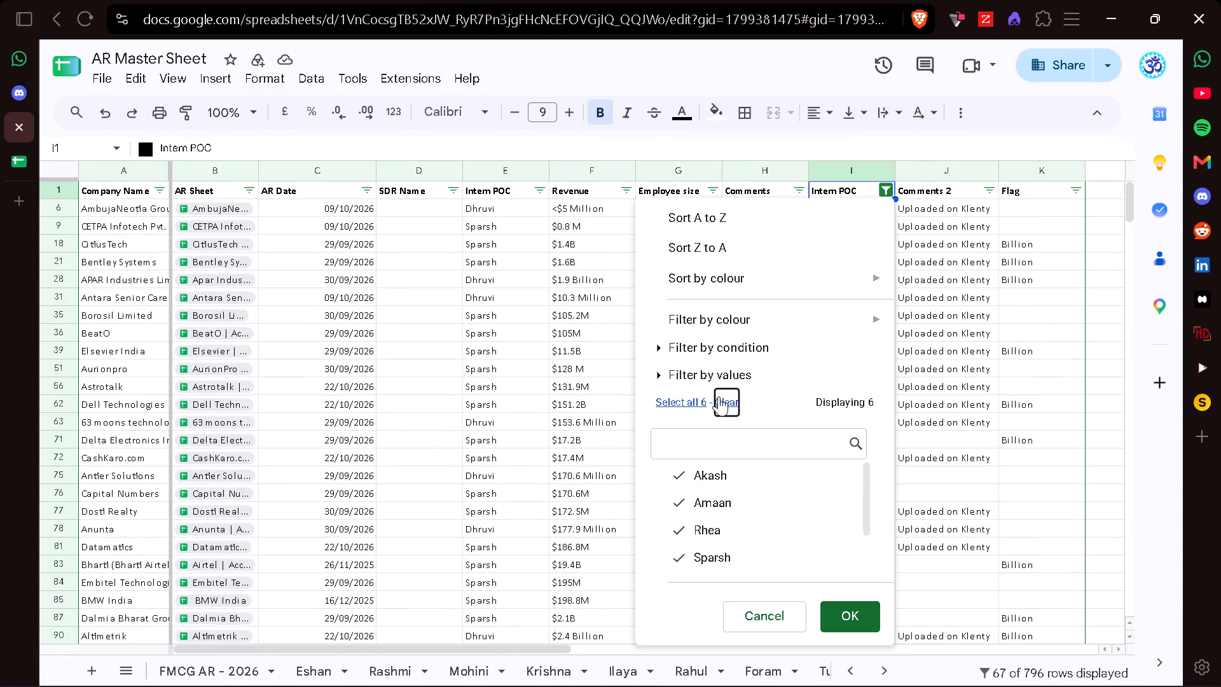
click(695, 513)
click(849, 611)
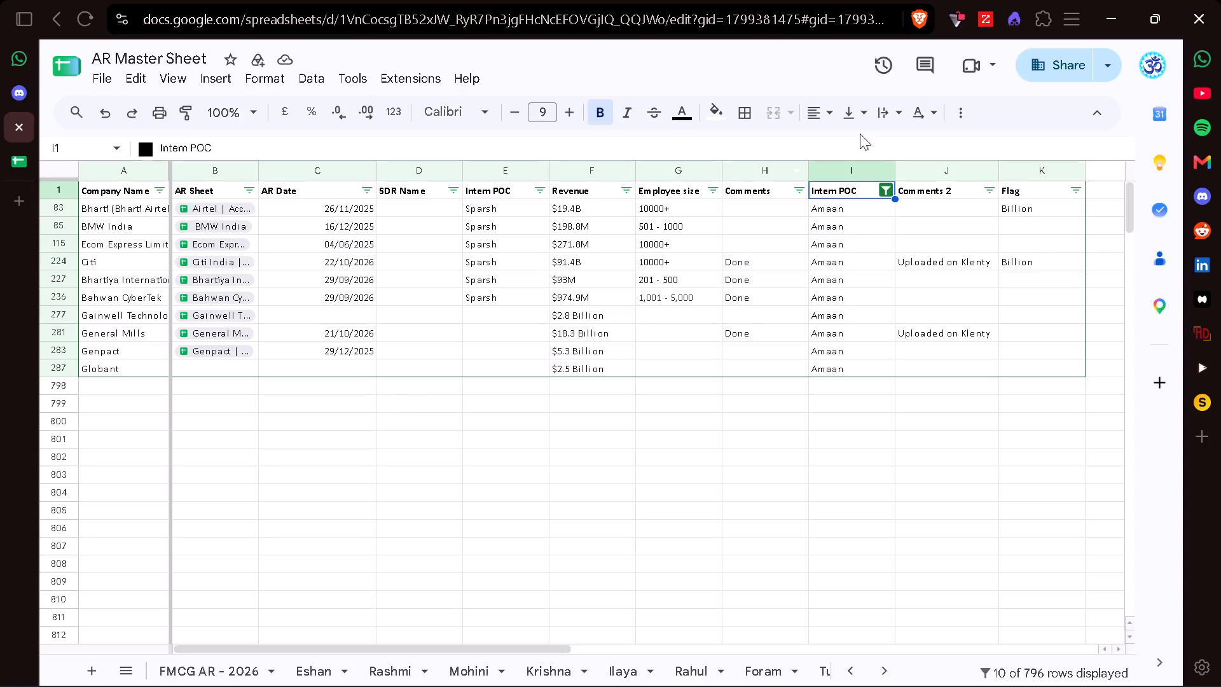
Clear all selected values in the column I Intern POC filter and remove the filter from the Tushar Account sheet.
click(886, 188)
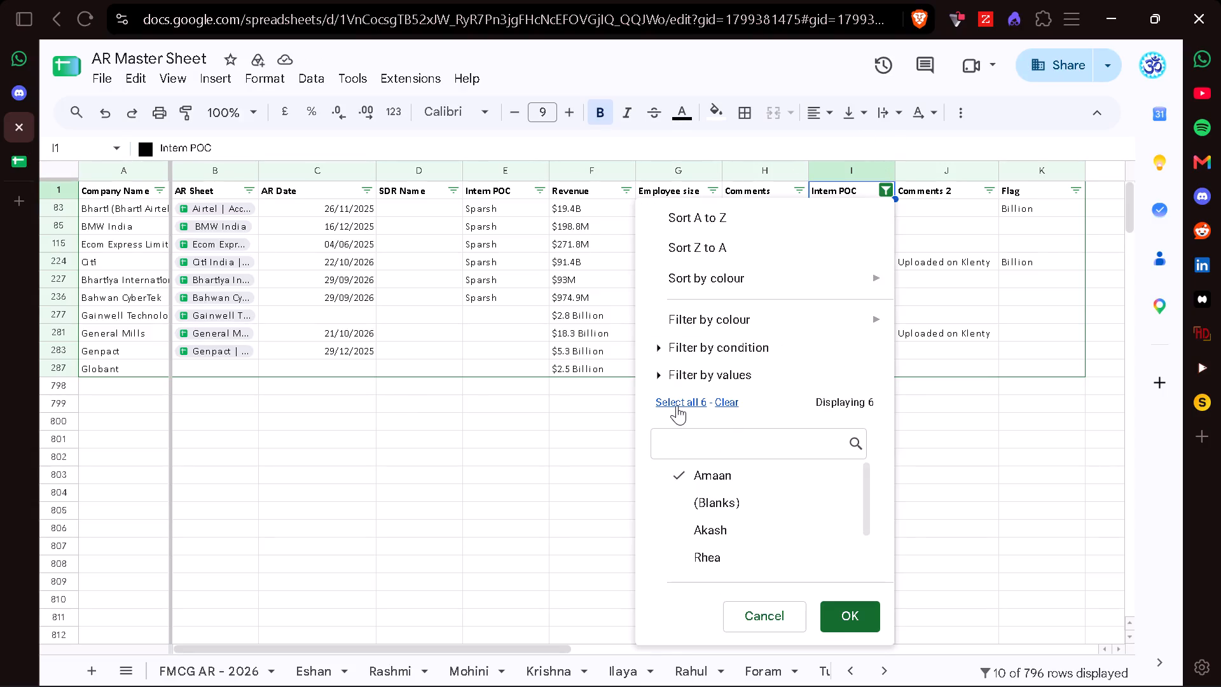
click(734, 404)
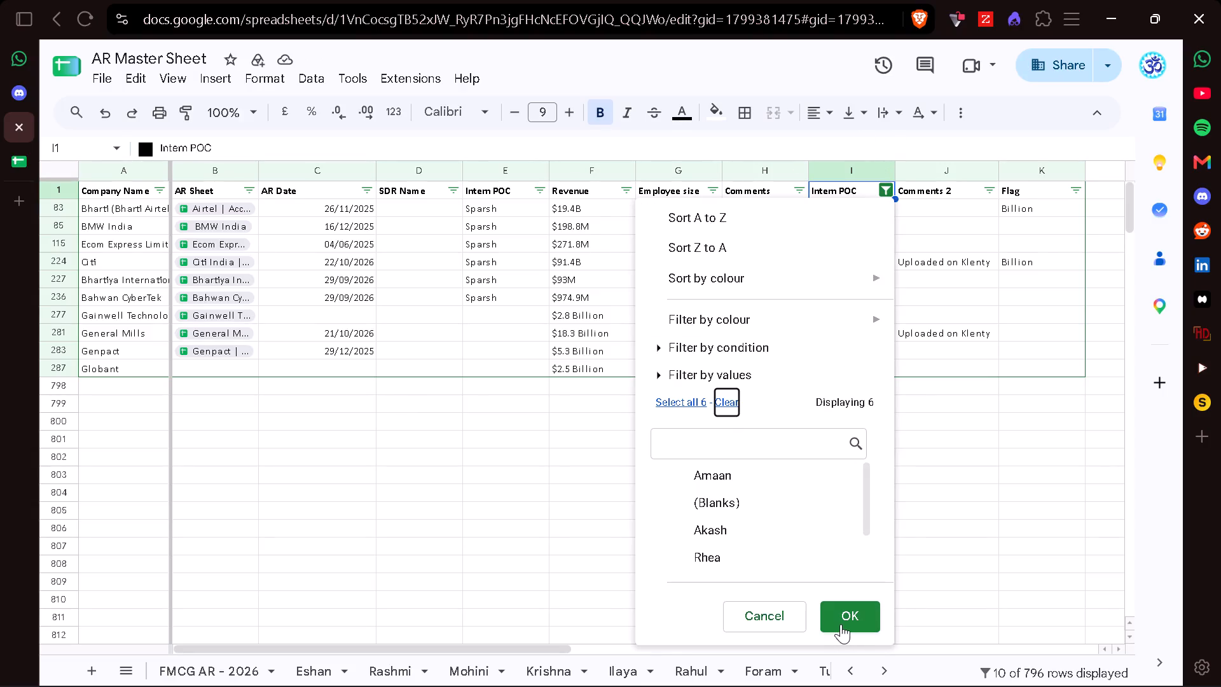
click(841, 624)
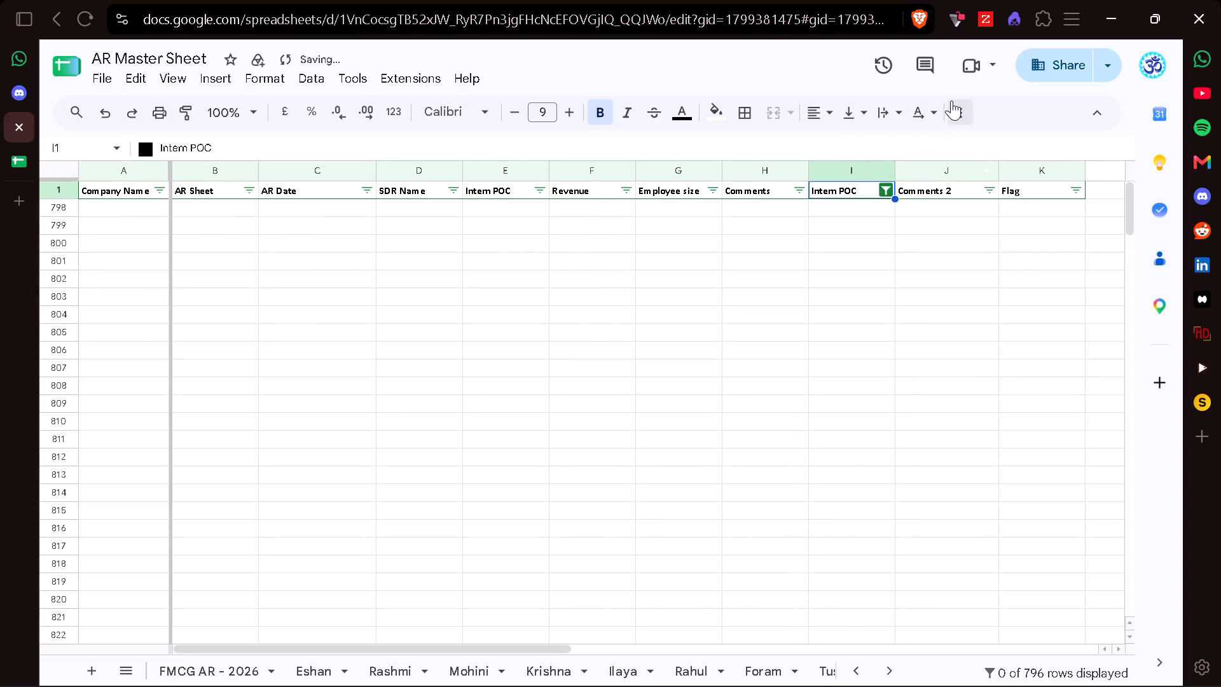
click(951, 101)
click(899, 144)
scroll(698, 494, down, 2)
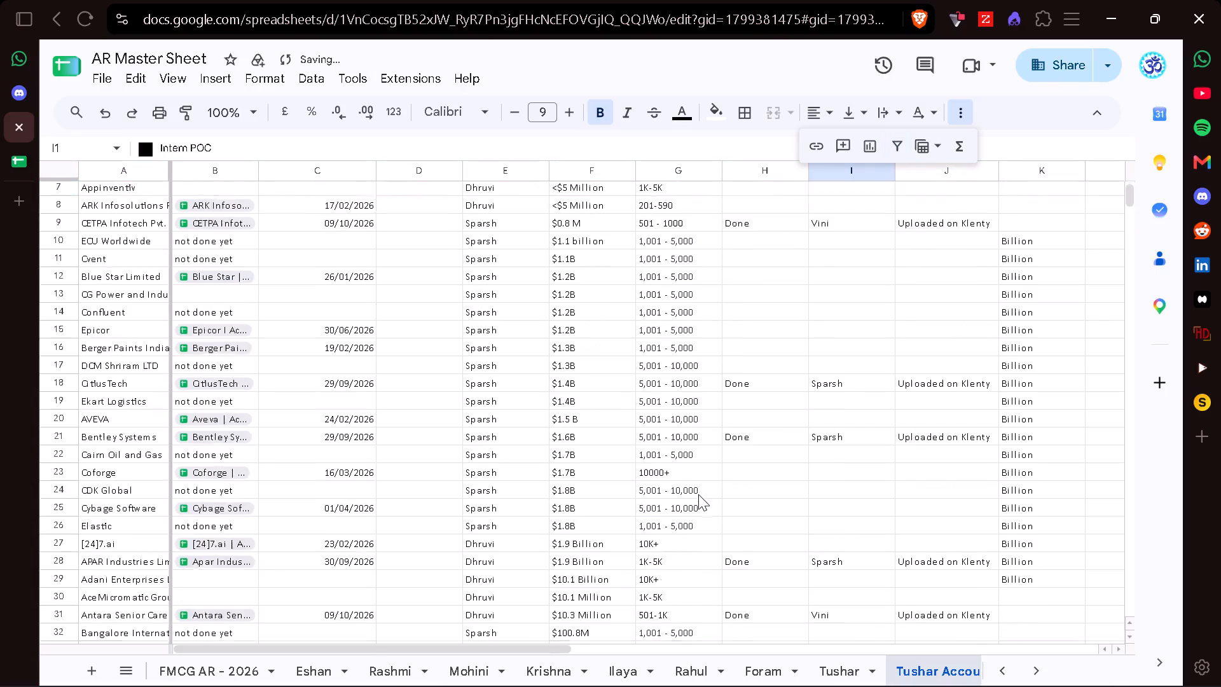
scroll(698, 494, down, 1)
click(963, 116)
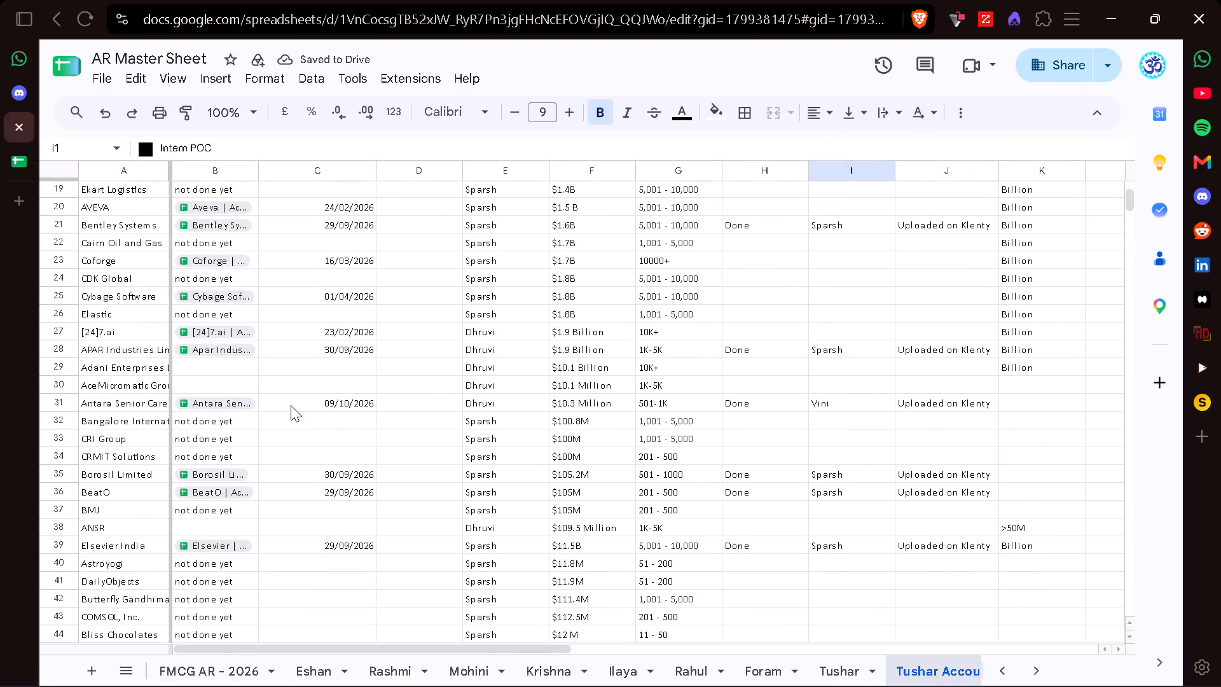
Check the Krishna sheet of the workbook and return to the Tushar Account sheet.
click(544, 676)
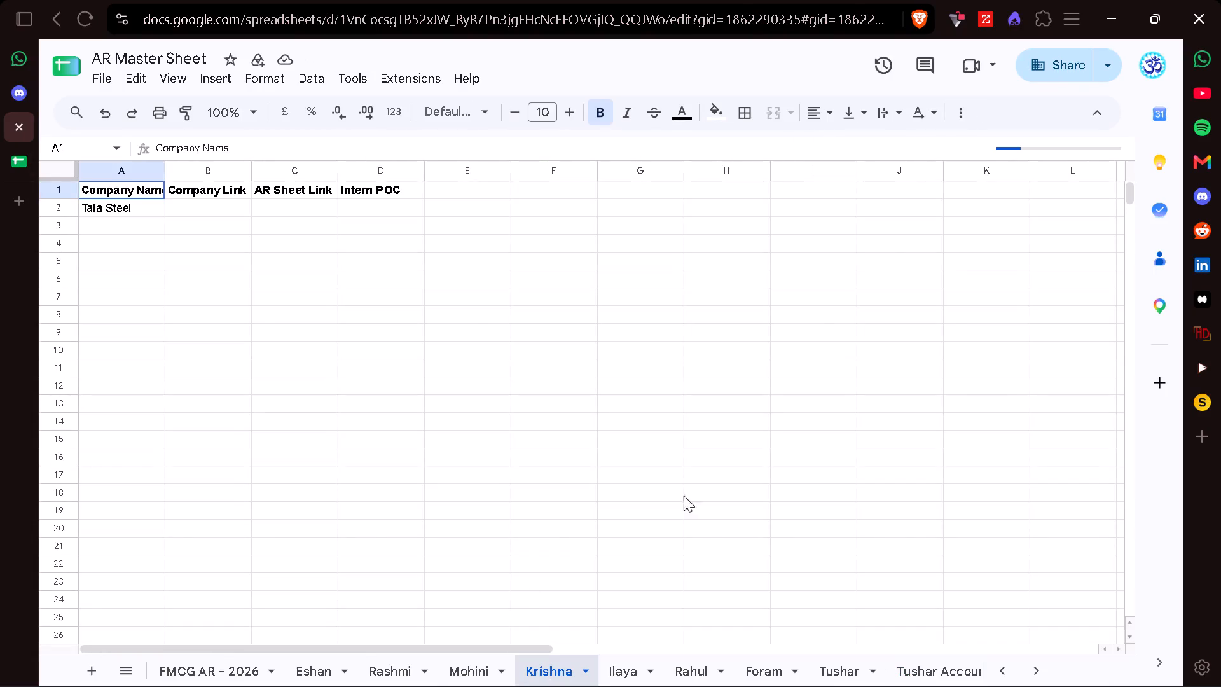
click(946, 679)
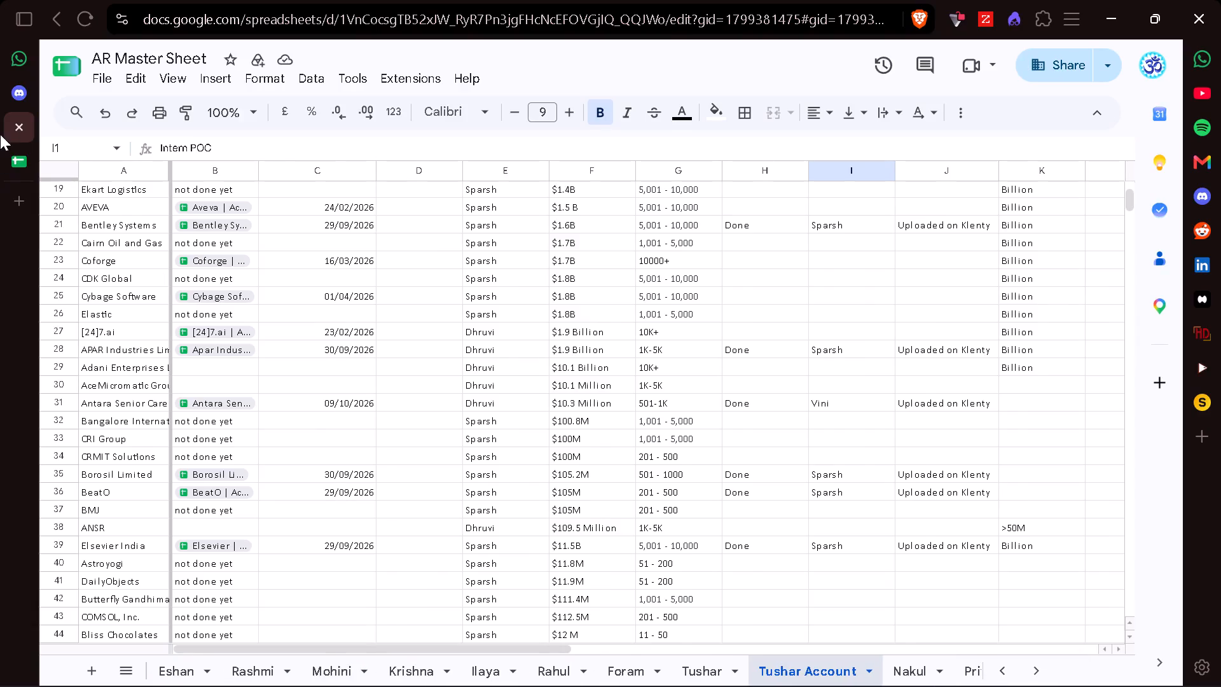
Close the AR Master Sheet.
click(17, 127)
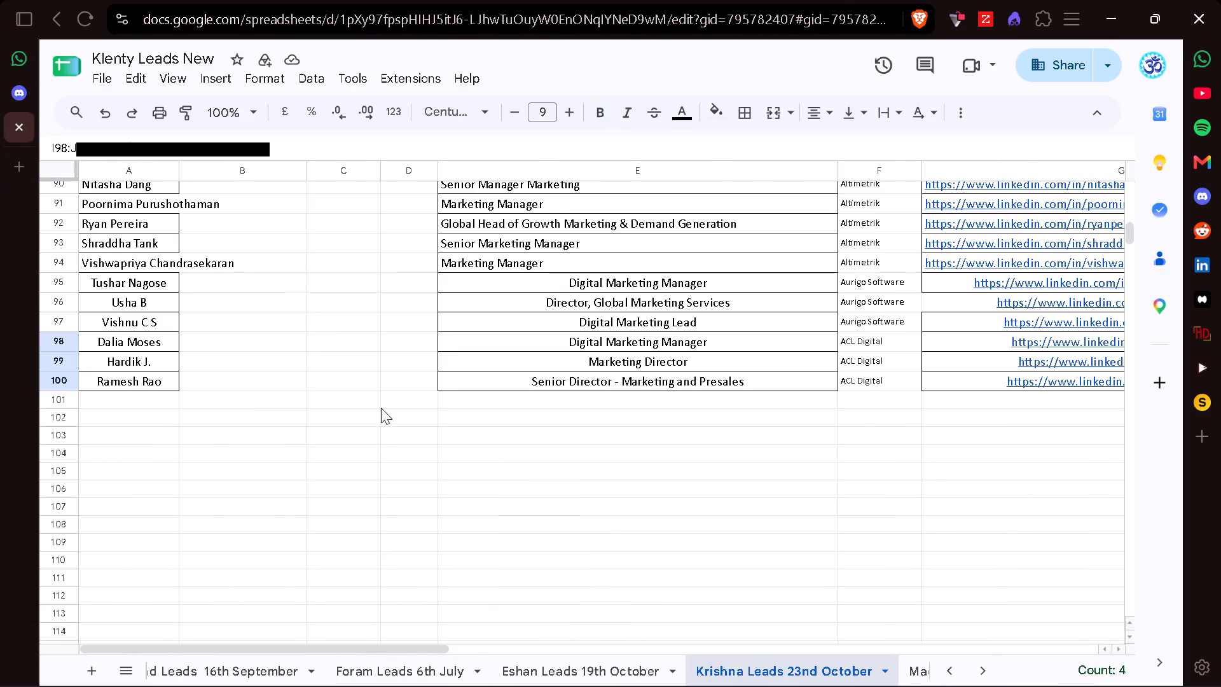
Set the text of the added lead rows, range A55:J100, to Calibri at size 8.
scroll(315, 389, right, 2)
scroll(315, 389, up, 2)
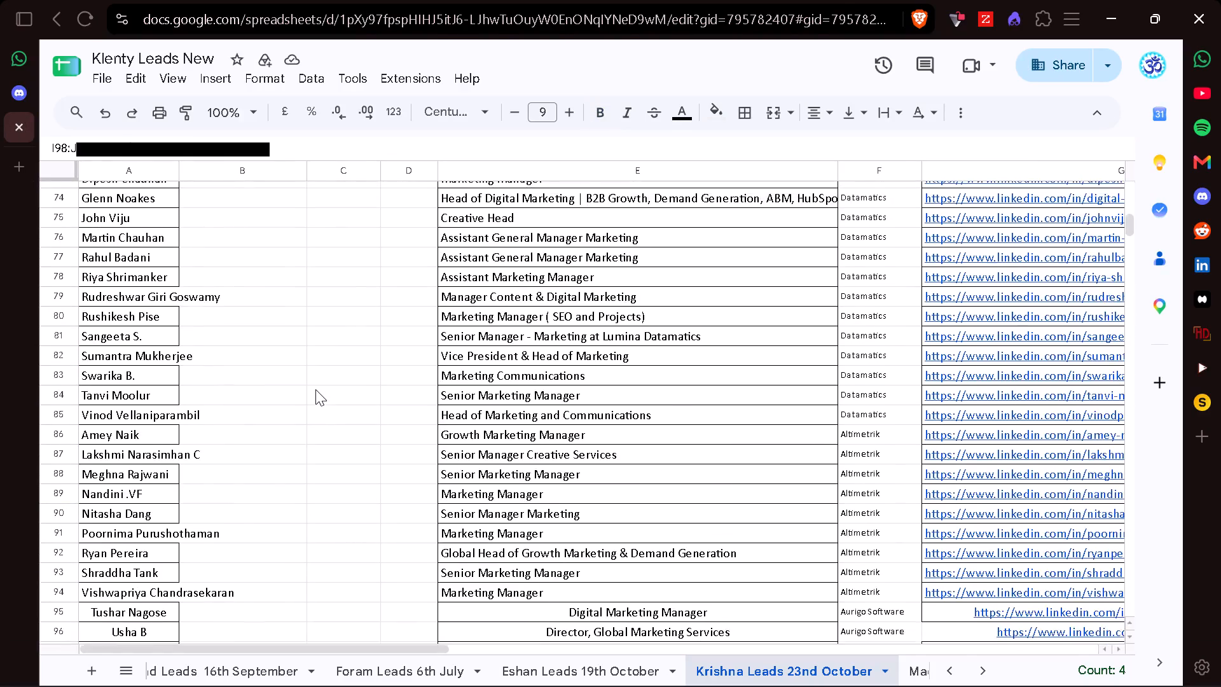
scroll(315, 389, up, 3)
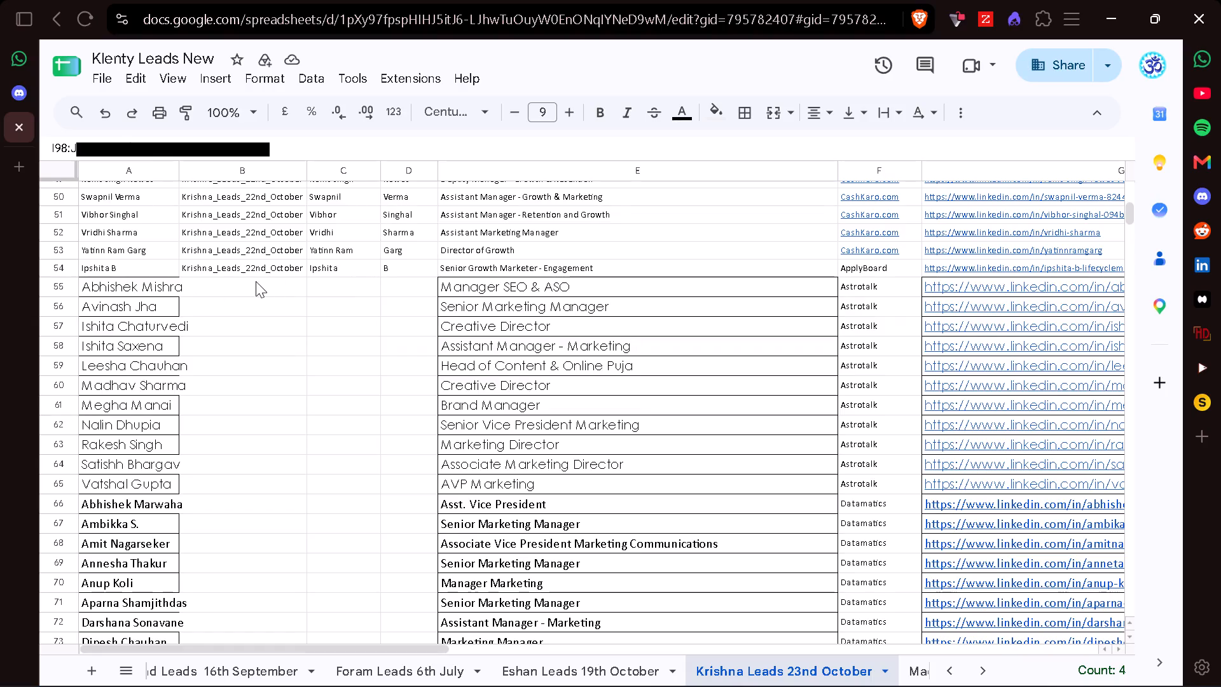
click(145, 290)
key(ctrl+shift+Down)
key(ctrl+shift+Right)
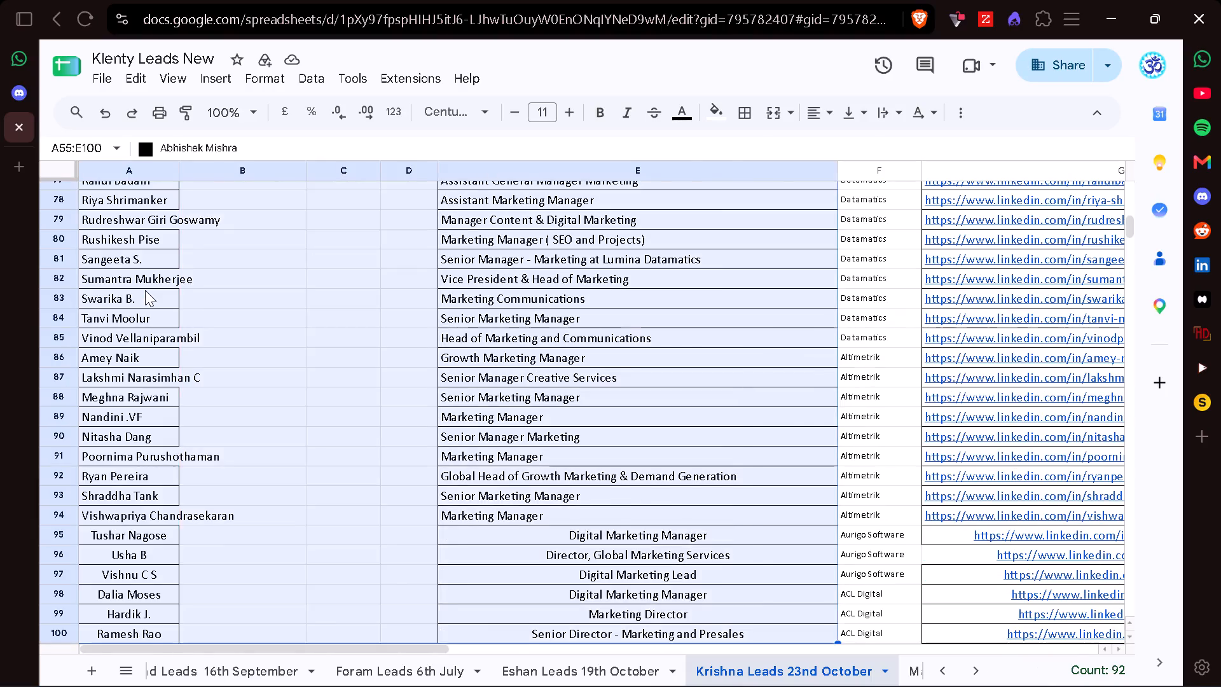
key(ctrl+shift+Right)
key(ctrl+shift+Right)
key(ctrl+shift+Right)
key(ctrl+shift+Left)
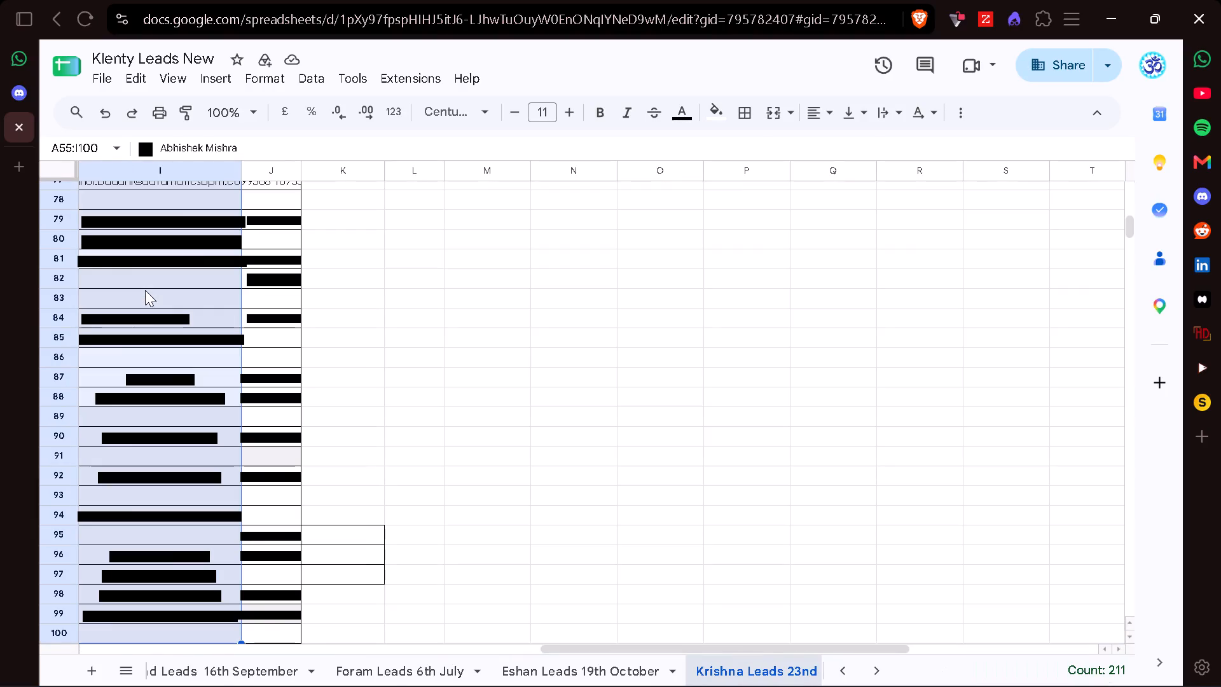
key(shift+Right)
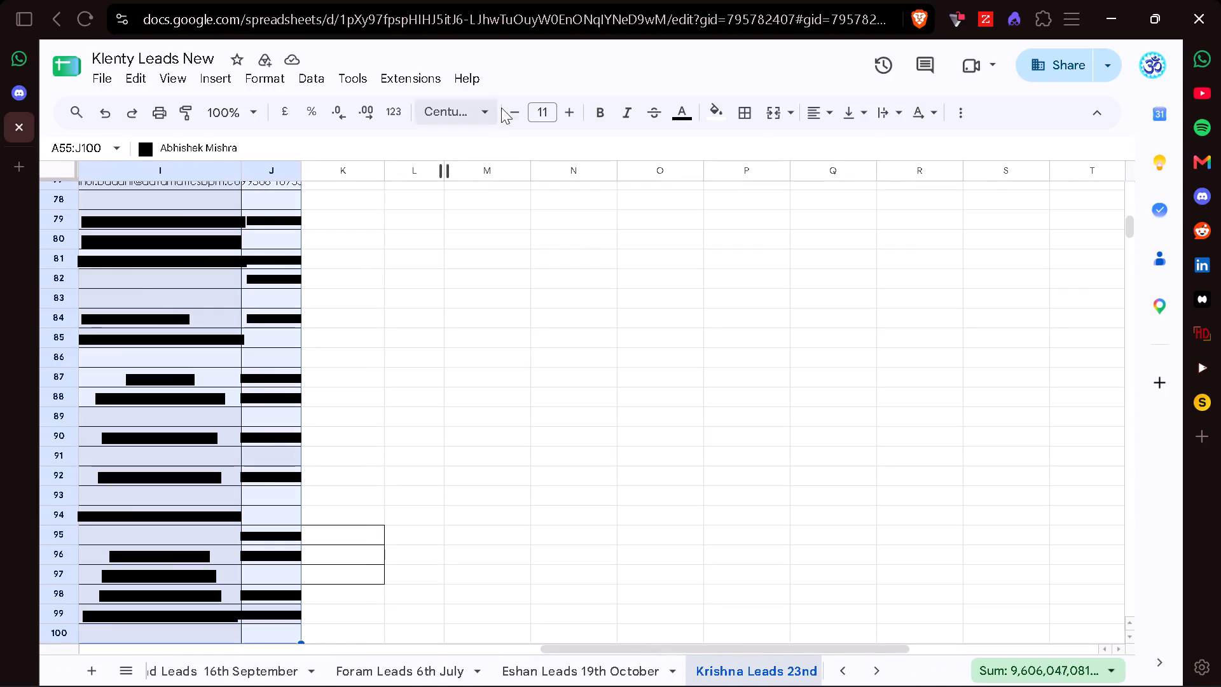
double_click(517, 108)
click(517, 108)
drag(483, 106, 480, 303)
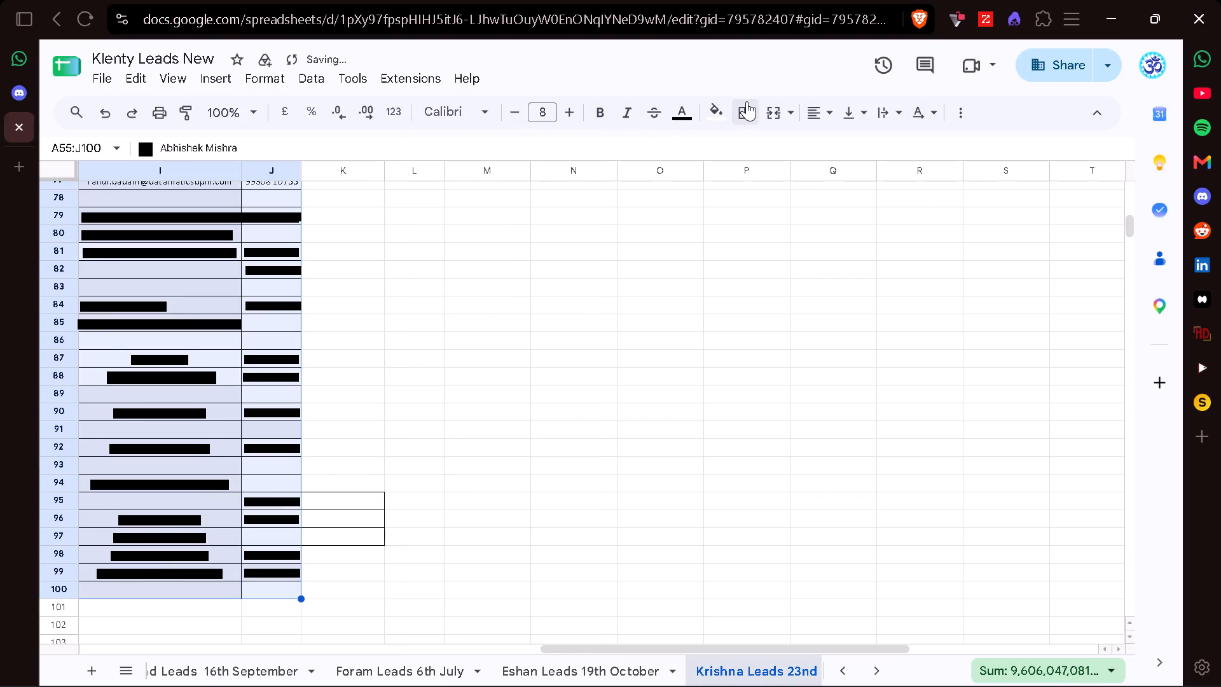
Clear all borders from range A55:J100 and align its contents vertically to the middle.
click(747, 101)
click(866, 175)
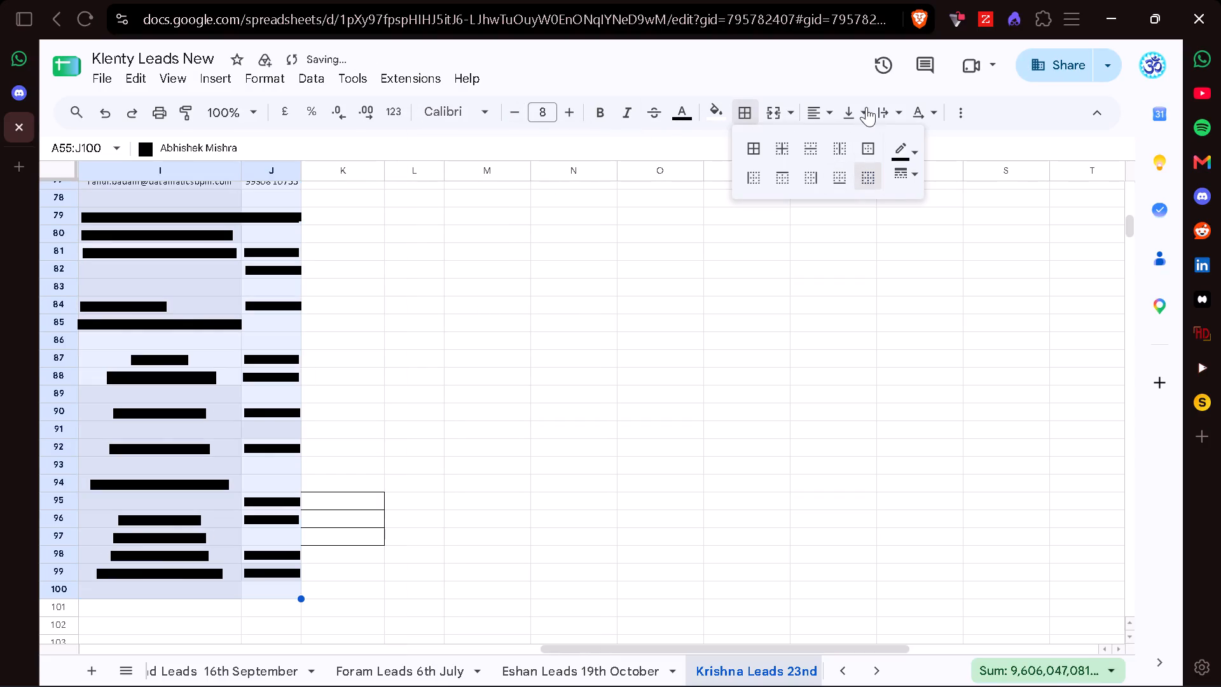
click(866, 107)
click(878, 139)
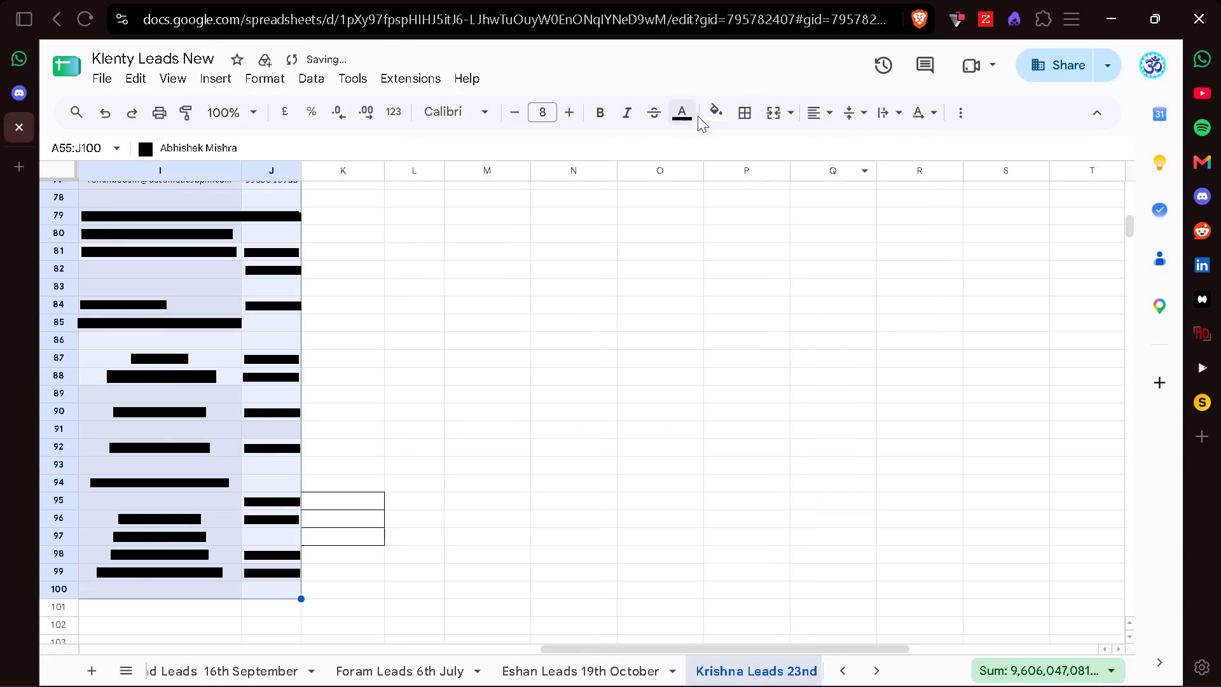
Reset the fill colour of range A55:J100 and align its contents horizontally to the left.
click(710, 114)
click(734, 143)
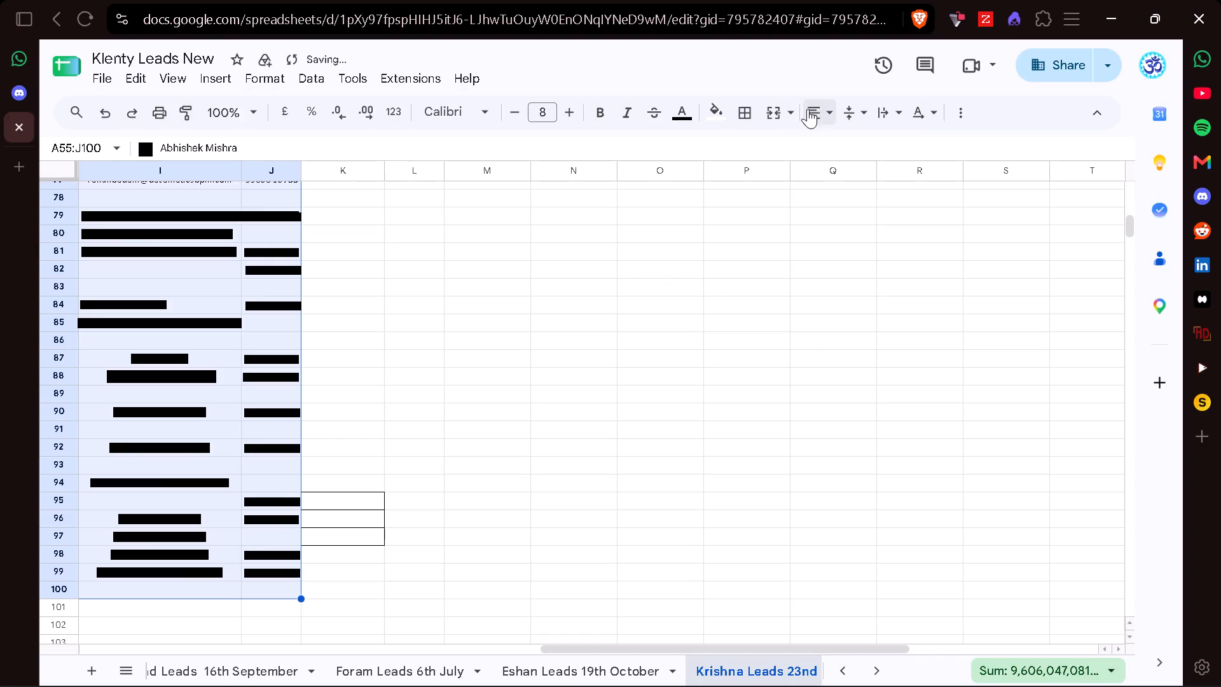
click(810, 109)
click(823, 139)
Clear the leftover borders from cells K94:K97 beside the added leads.
scroll(528, 386, right, 2)
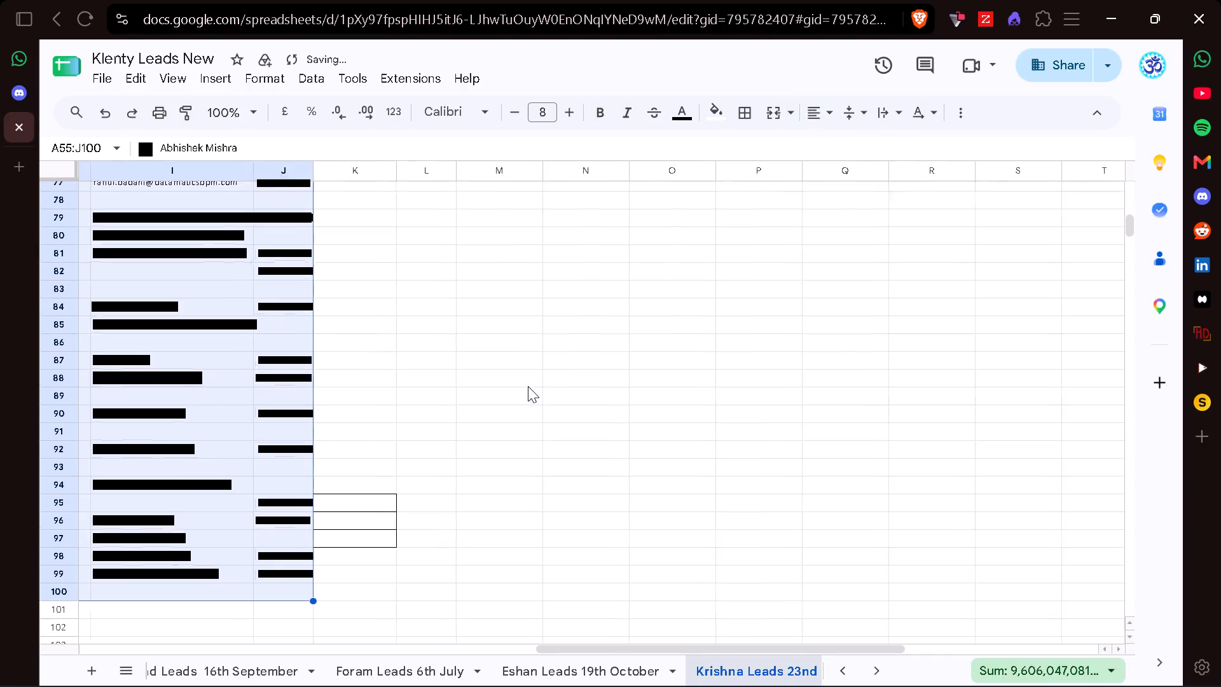
scroll(528, 386, right, 4)
scroll(528, 386, left, 1)
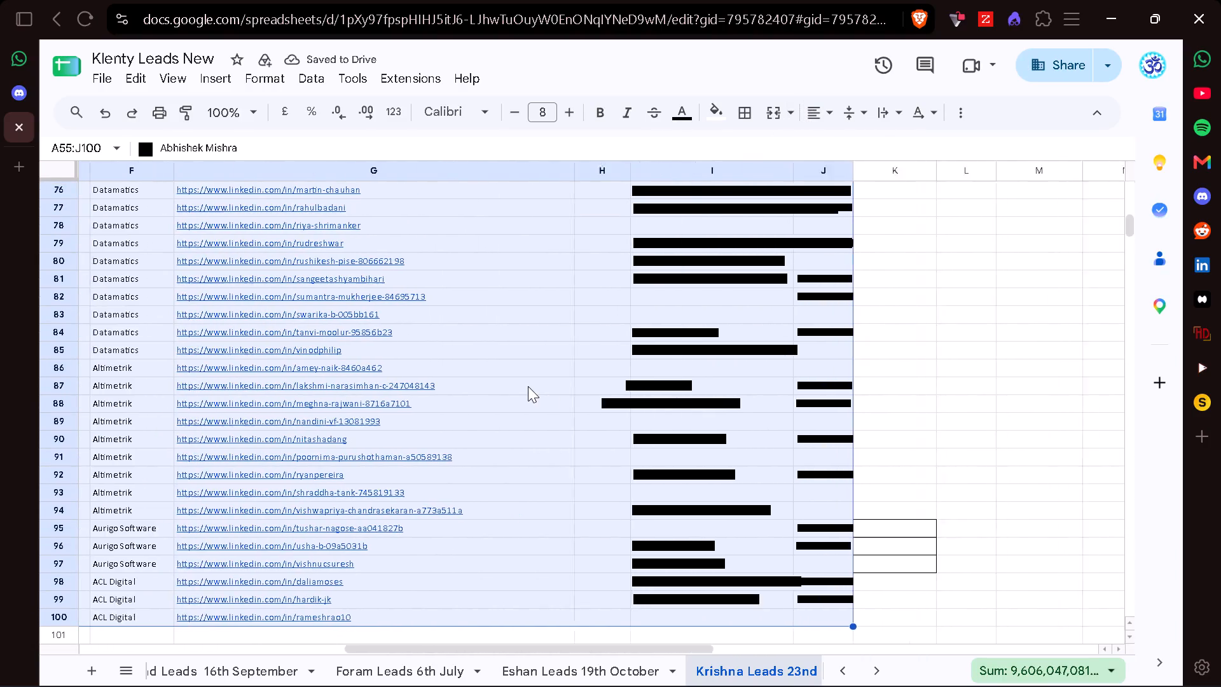
scroll(528, 386, left, 1)
click(778, 516)
key(shift+Down)
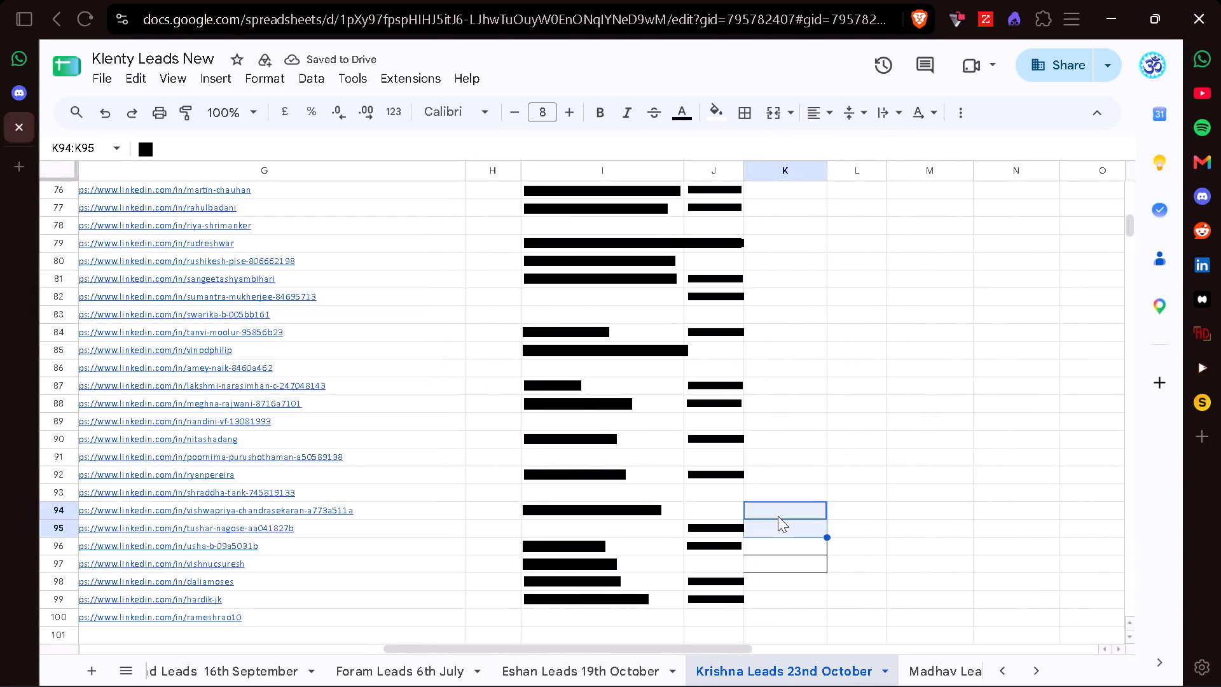
key(shift+Down)
key(shift+Down)
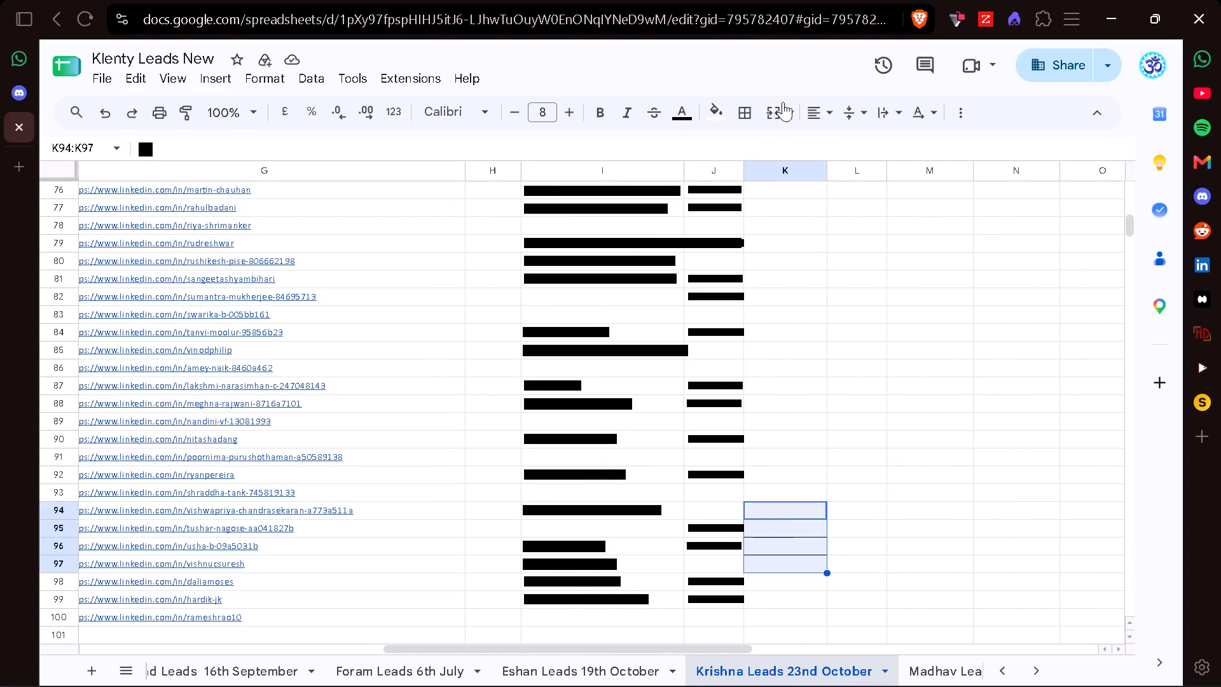
click(750, 106)
click(873, 177)
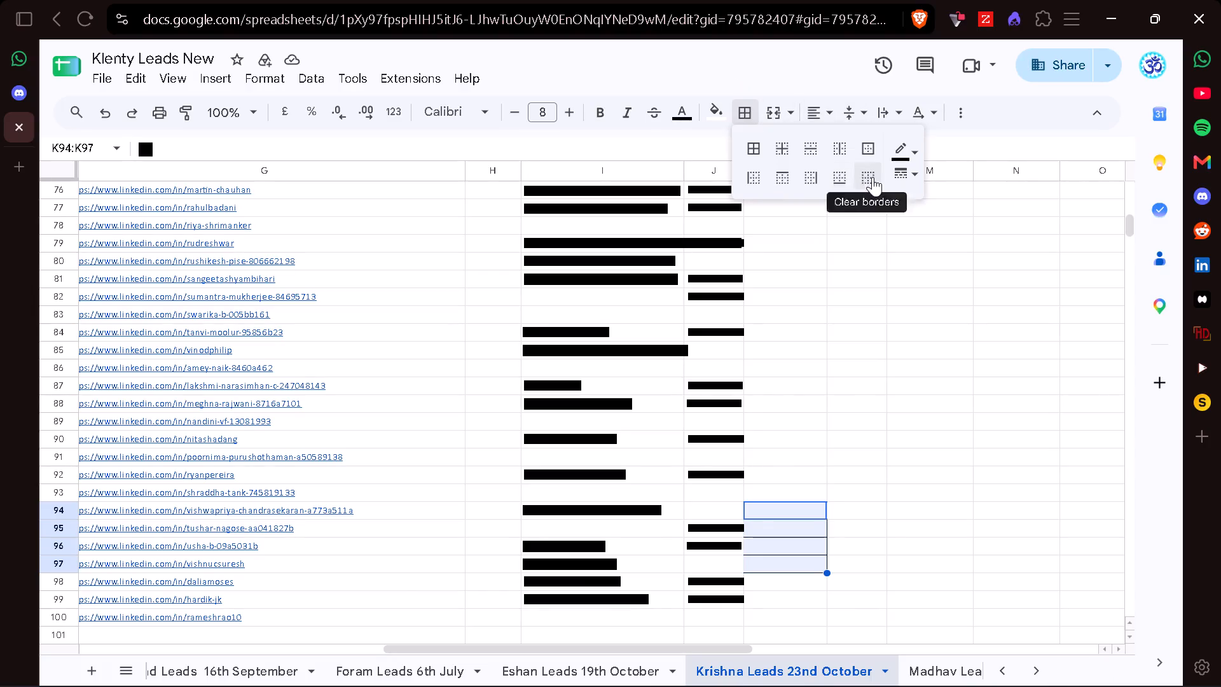
Examine the existing lead rows and the reformatted rows to compare their formatting and filled columns.
scroll(463, 387, right, 6)
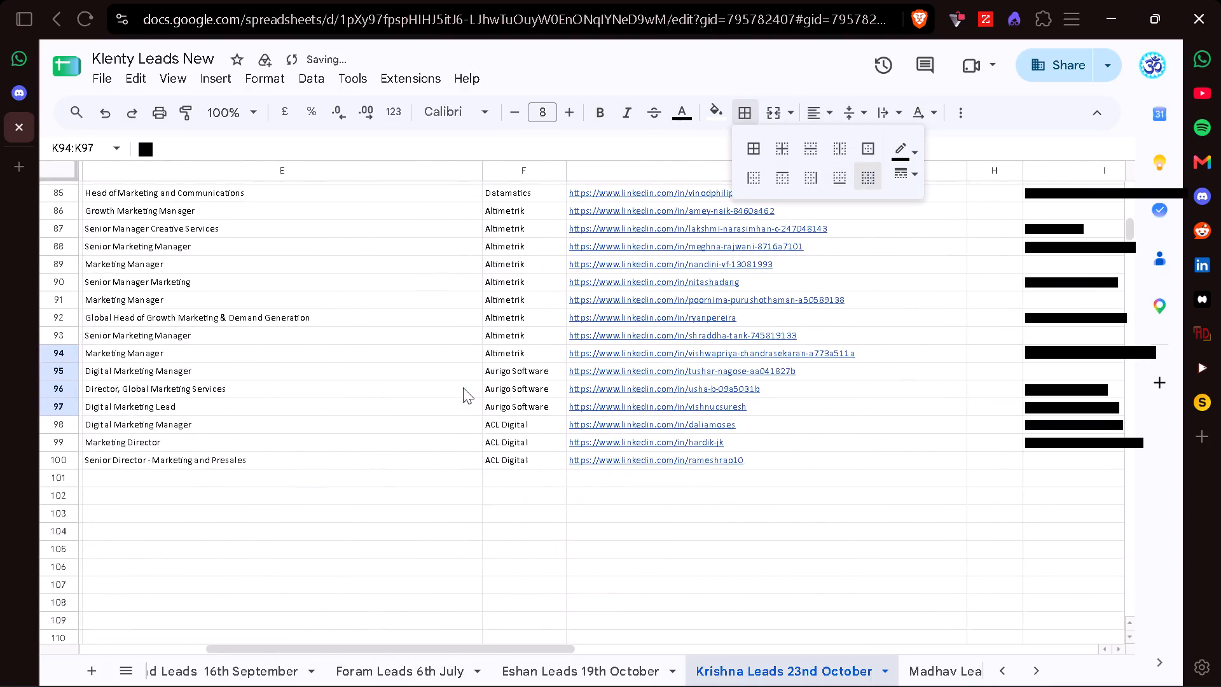
scroll(463, 387, up, 6)
scroll(463, 387, right, 5)
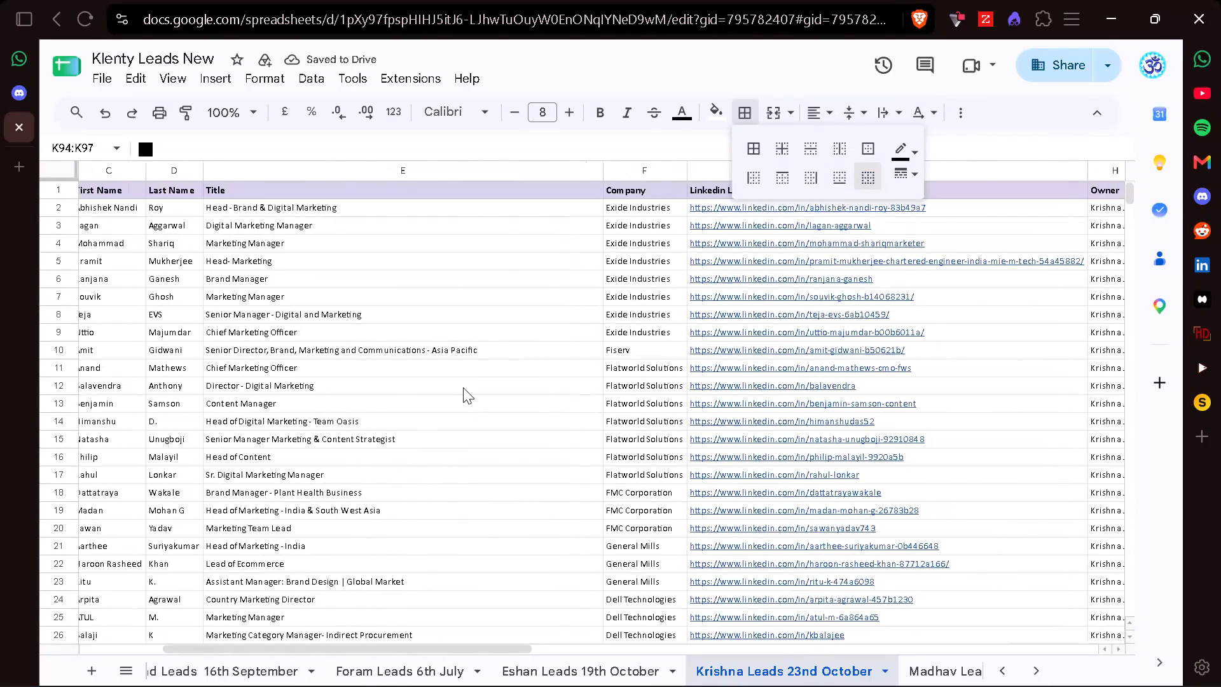
scroll(463, 387, right, 2)
scroll(463, 387, down, 3)
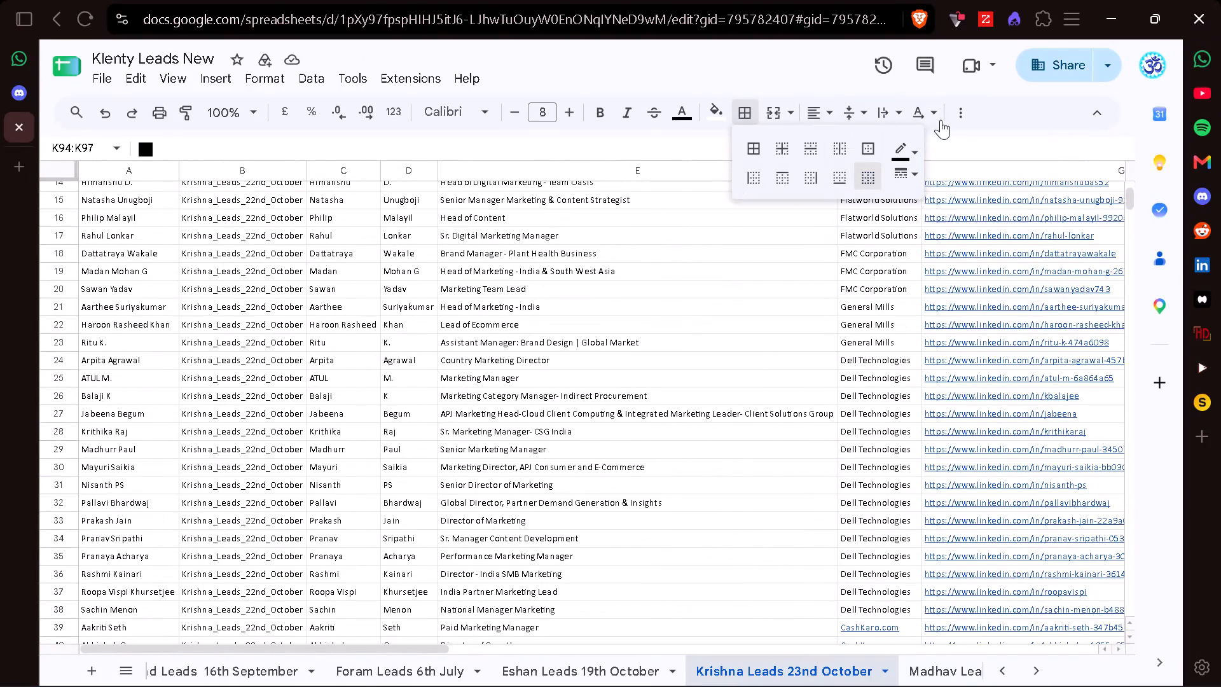
click(957, 118)
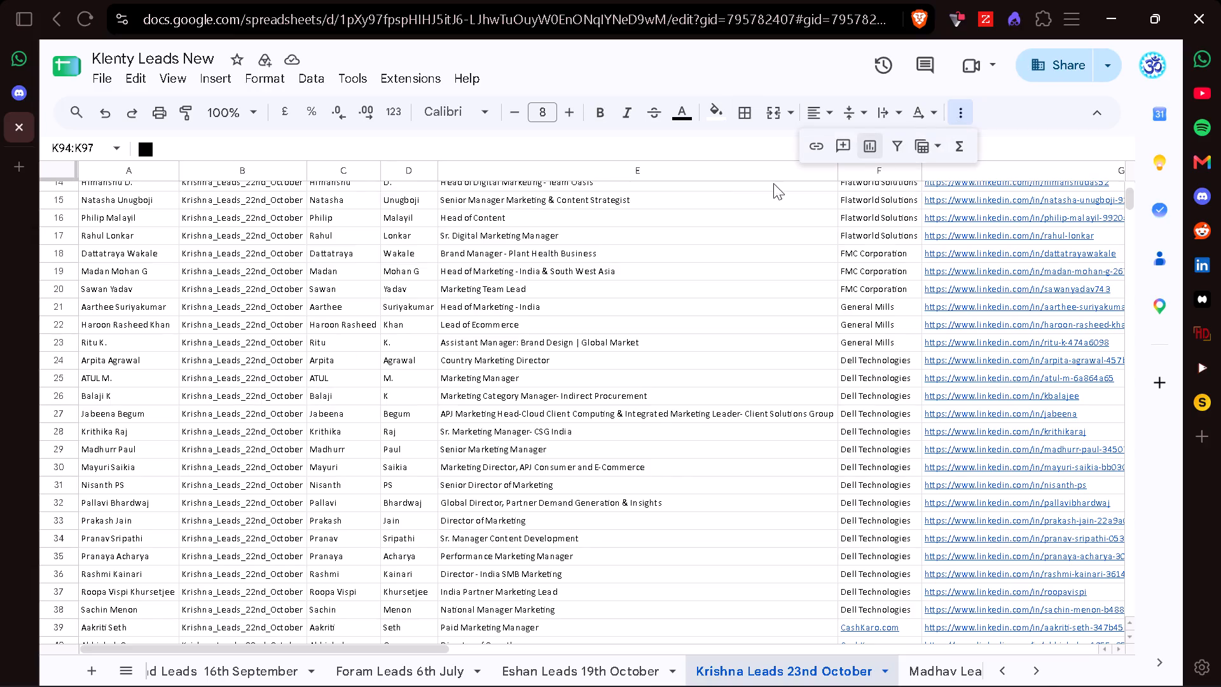
click(958, 113)
scroll(366, 370, down, 4)
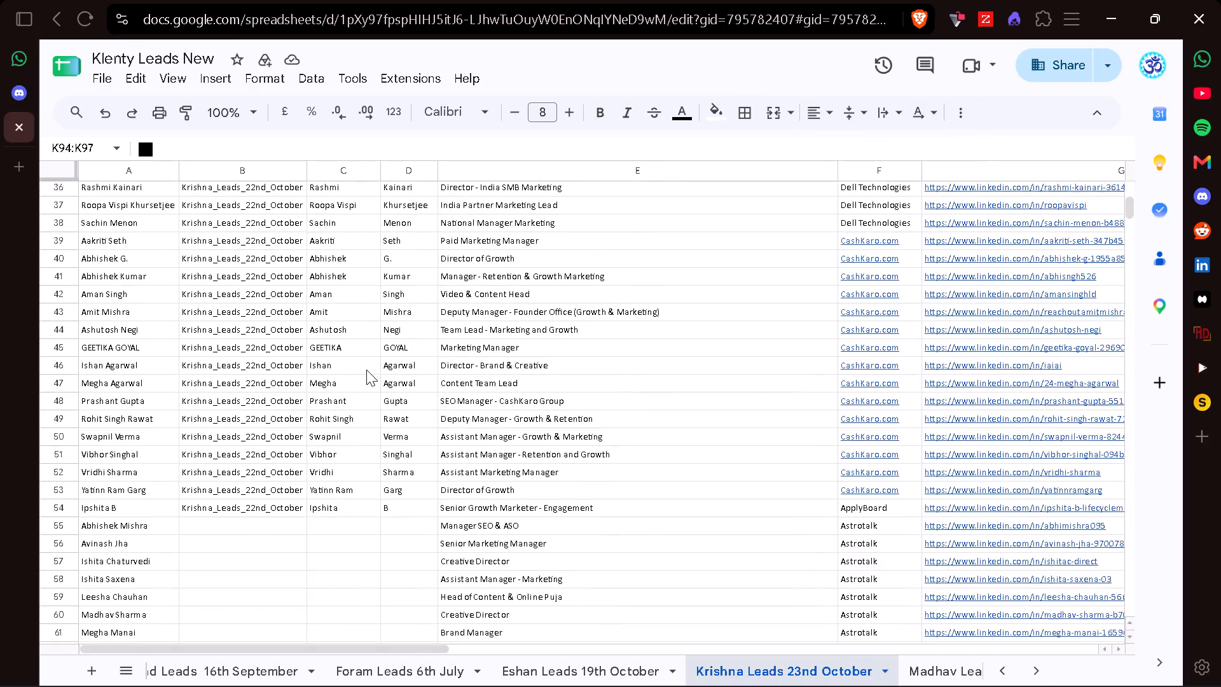
scroll(366, 370, up, 5)
scroll(240, 246, up, 3)
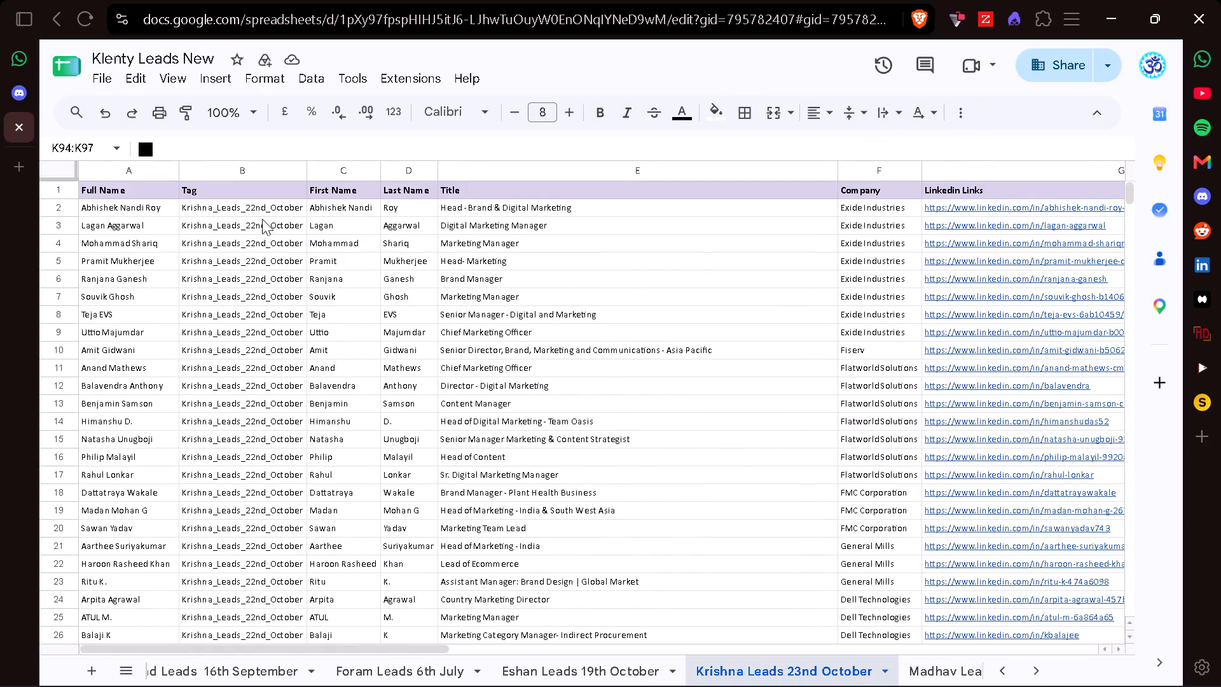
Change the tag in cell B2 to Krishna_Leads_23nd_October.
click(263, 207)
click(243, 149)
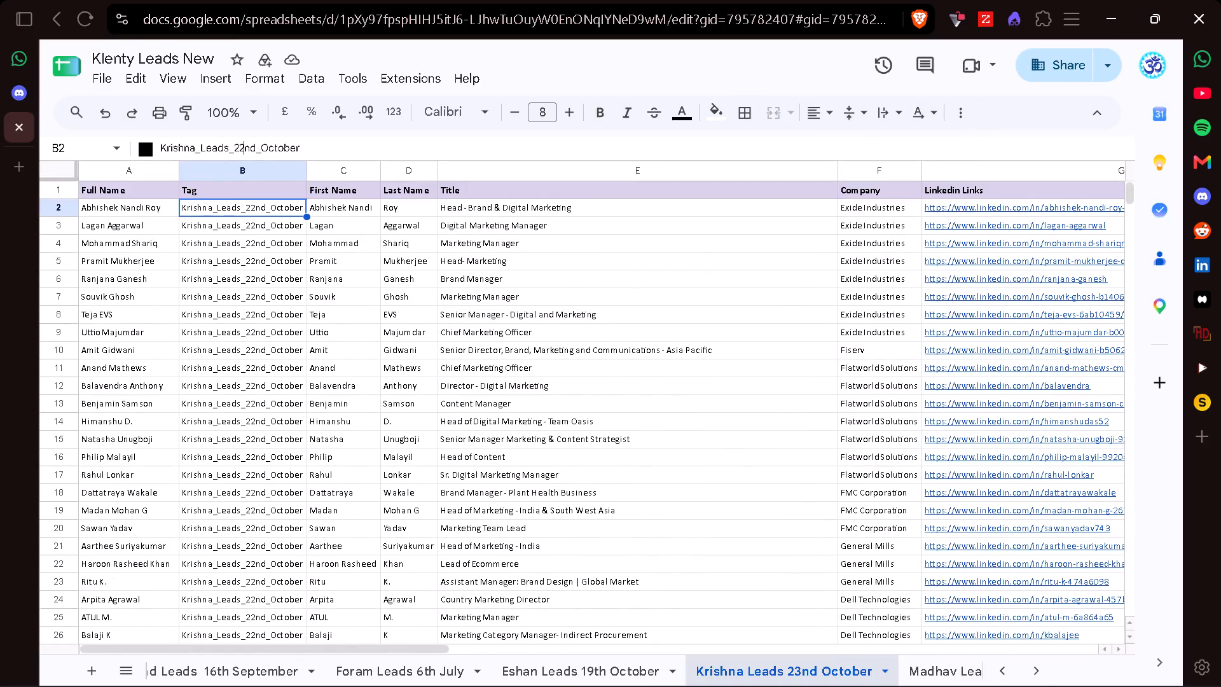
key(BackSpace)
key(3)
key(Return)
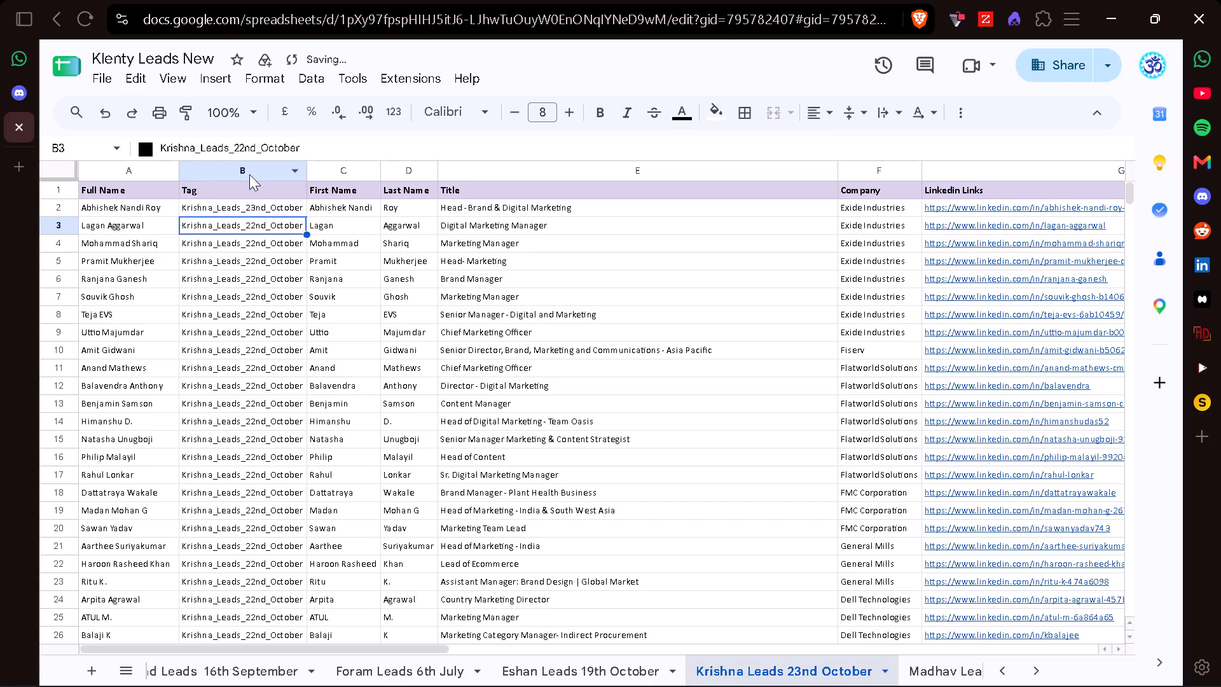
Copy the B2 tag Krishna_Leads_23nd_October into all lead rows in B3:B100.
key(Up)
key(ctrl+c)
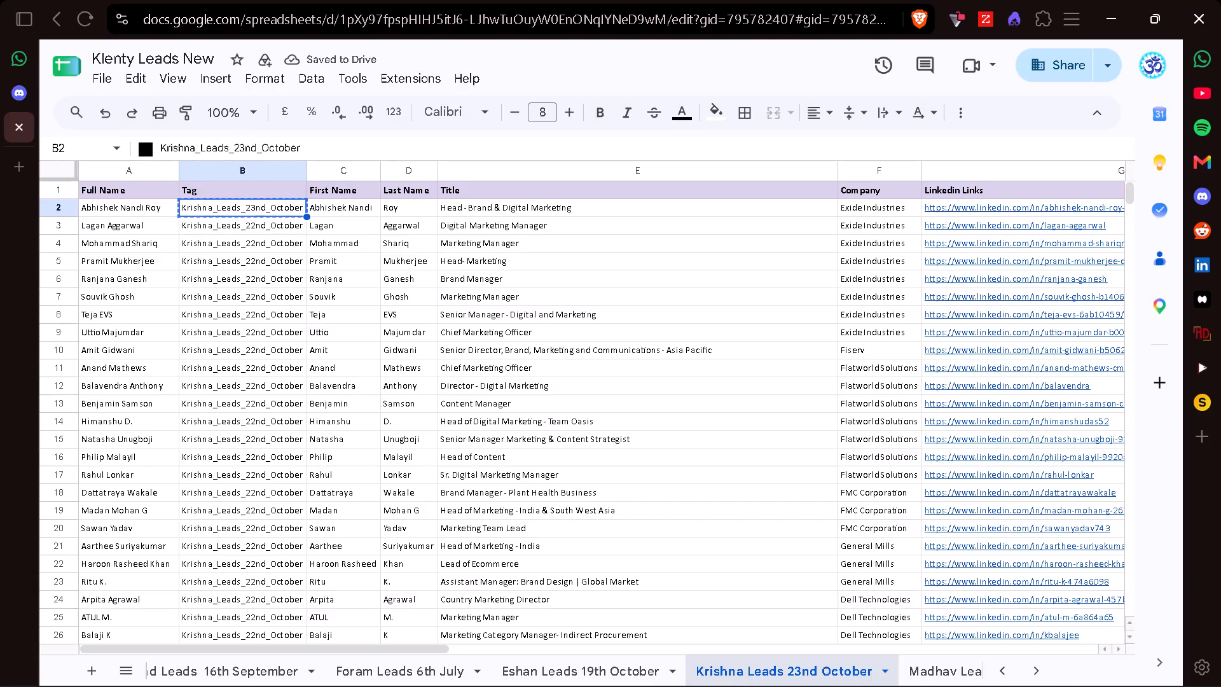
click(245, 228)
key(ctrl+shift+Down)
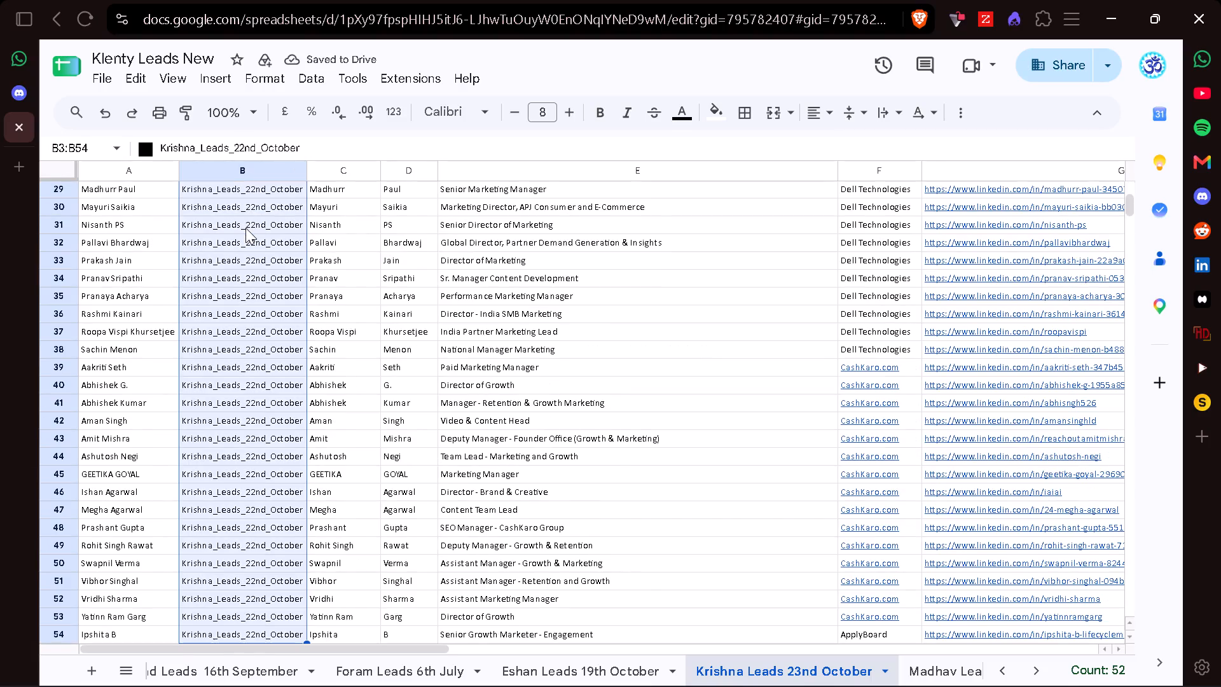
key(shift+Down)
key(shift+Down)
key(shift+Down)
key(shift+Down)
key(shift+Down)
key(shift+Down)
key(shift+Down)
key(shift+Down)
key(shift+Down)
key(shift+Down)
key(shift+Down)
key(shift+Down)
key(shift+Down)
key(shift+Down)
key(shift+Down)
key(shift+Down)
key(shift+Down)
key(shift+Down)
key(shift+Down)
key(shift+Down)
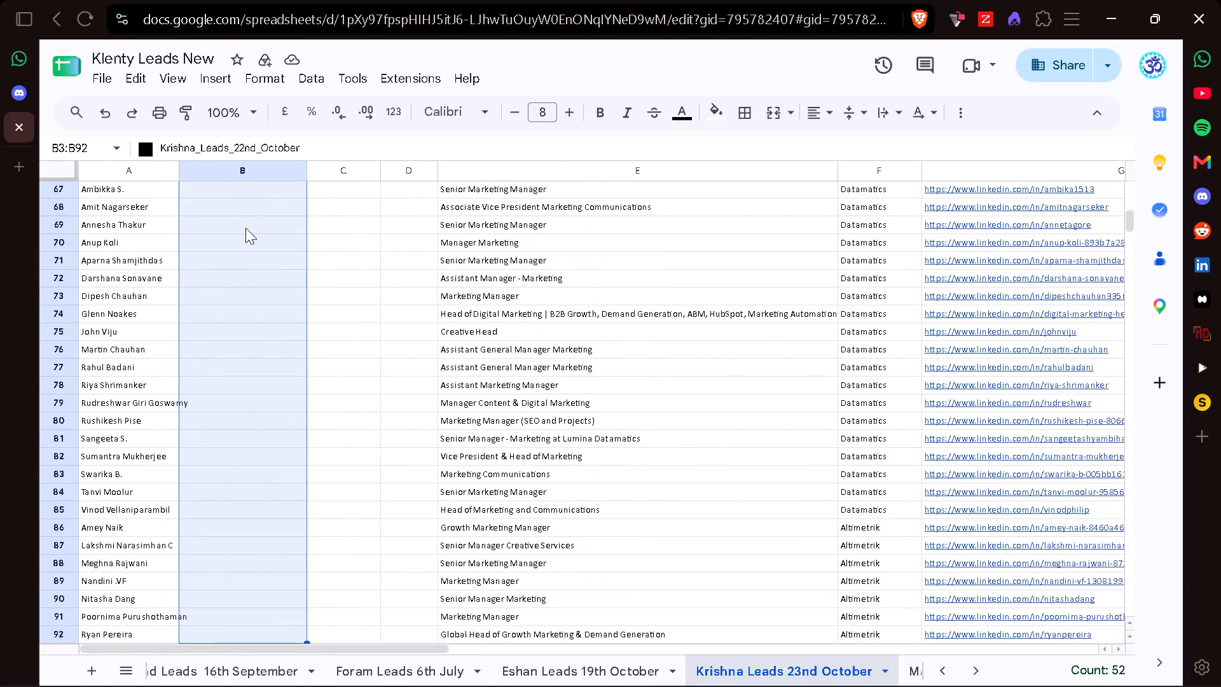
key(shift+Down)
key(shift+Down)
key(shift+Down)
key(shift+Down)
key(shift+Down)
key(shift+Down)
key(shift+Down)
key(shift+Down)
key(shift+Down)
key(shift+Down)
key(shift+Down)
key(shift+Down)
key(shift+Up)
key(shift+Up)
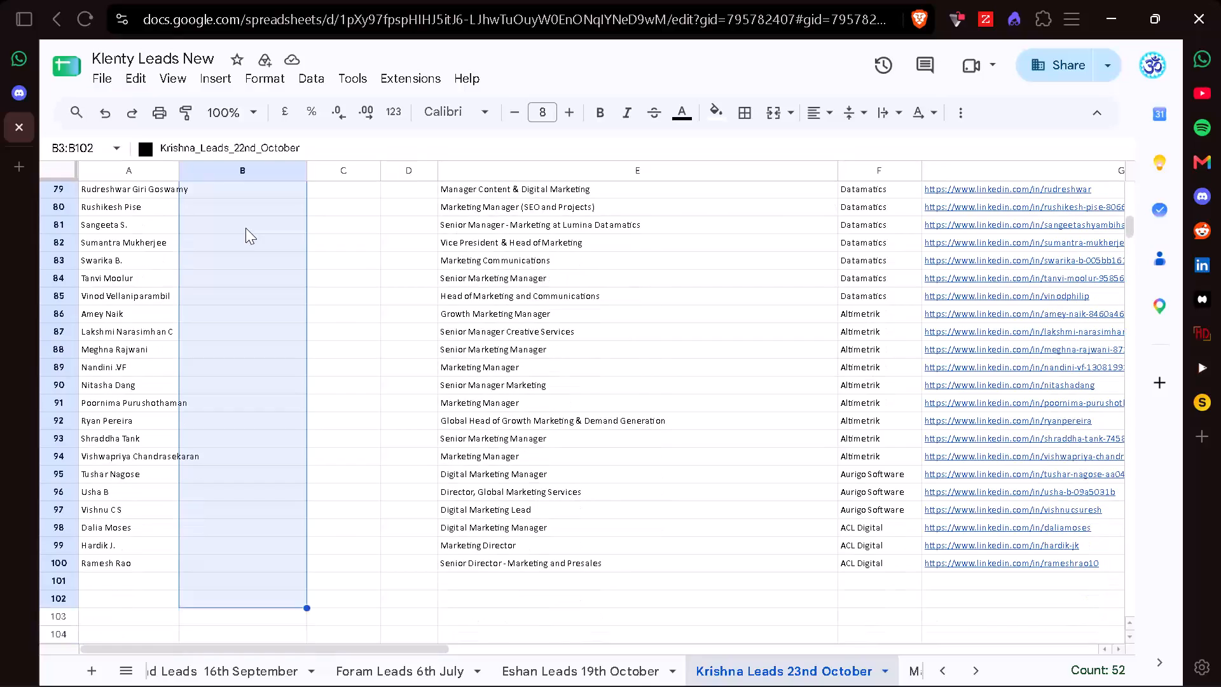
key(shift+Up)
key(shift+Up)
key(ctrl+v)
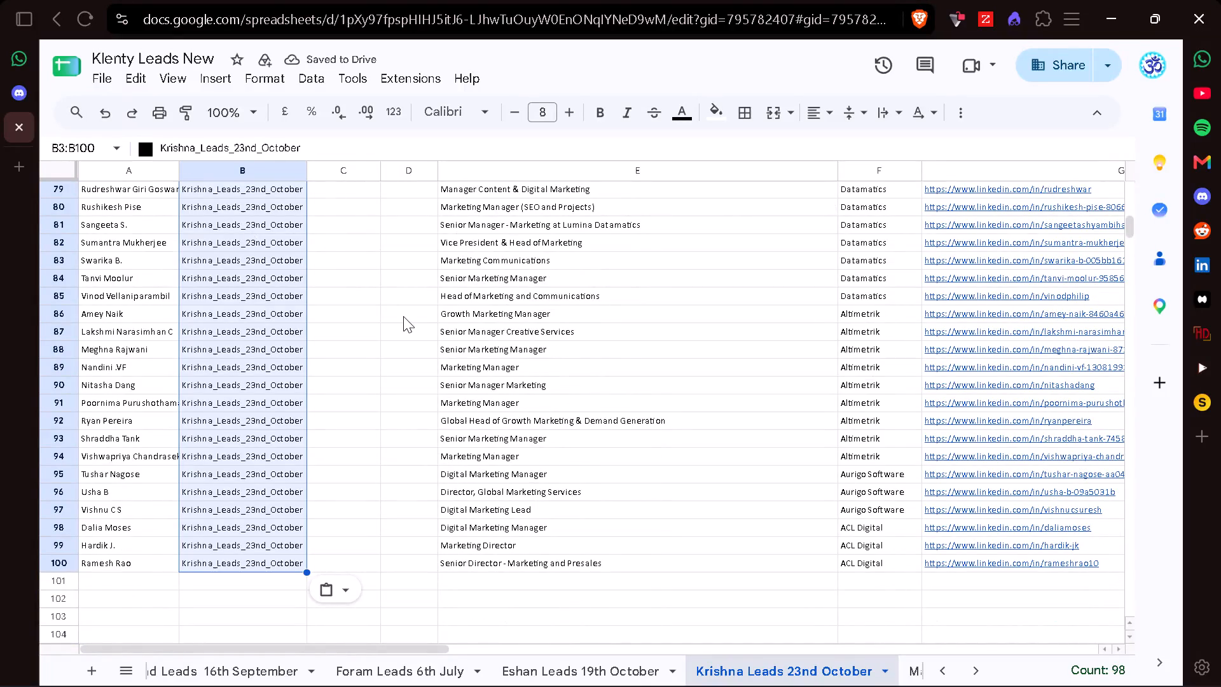
Correct the tag in cell B2 to Krishna_Leads_23rd_October.
scroll(403, 316, up, 8)
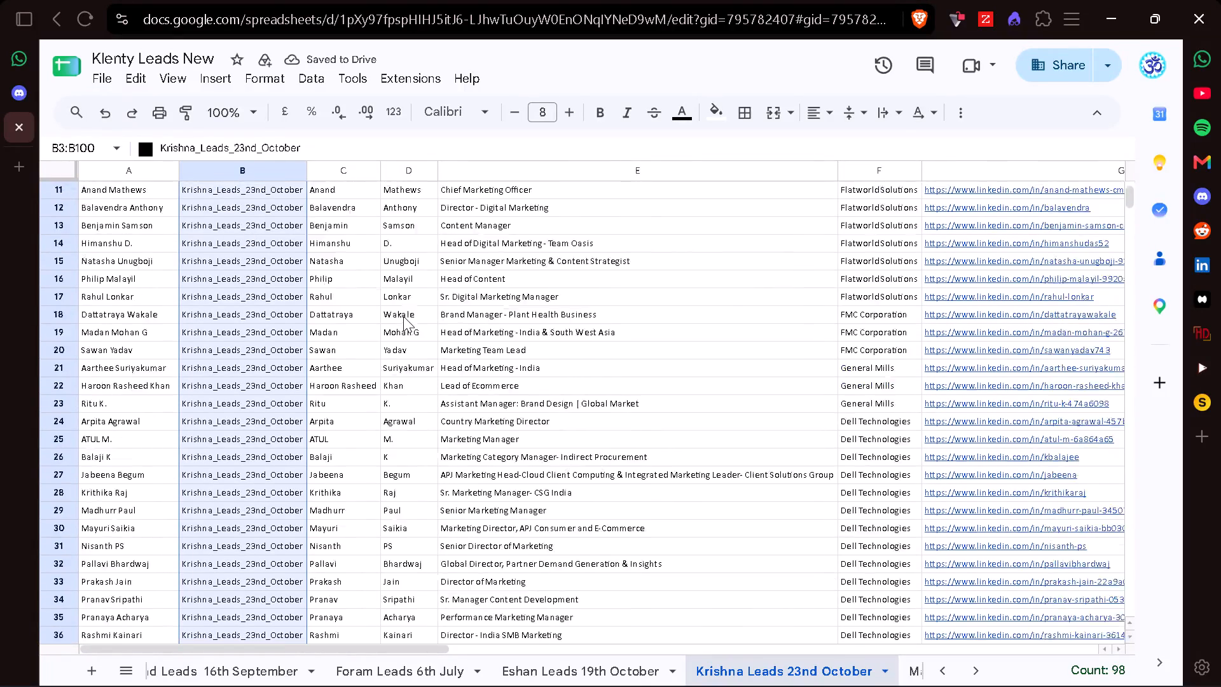
click(244, 206)
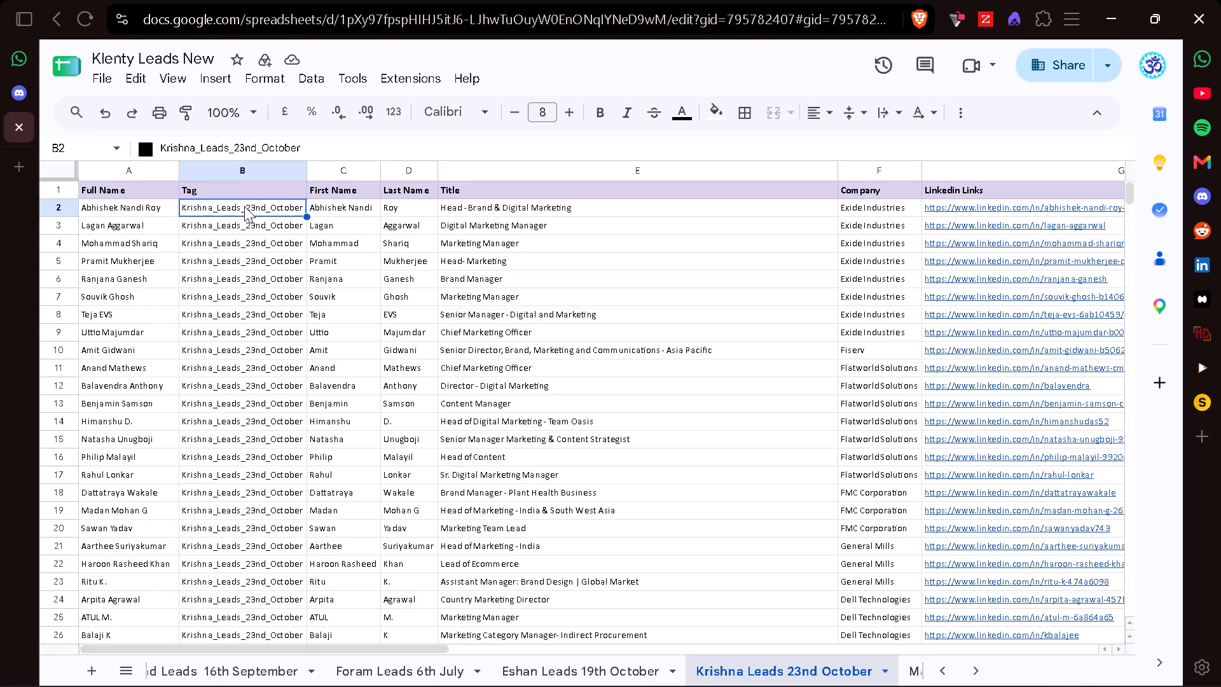
click(249, 144)
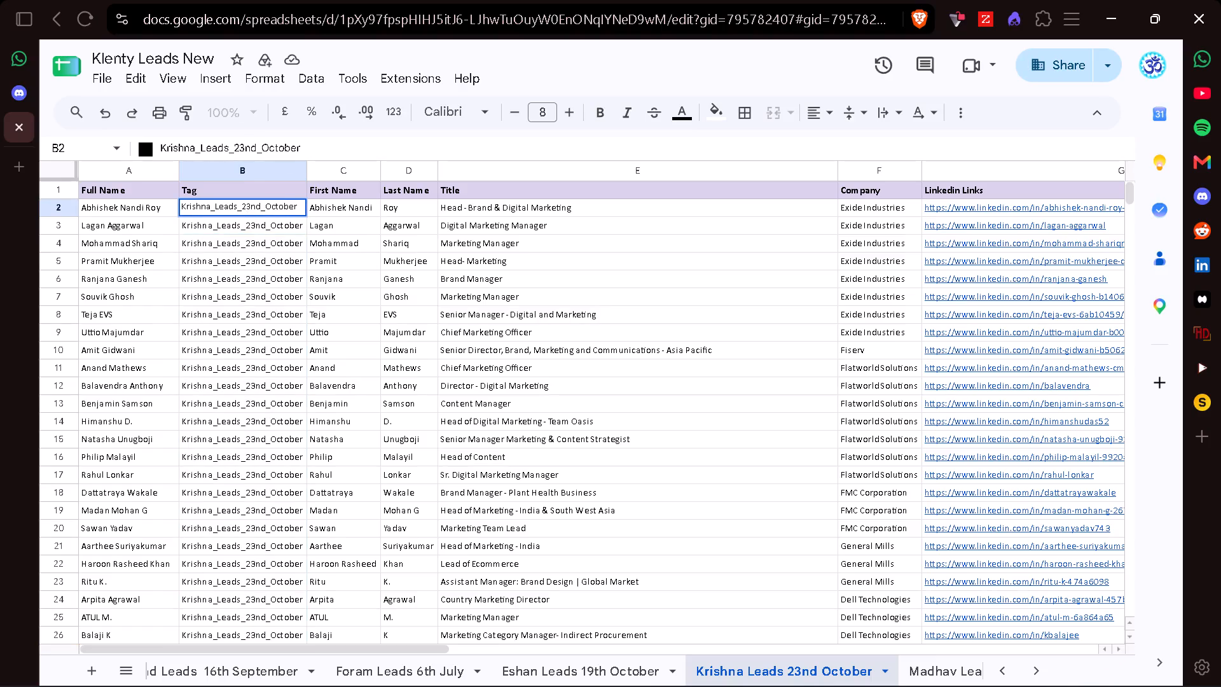
key(BackSpace)
key(r)
key(Return)
Copy the corrected B2 tag Krishna_Leads_23rd_October over the tags in B3:B100.
key(Up)
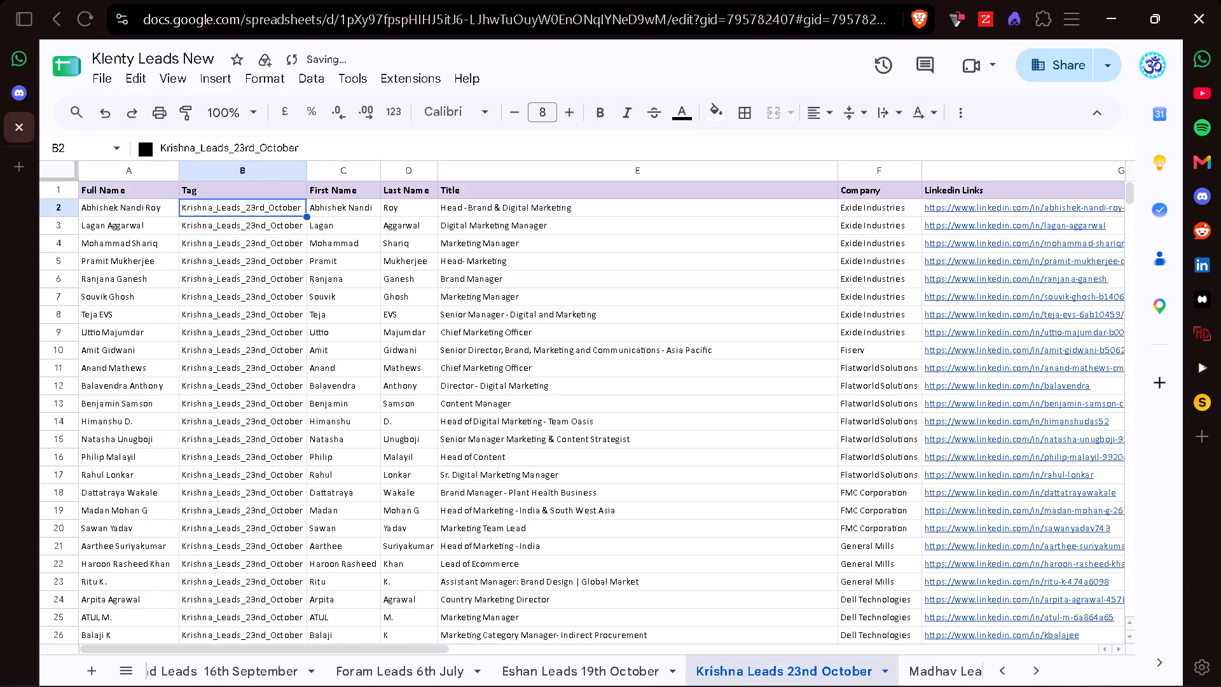
key(ctrl+c)
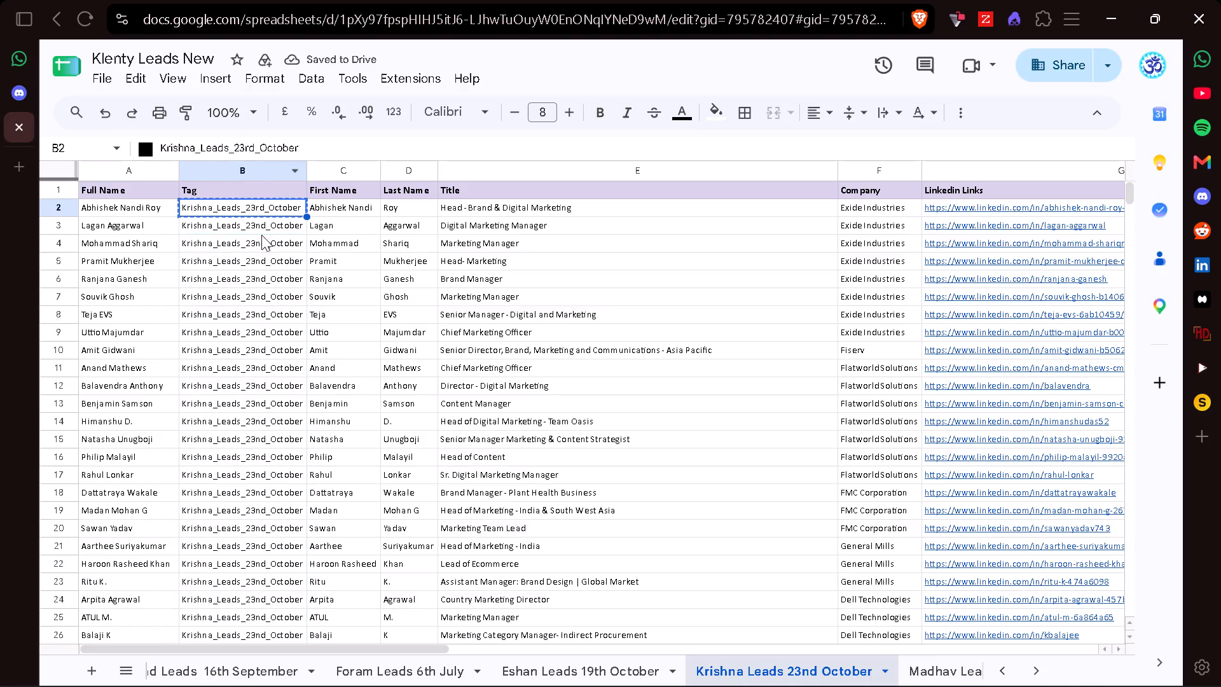
click(268, 230)
key(ctrl+shift+Down)
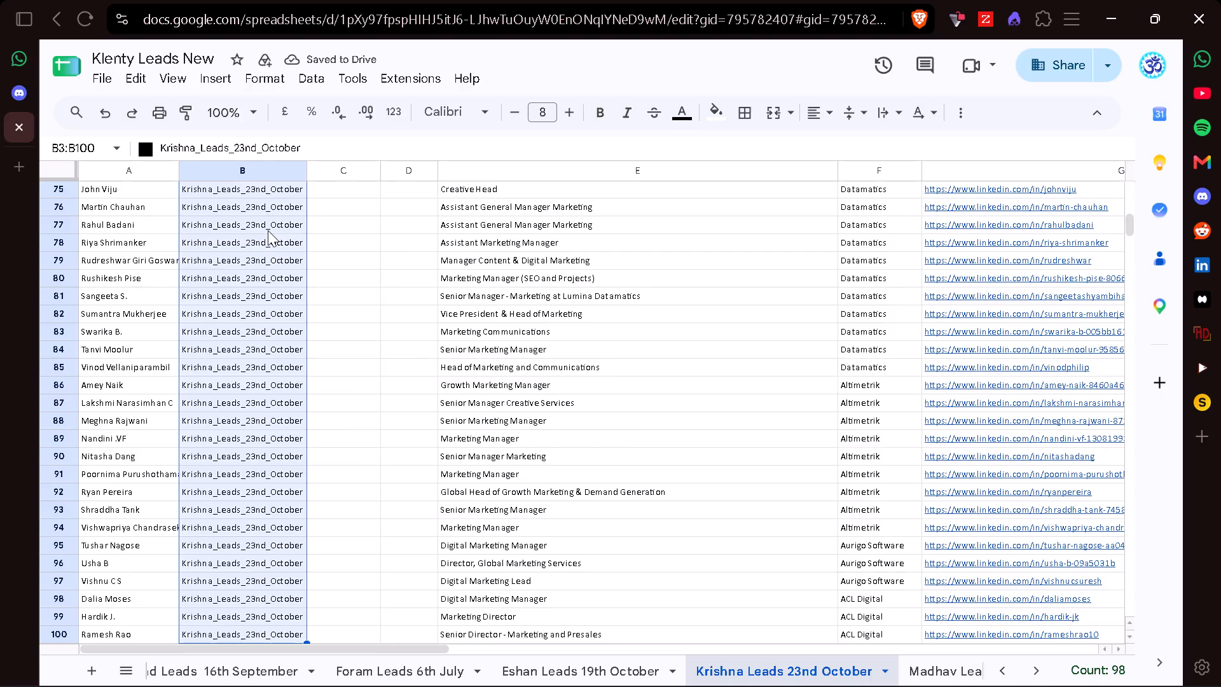
key(ctrl+v)
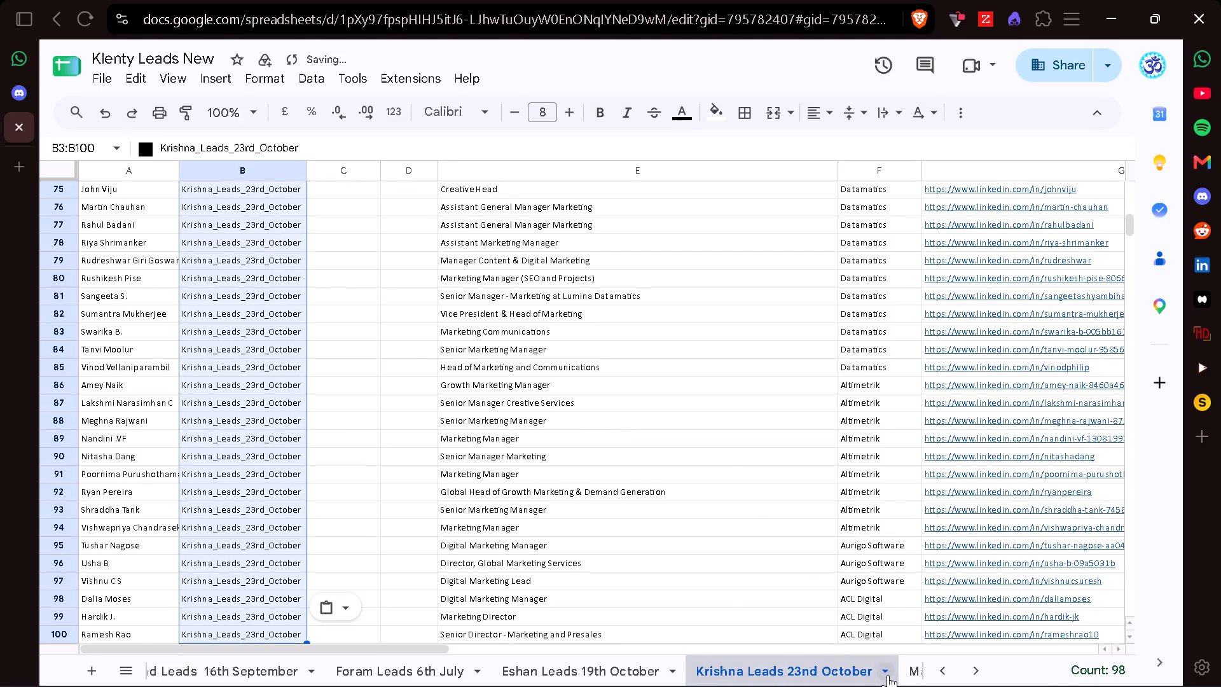
Rename the current sheet from Krishna Leads 23nd October to Krishna Leads 23rd October.
click(891, 673)
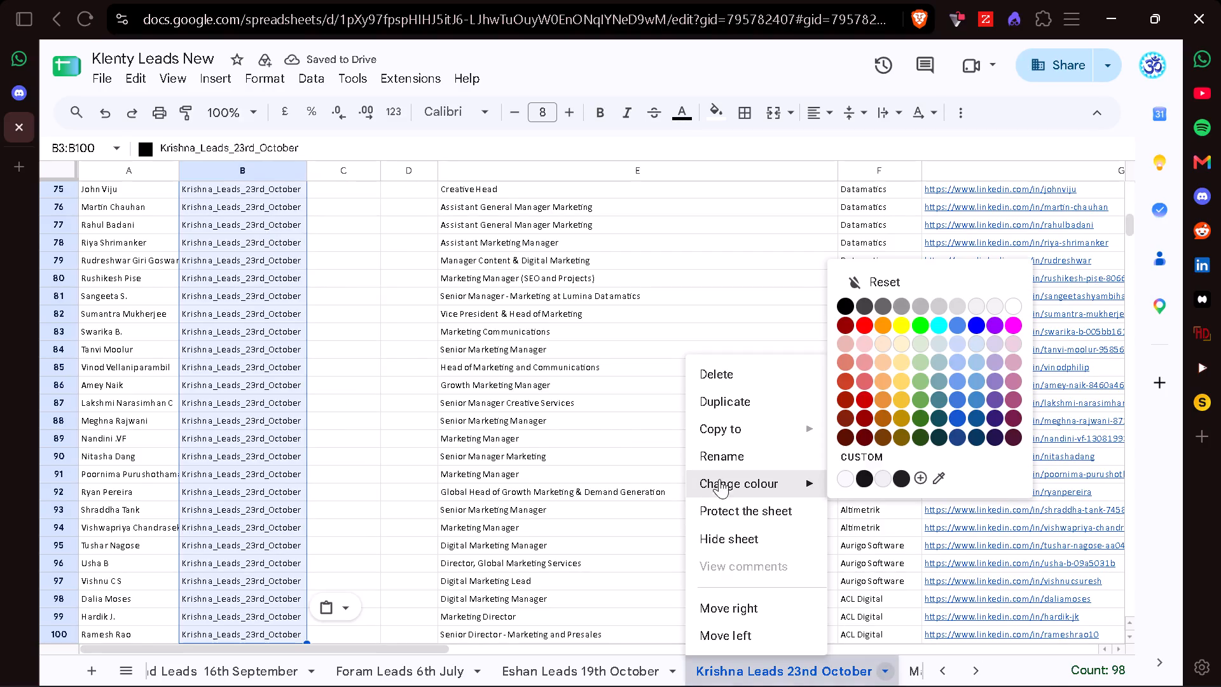
click(735, 458)
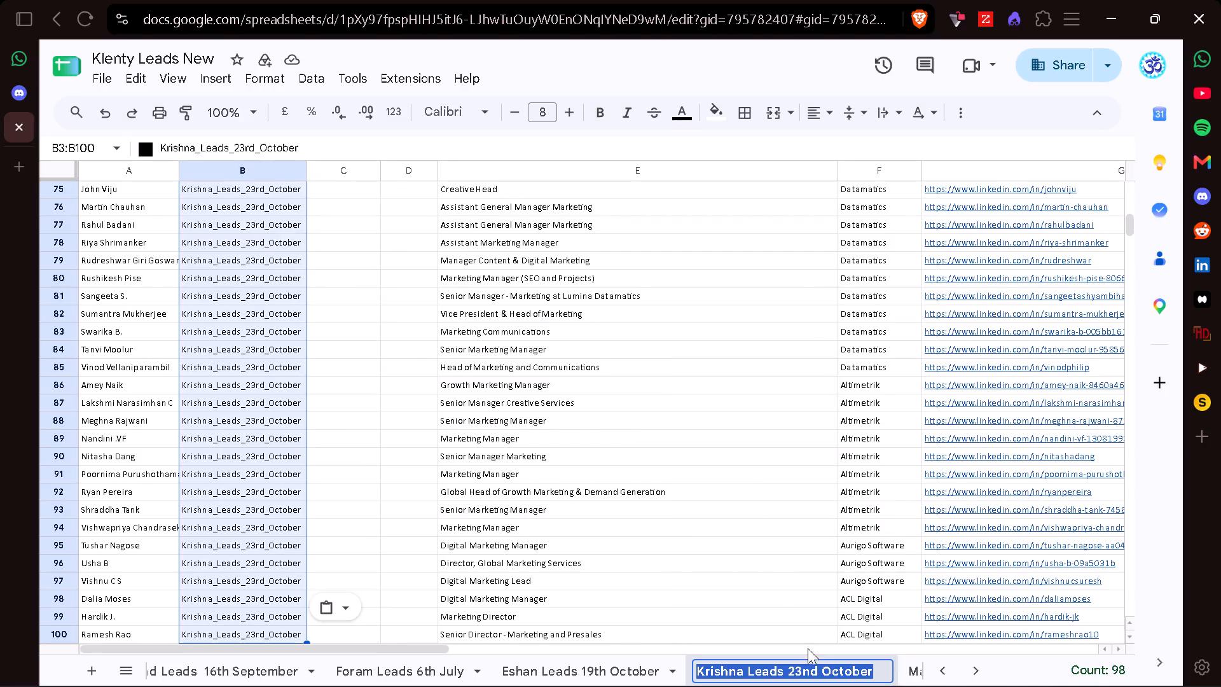
click(811, 671)
key(BackSpace)
key(r)
key(Return)
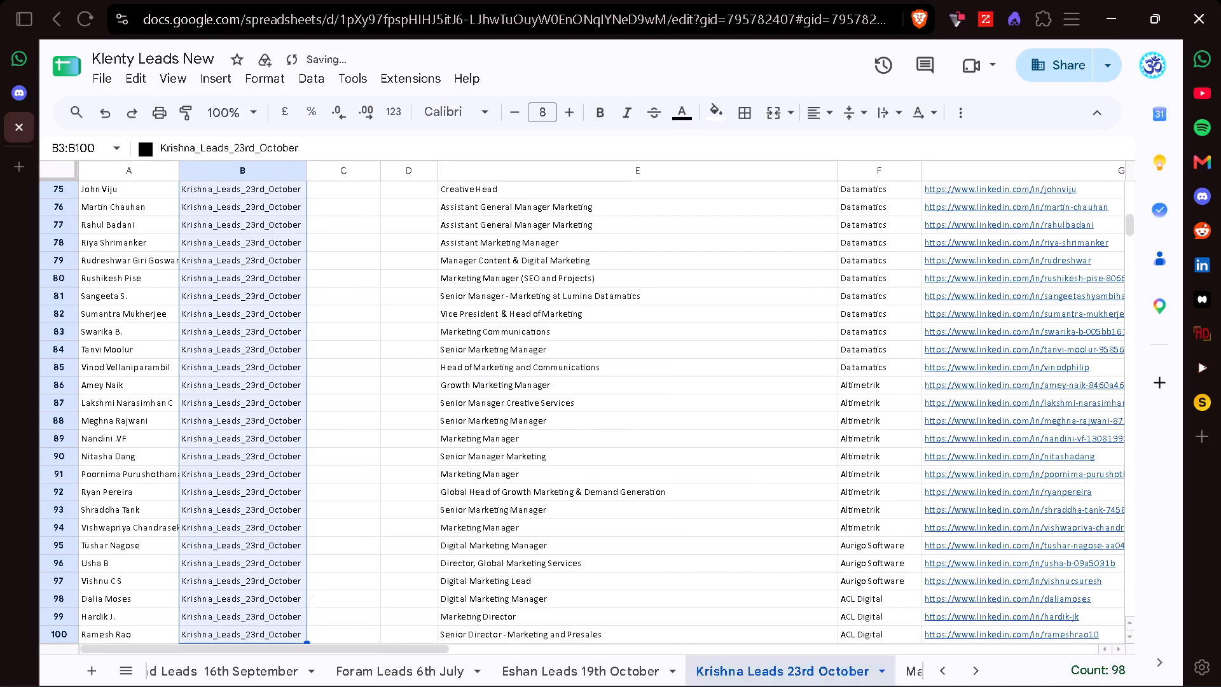
Extend the name-splitting SPLIT formula from cell C54 down through C100 for the remaining lead rows.
scroll(459, 420, up, 5)
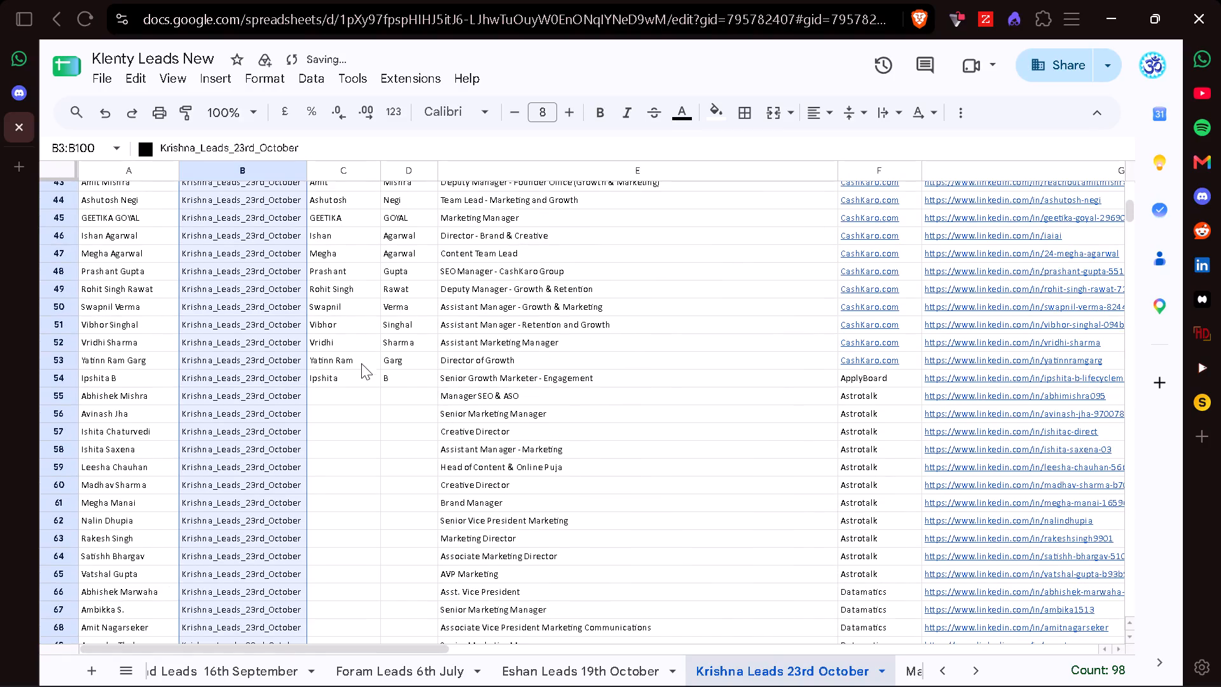
click(371, 377)
drag(380, 386, 373, 613)
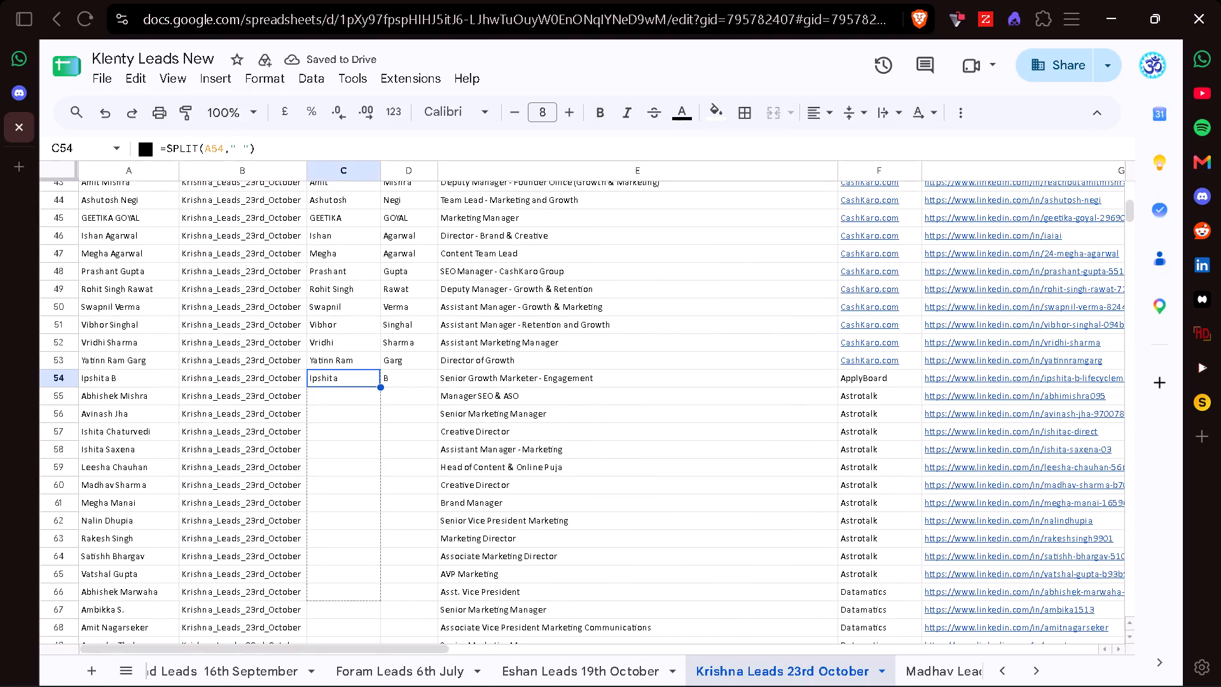
drag(373, 613, 372, 394)
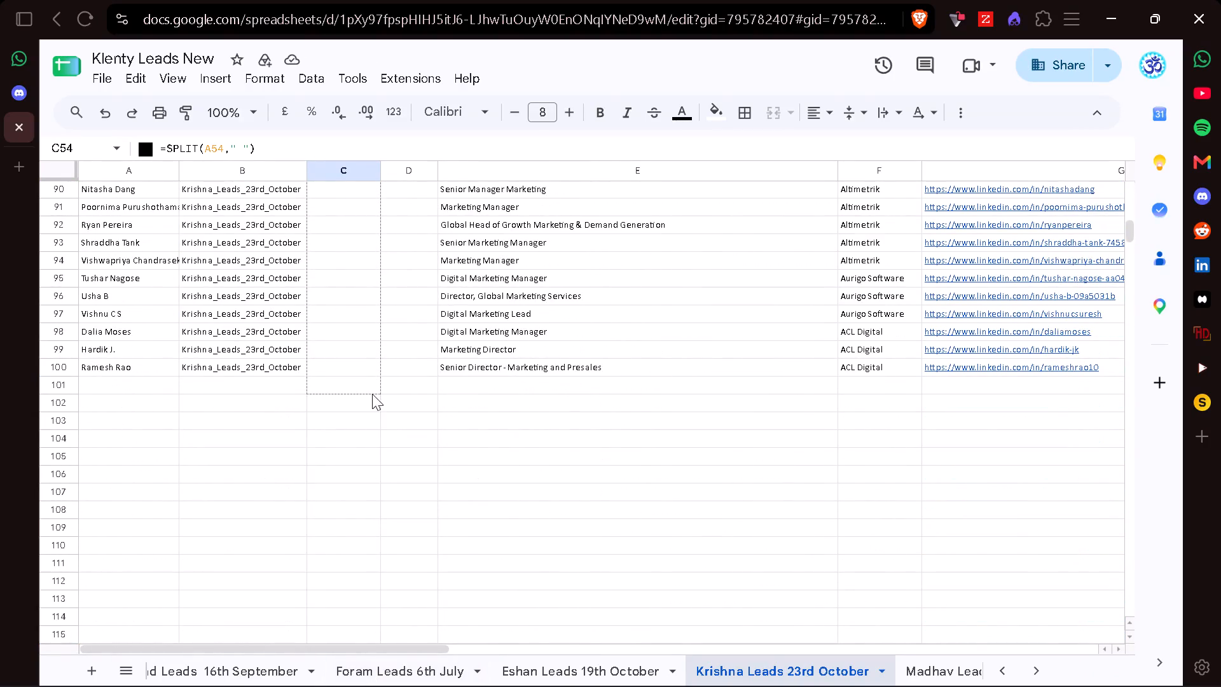
drag(372, 394, 372, 377)
Replace the #REF! formula in row 97 with the lead's first name in column C and the initials C S in column D.
scroll(372, 377, up, 1)
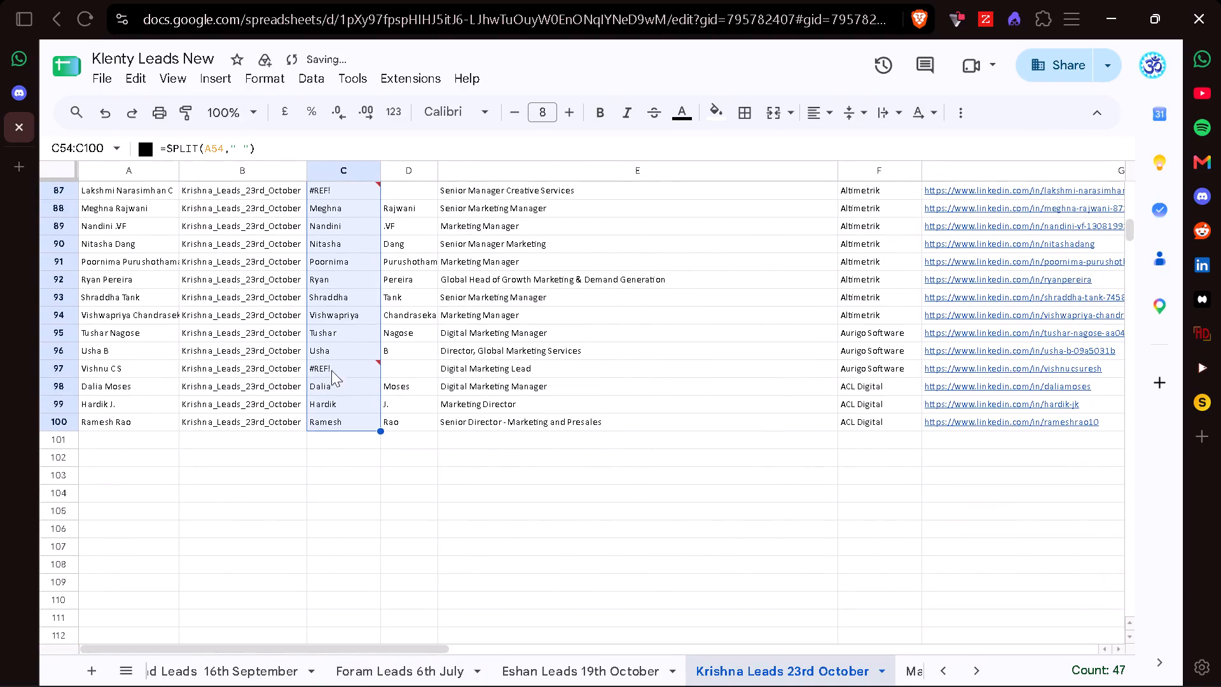
click(335, 364)
key(BackSpace)
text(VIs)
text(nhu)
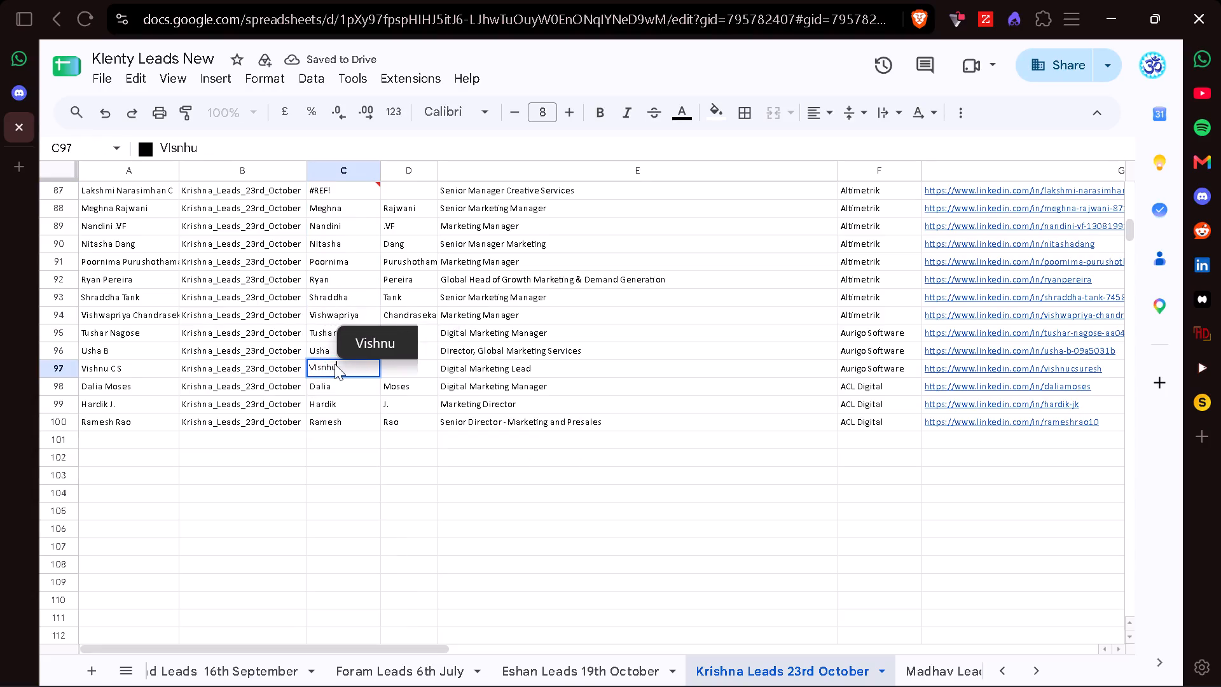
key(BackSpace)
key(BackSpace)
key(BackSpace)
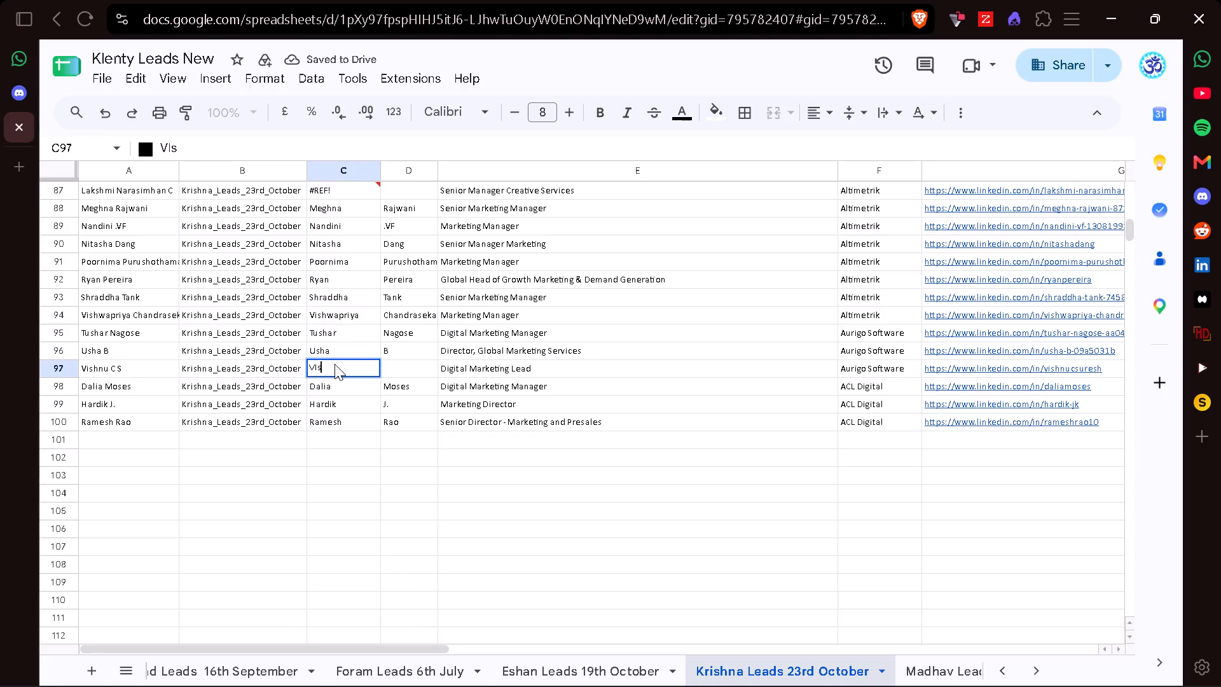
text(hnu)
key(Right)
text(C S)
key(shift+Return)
Replace the #REF! formula in cell C87 with the lead's first name, Lakshmi.
scroll(335, 364, up, 3)
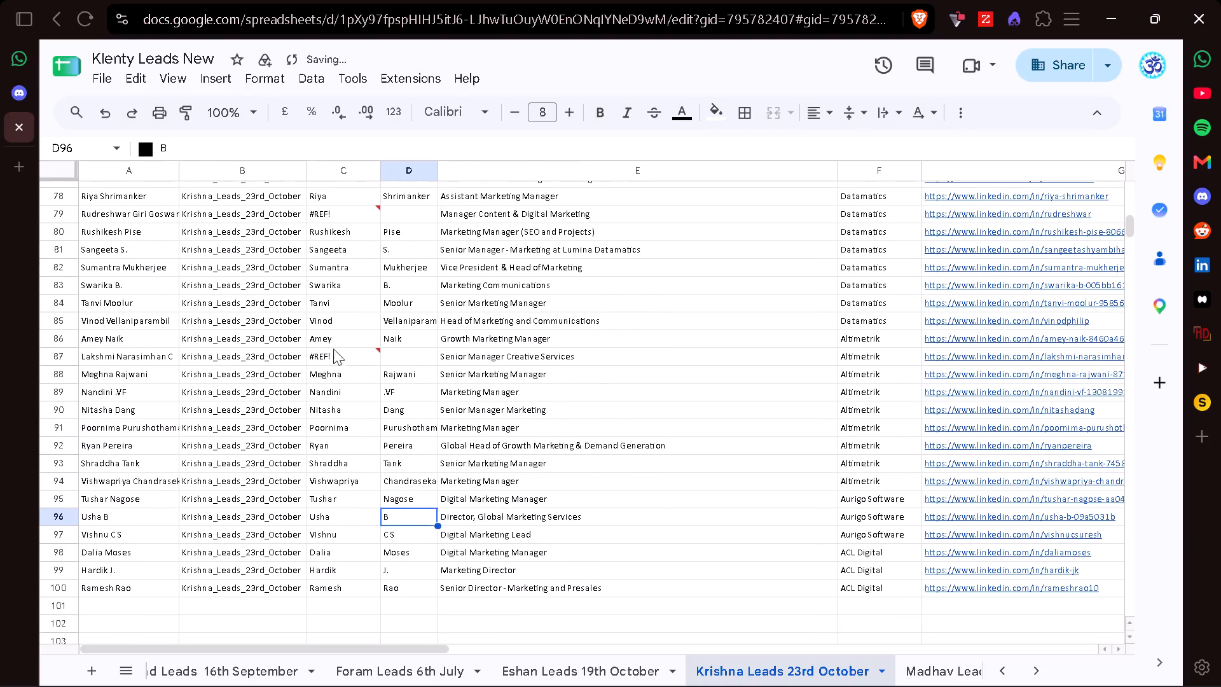
click(347, 364)
key(BackSpace)
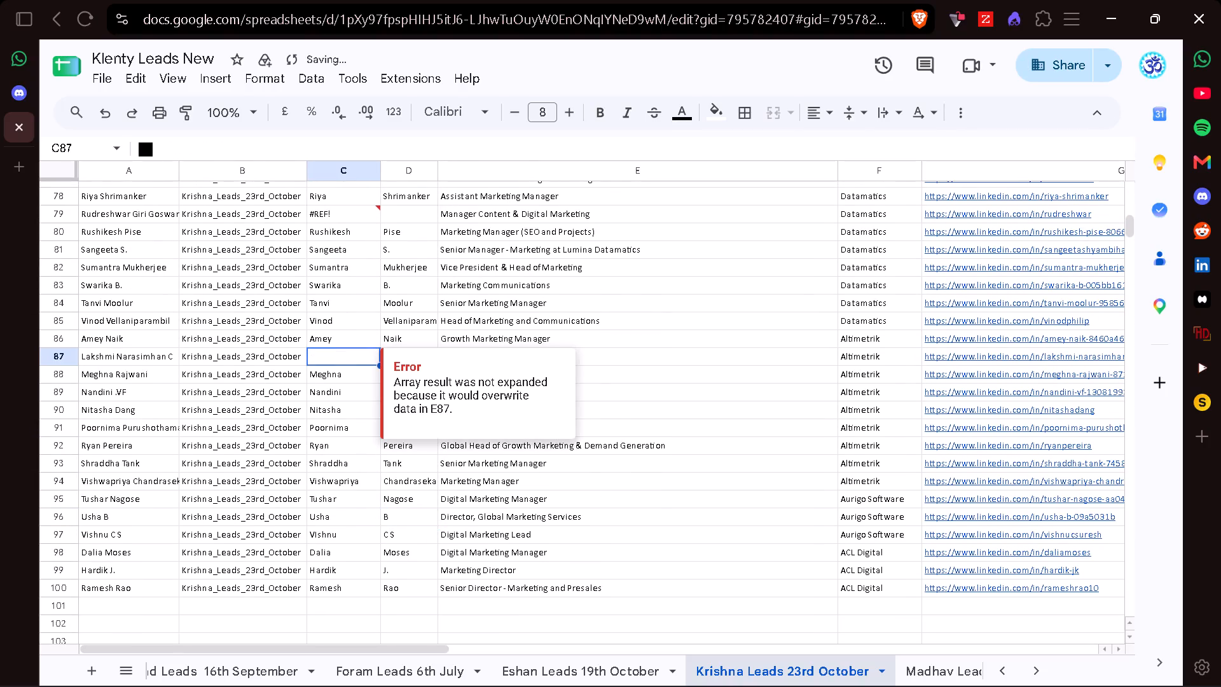
text(Kas)
key(BackSpace)
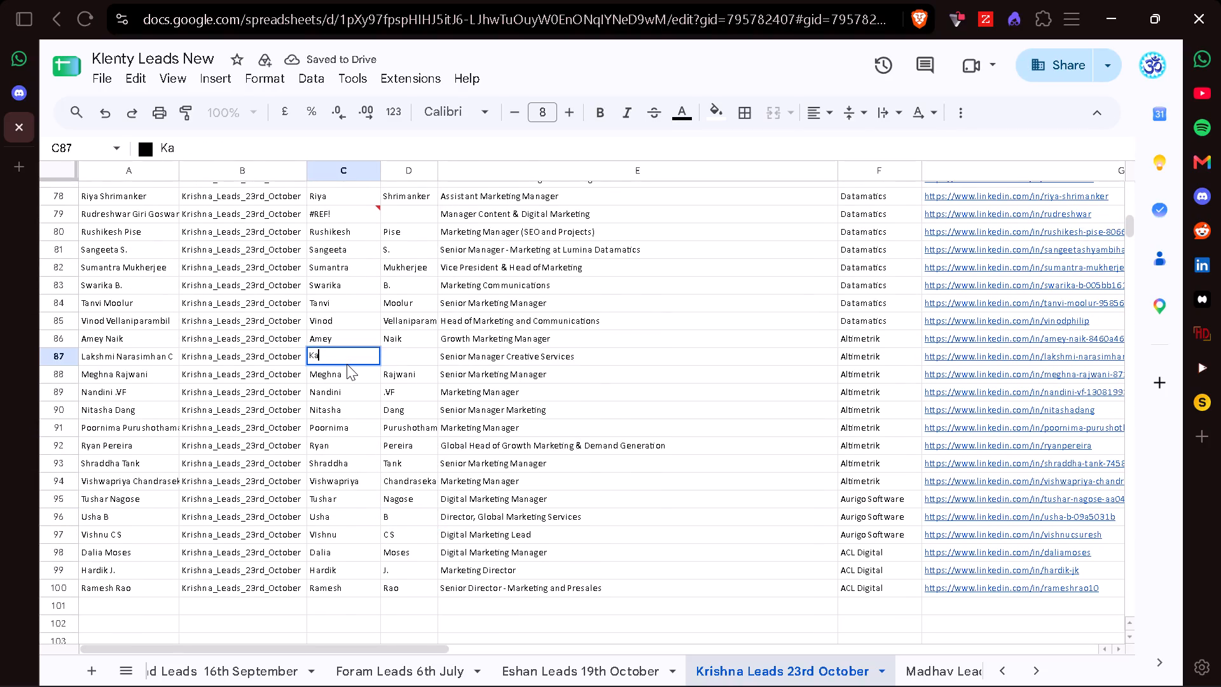
key(BackSpace)
key(BackSpace)
text(Laks)
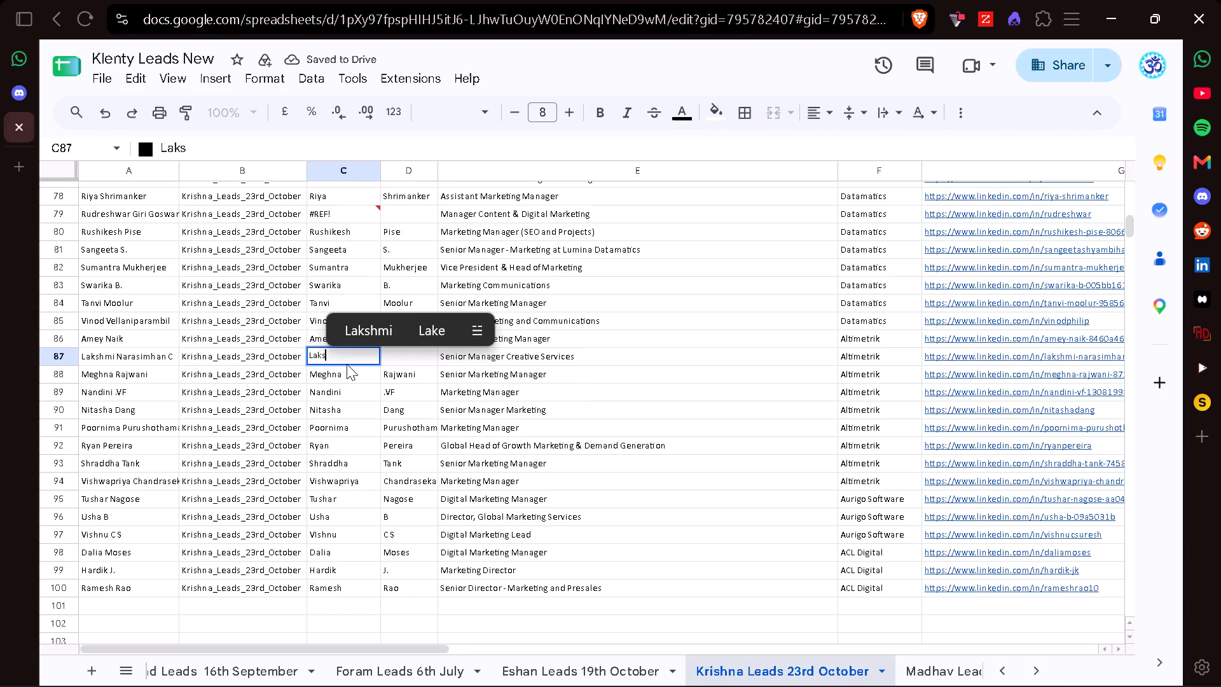
text(jmi)
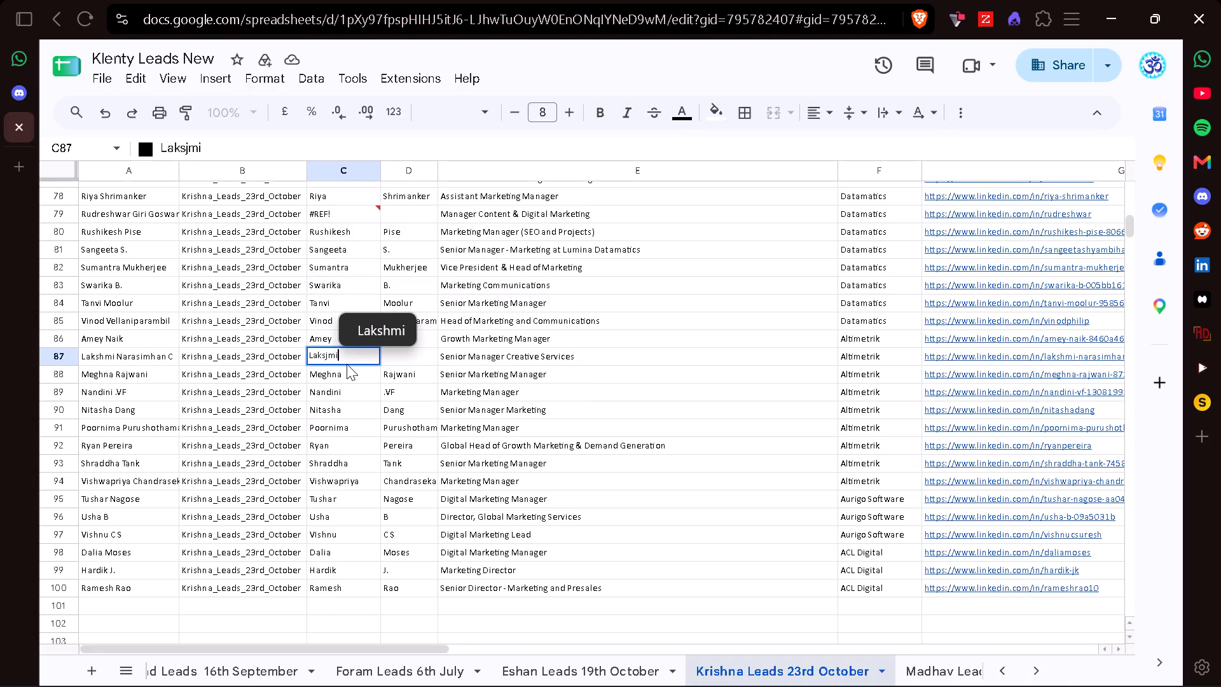
click(366, 326)
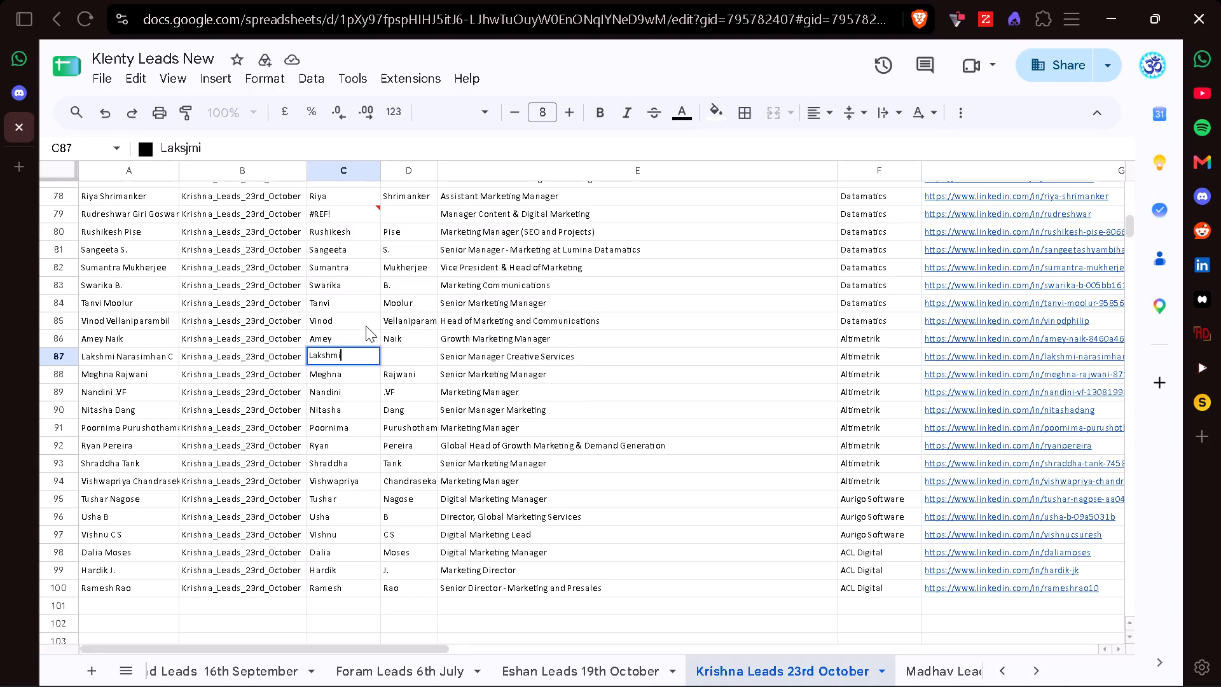
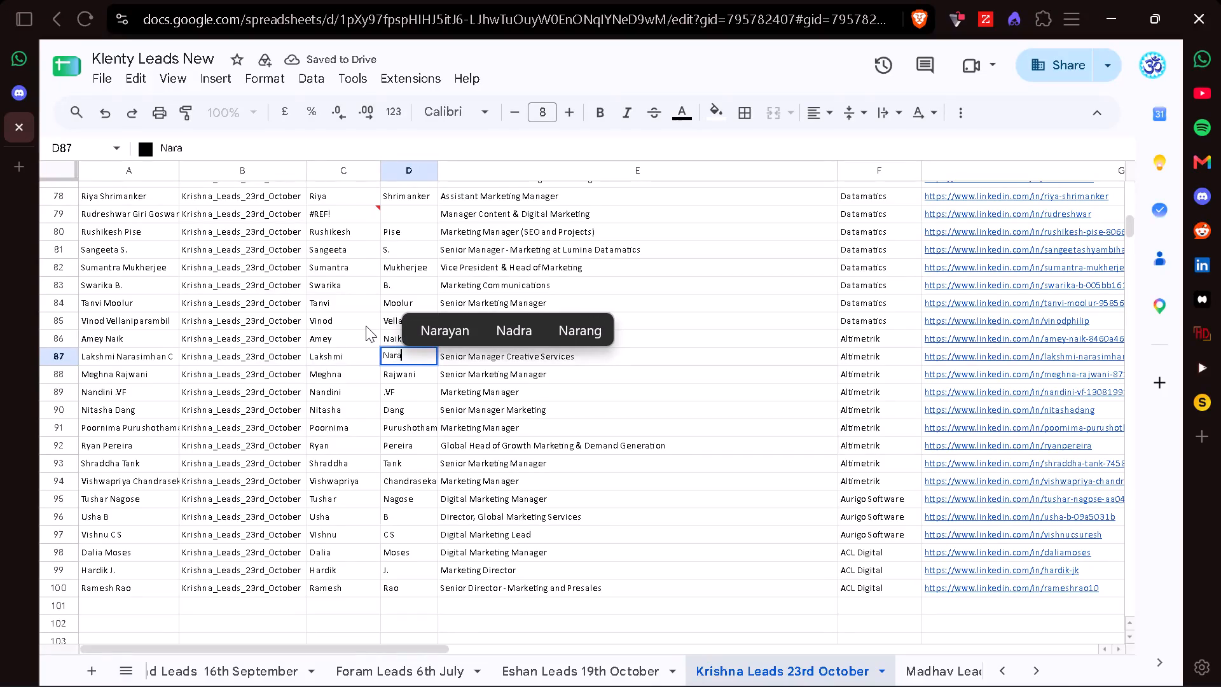
Complete the lead's last name with its initial in cell D87 and fit column D's width to its contents.
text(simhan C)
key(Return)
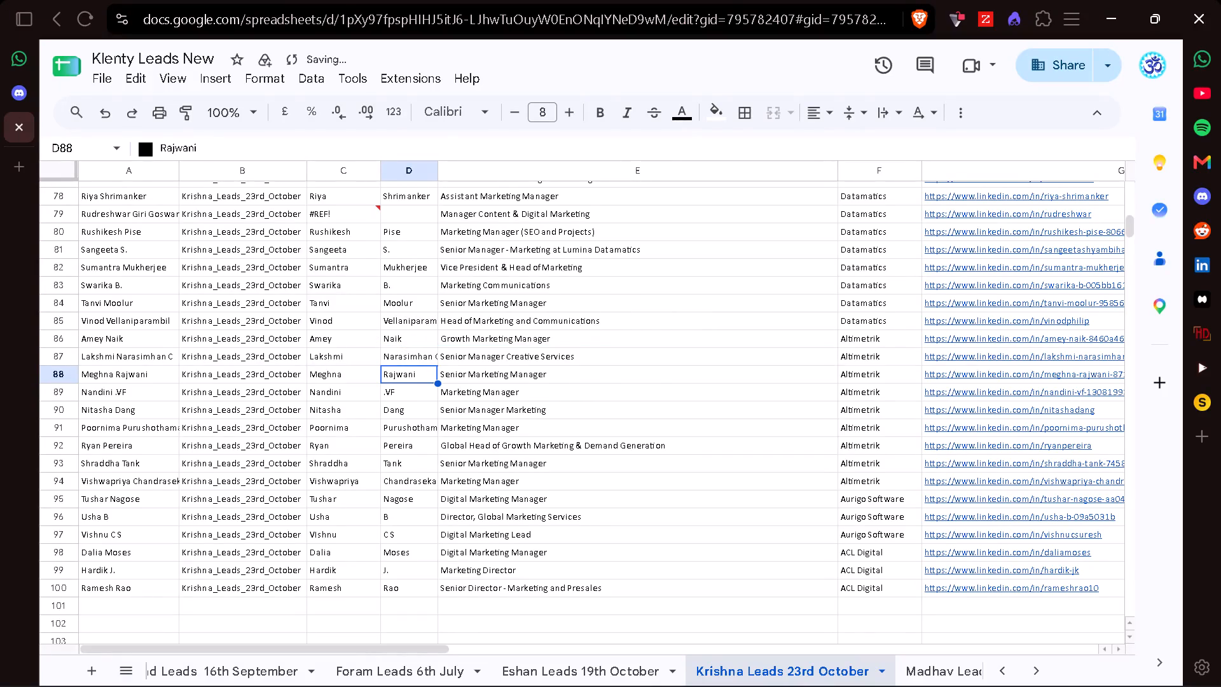
double_click(438, 168)
Replace the #REF! formula in row 79 with the lead's given names in column C and surname in column D, auto-fitting column A.
scroll(407, 320, up, 1)
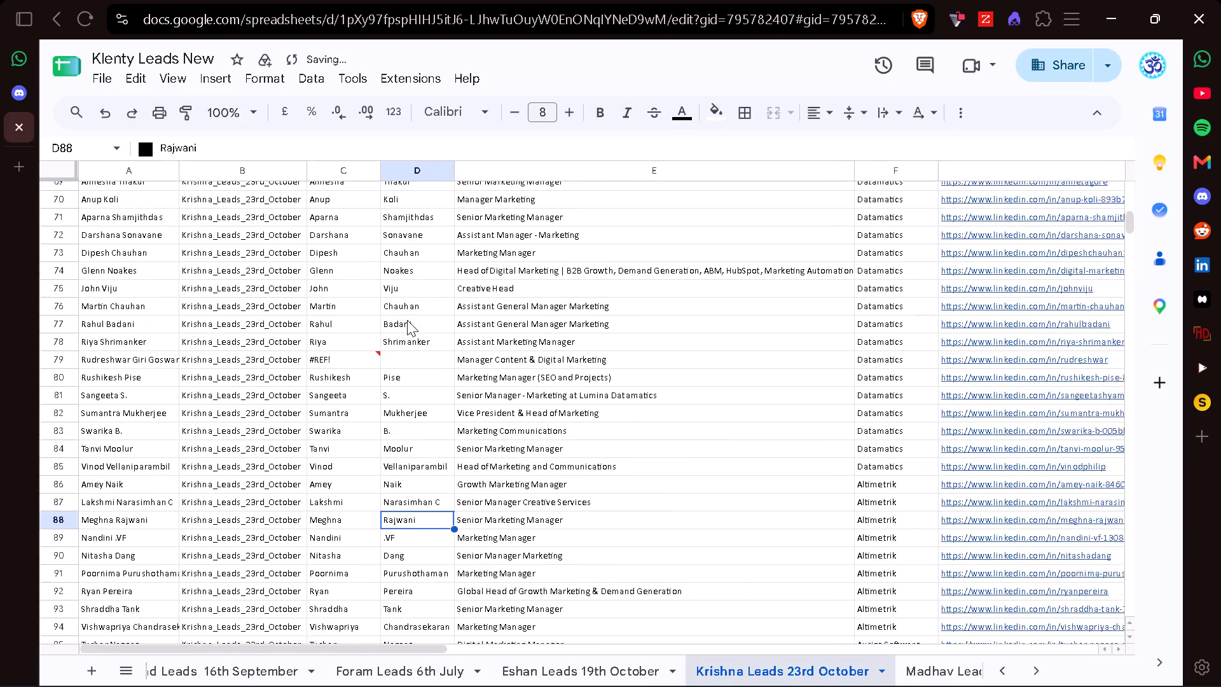
scroll(407, 320, up, 1)
click(331, 382)
key(BackSpace)
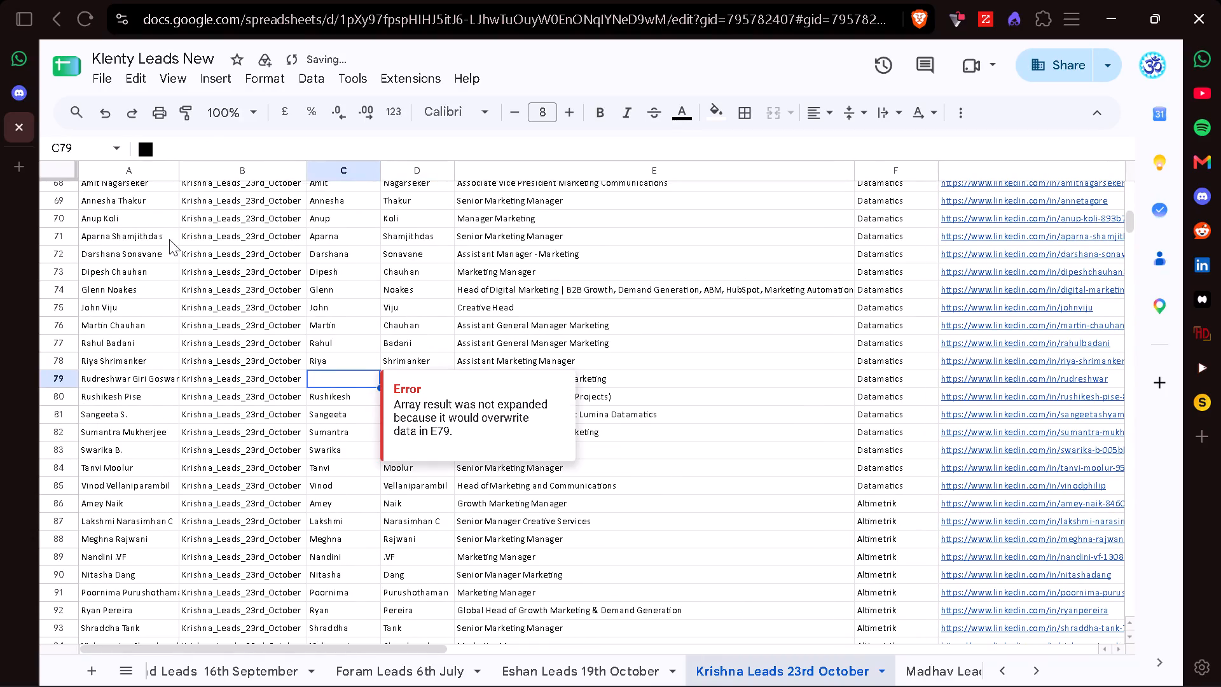
double_click(177, 172)
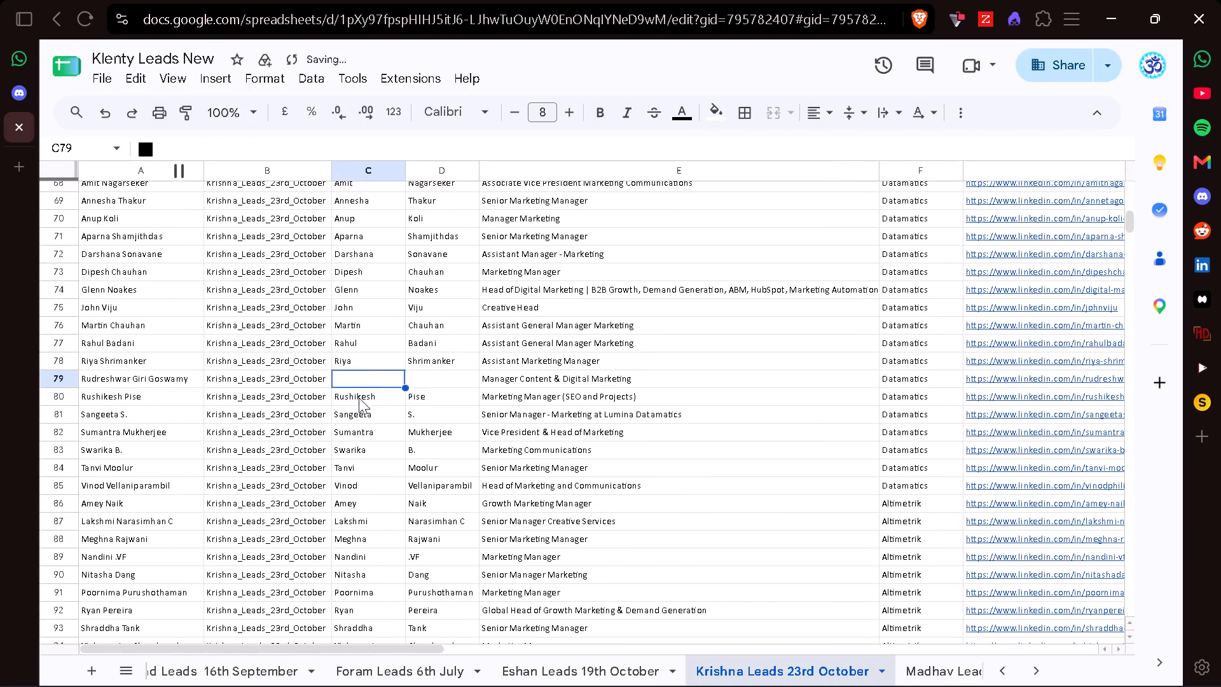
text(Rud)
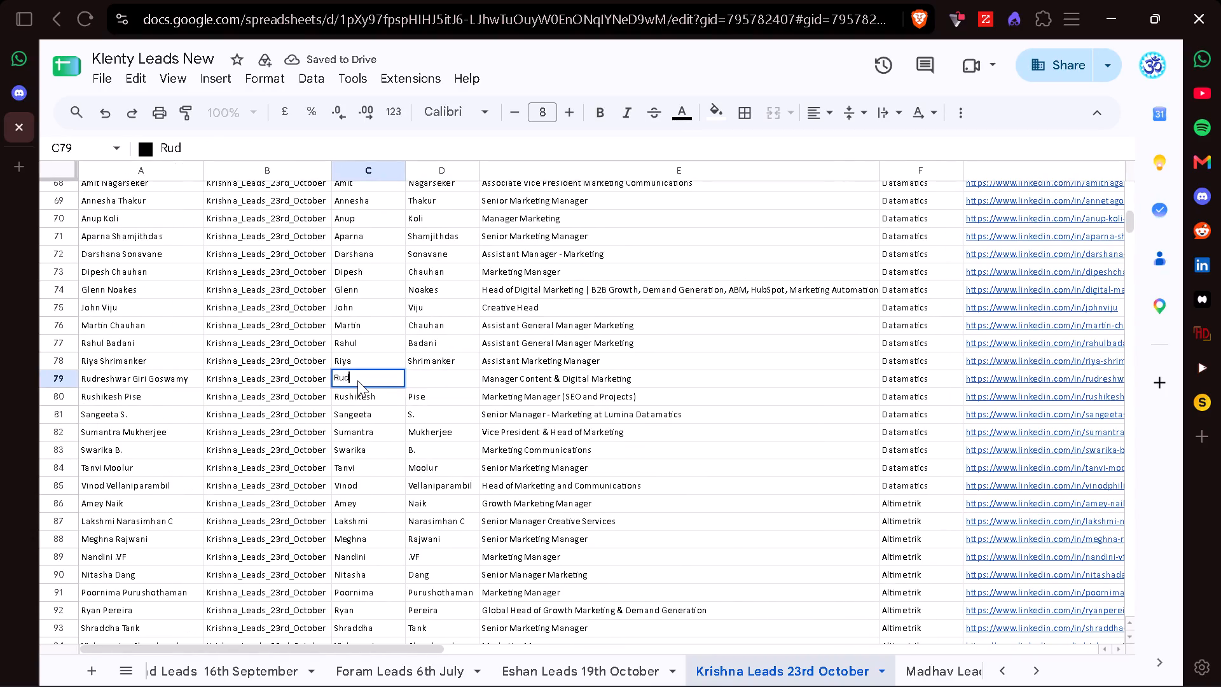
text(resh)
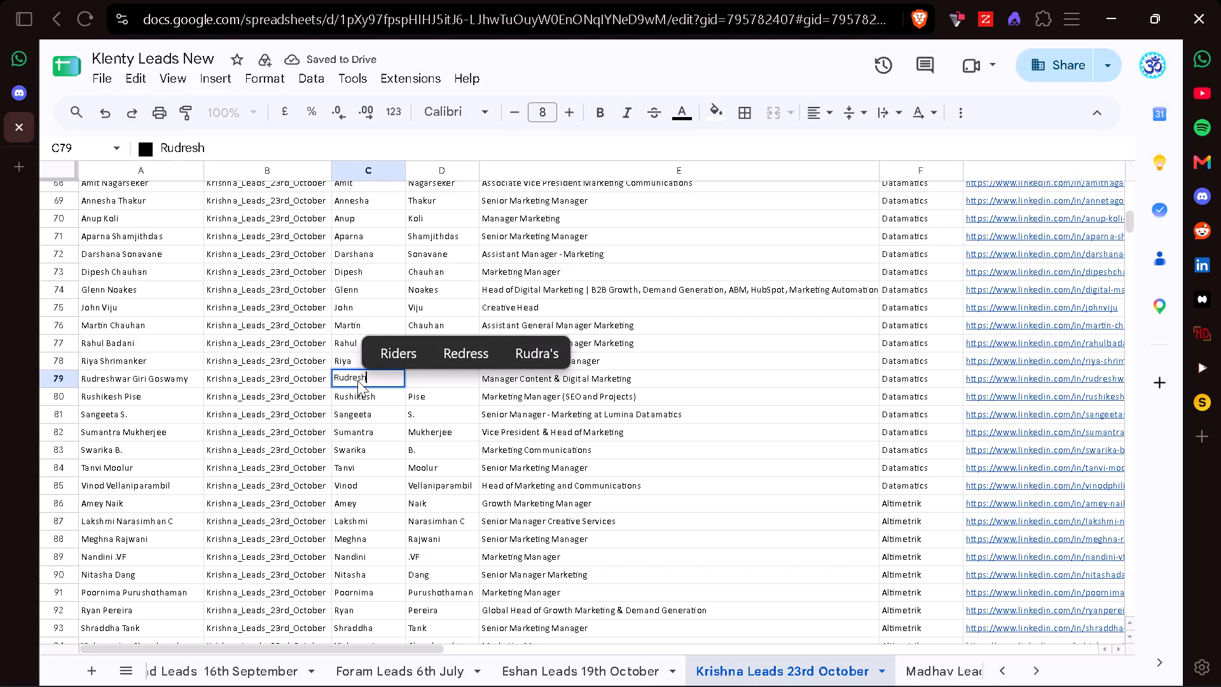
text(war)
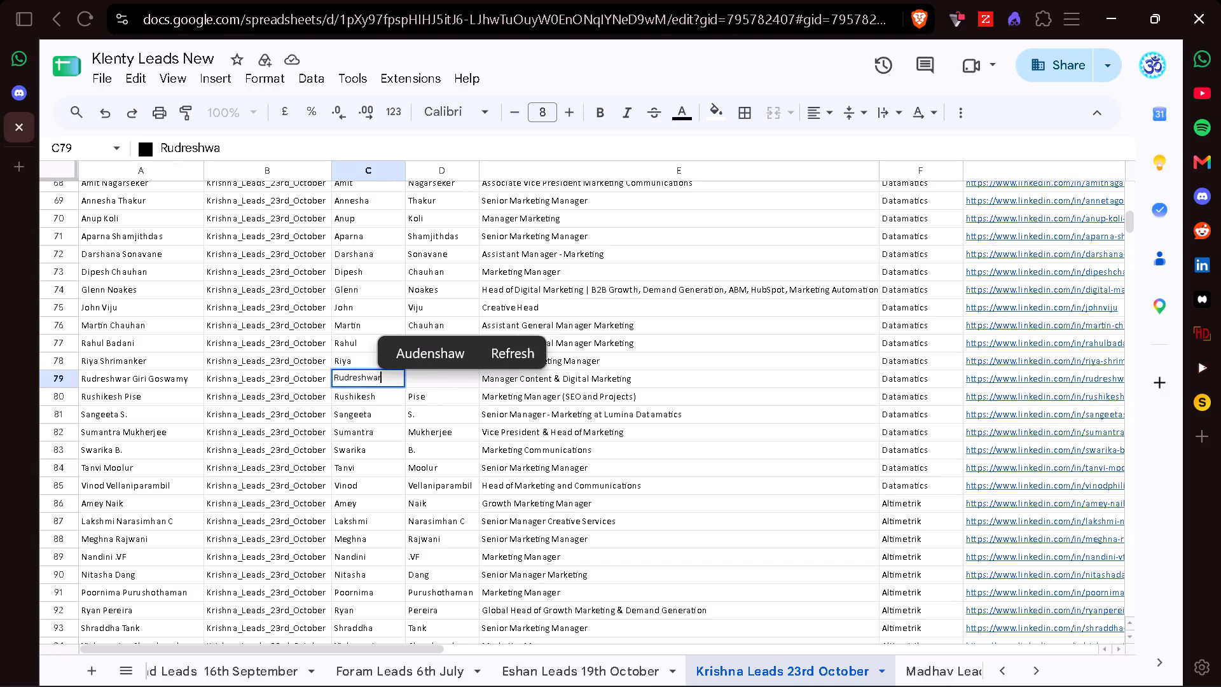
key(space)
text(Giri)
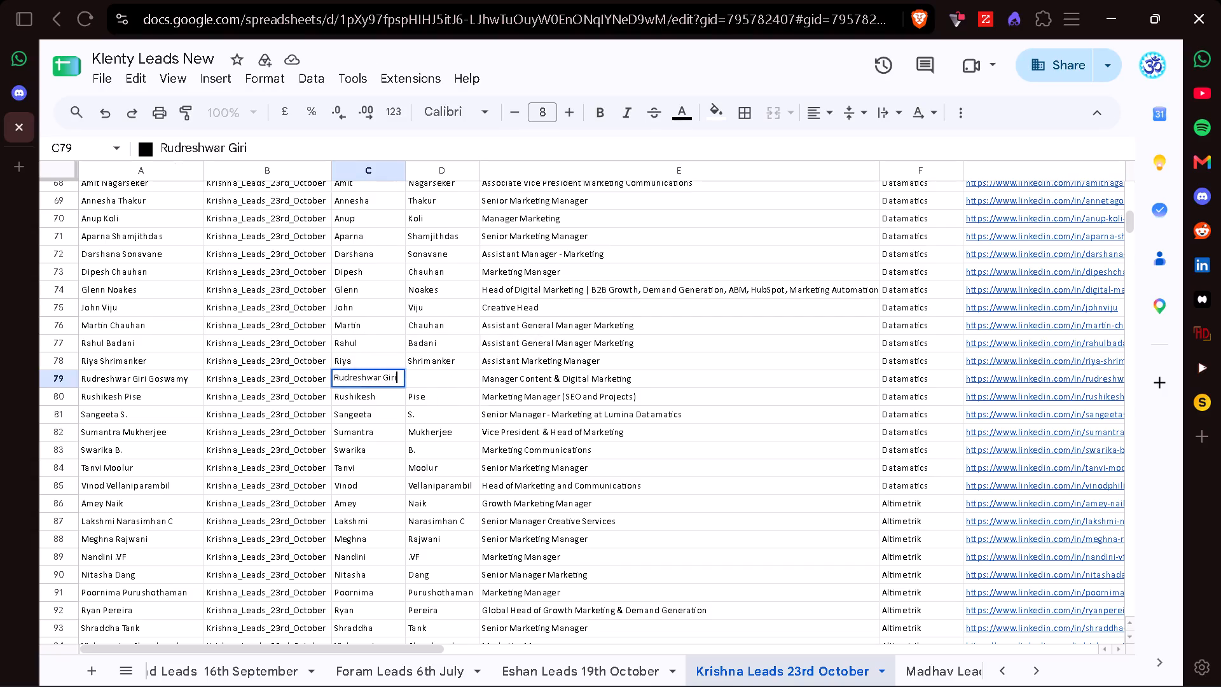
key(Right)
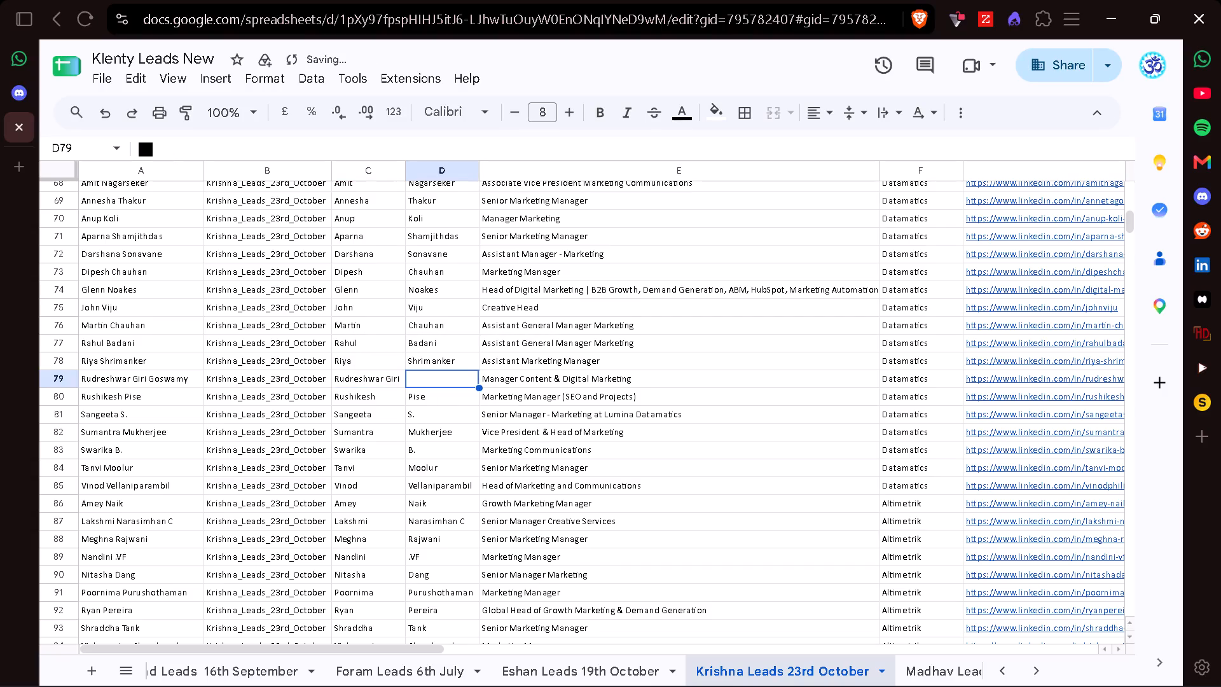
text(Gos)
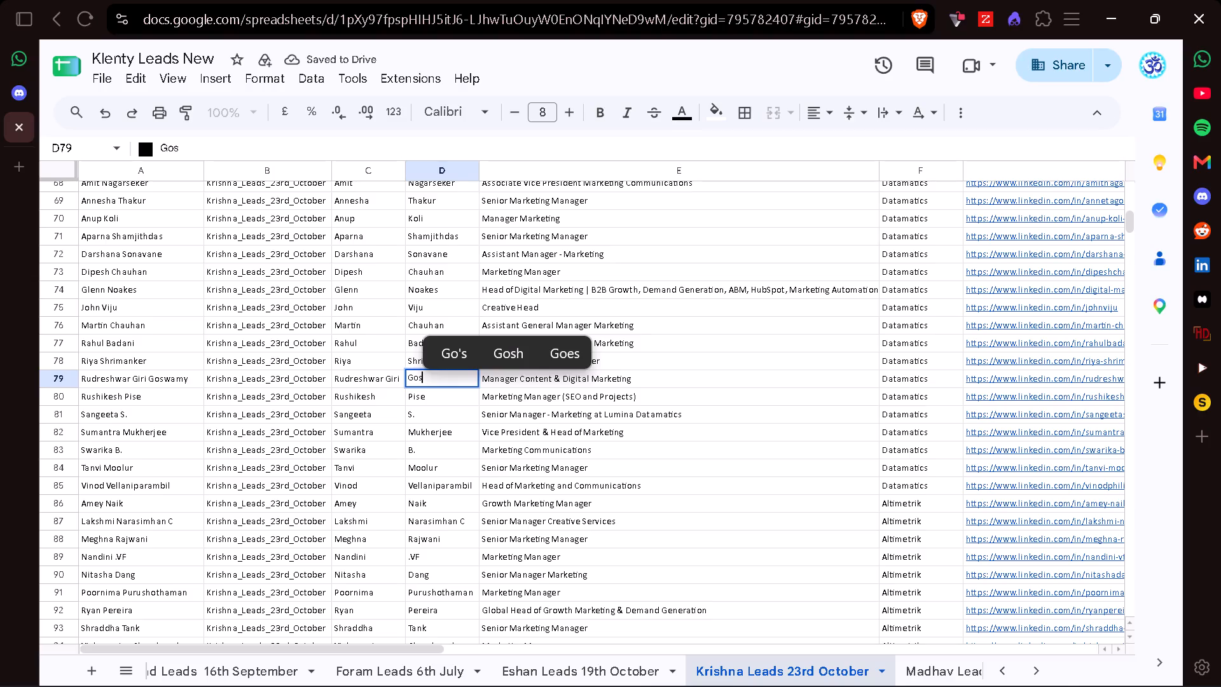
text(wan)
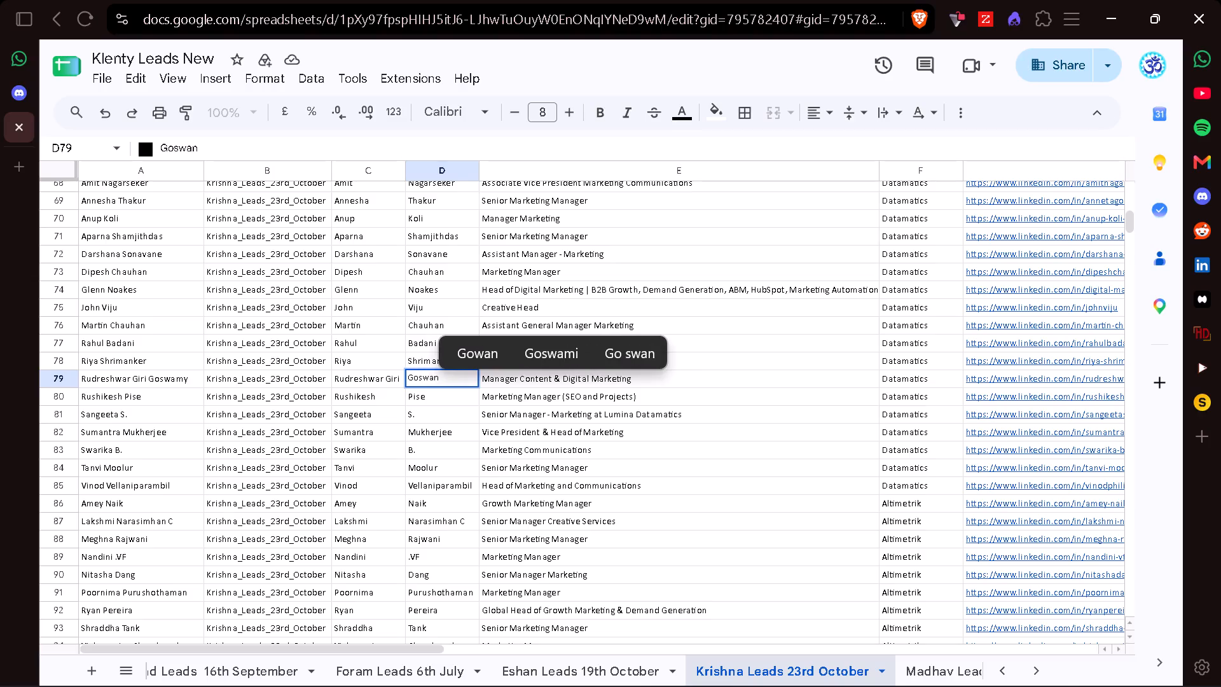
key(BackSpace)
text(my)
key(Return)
Fill the owner name from cell H54 down through H100 for the remaining lead rows.
scroll(357, 380, up, 2)
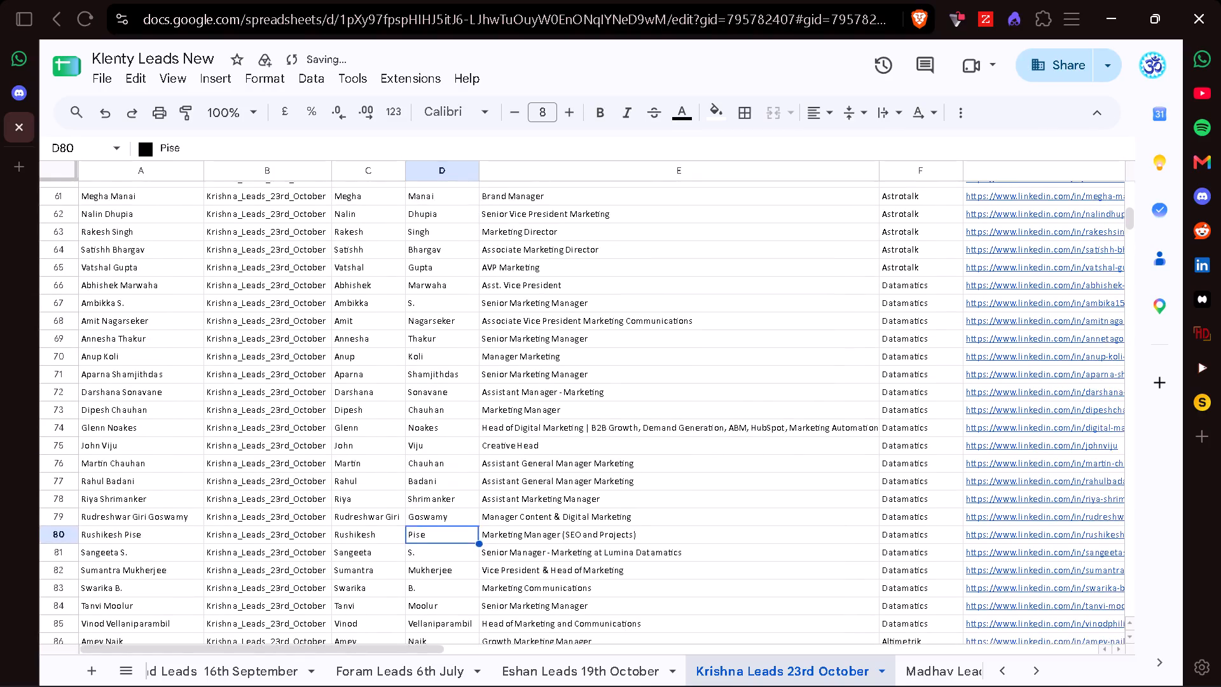
scroll(357, 380, up, 5)
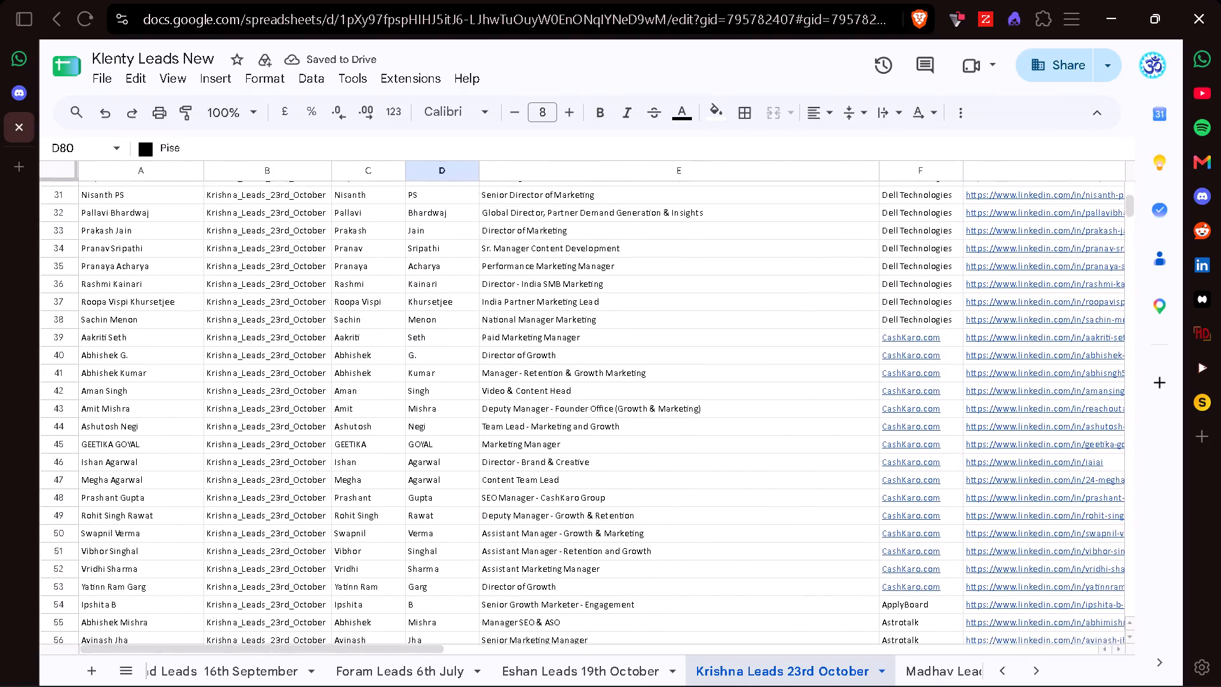
scroll(357, 380, left, 6)
scroll(357, 380, down, 2)
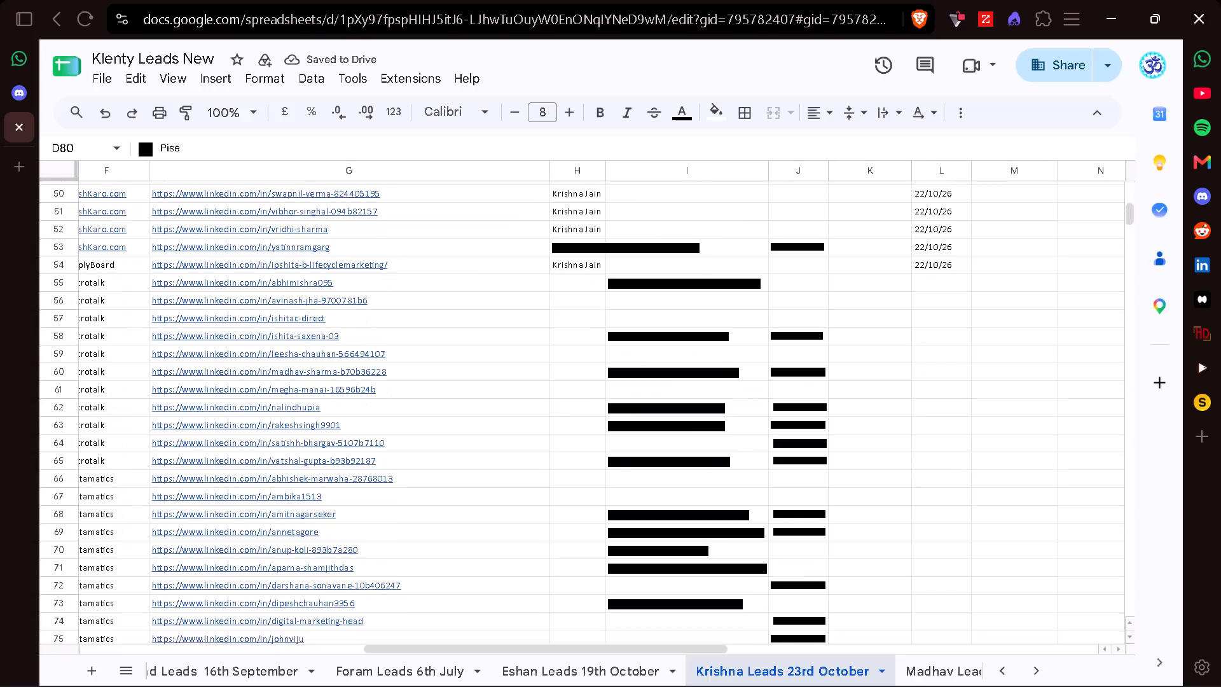
scroll(357, 380, down, 1)
scroll(357, 380, left, 2)
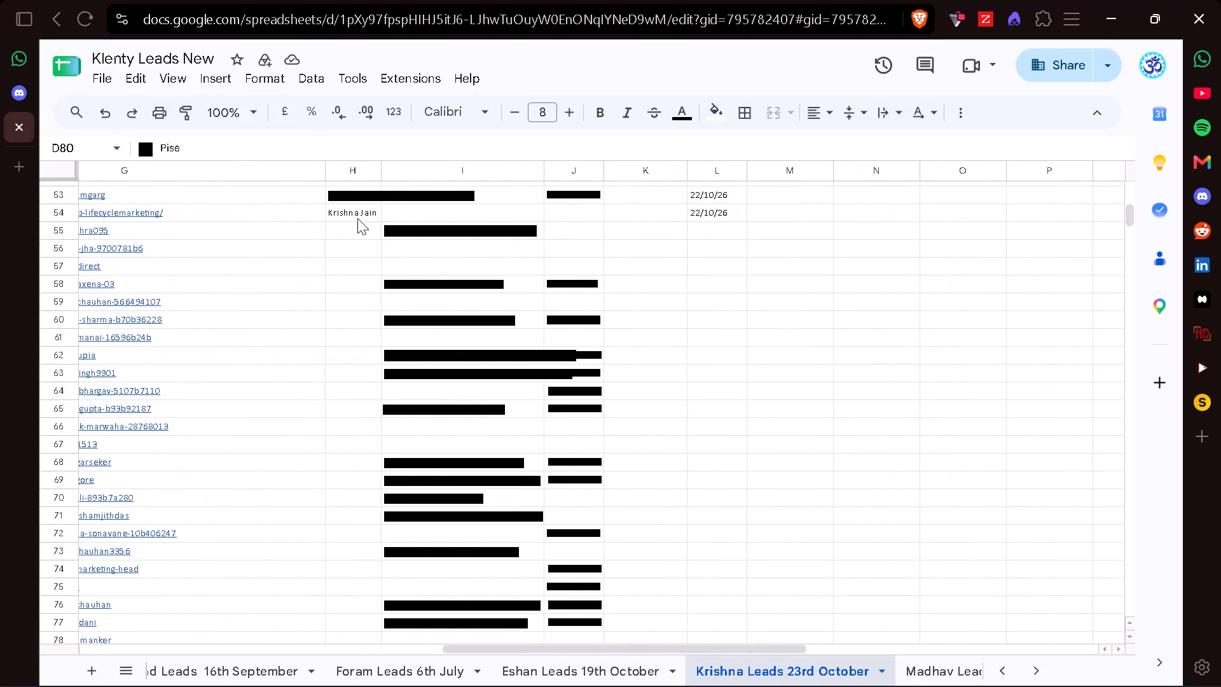
click(373, 214)
drag(379, 220, 367, 686)
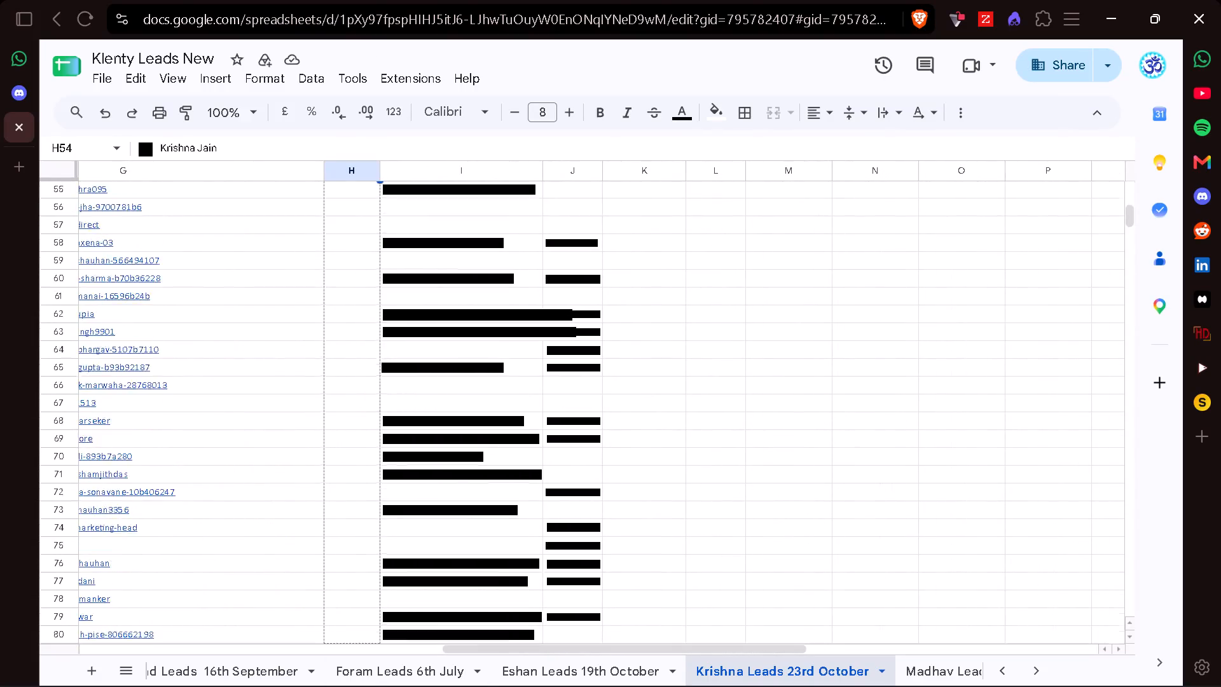
drag(367, 686, 357, 372)
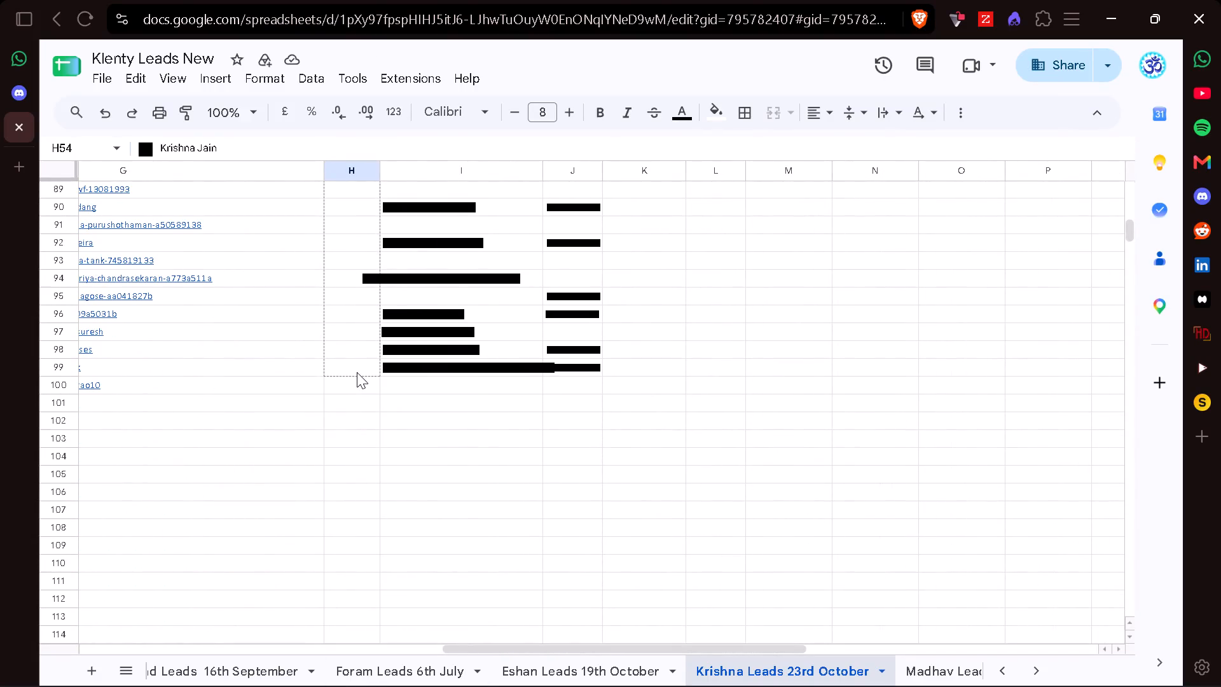
drag(357, 372, 358, 372)
scroll(358, 372, right, 1)
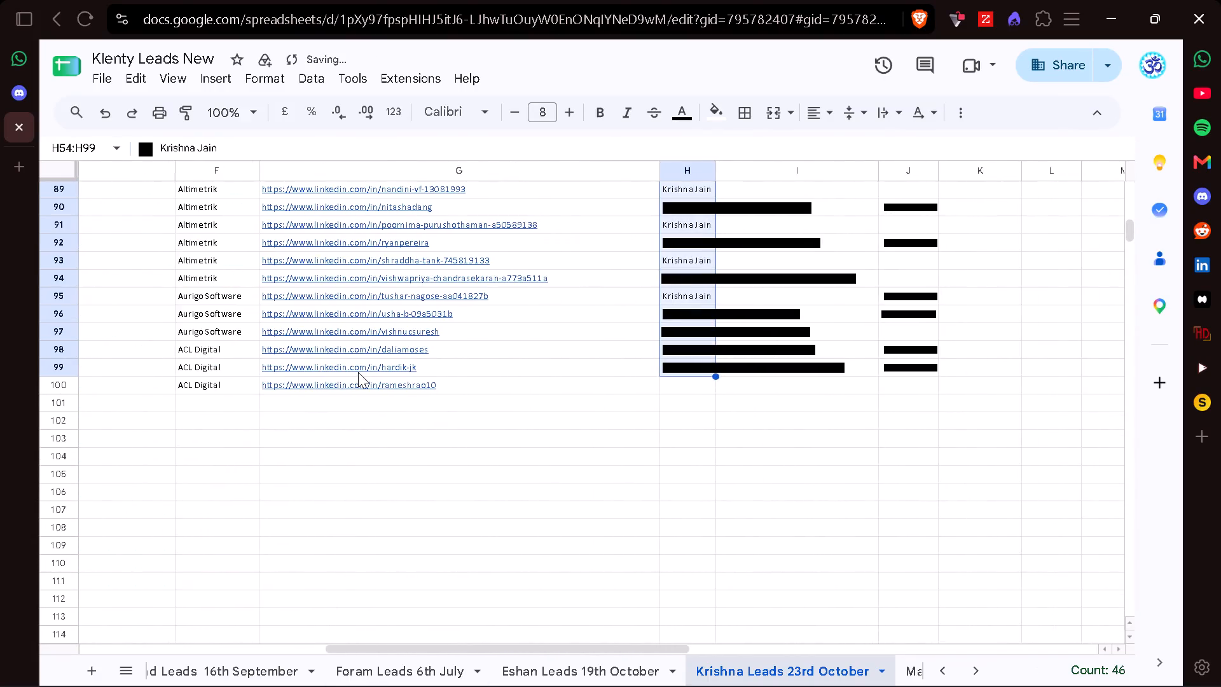
scroll(358, 372, right, 1)
drag(521, 378, 521, 382)
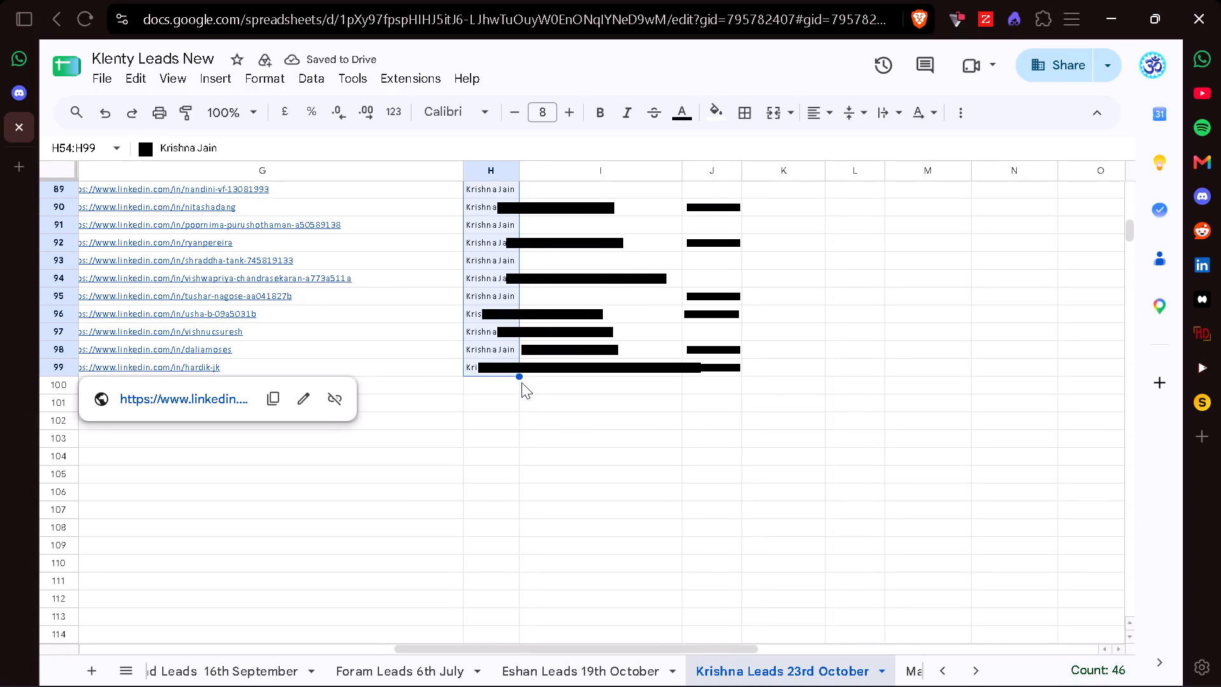
drag(521, 382, 518, 373)
drag(518, 373, 518, 378)
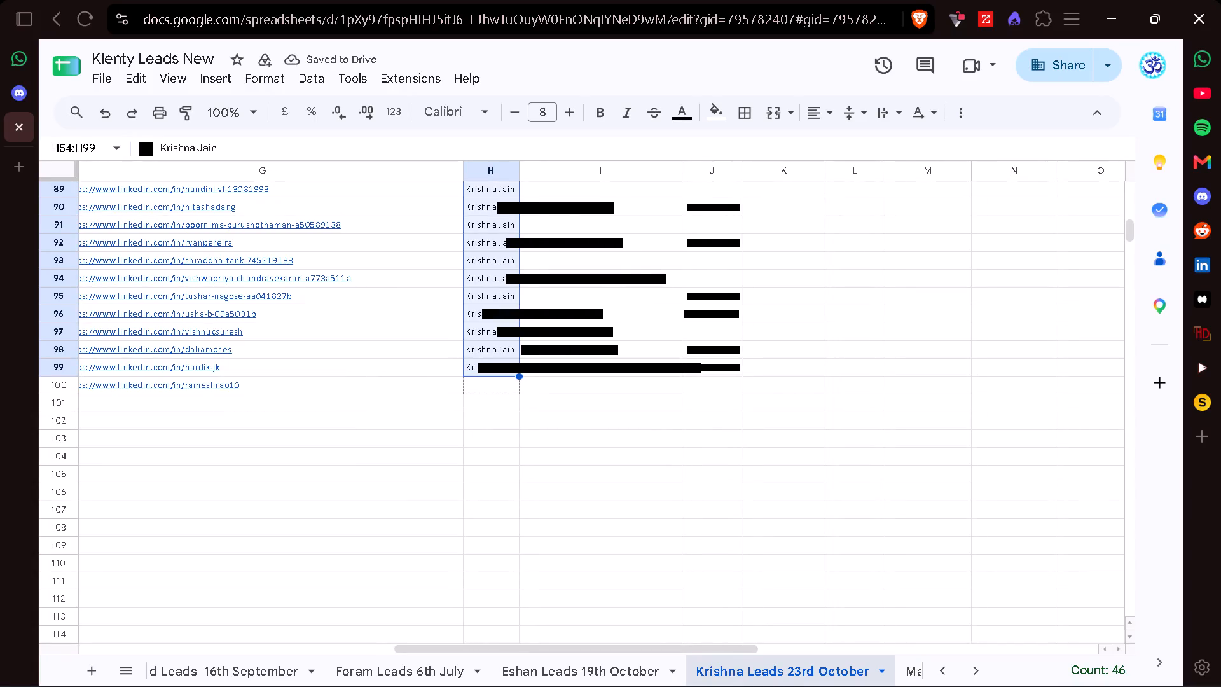
drag(518, 378, 518, 380)
Set the Upload Date in cell L2 to 23/10/26.
scroll(340, 385, right, 4)
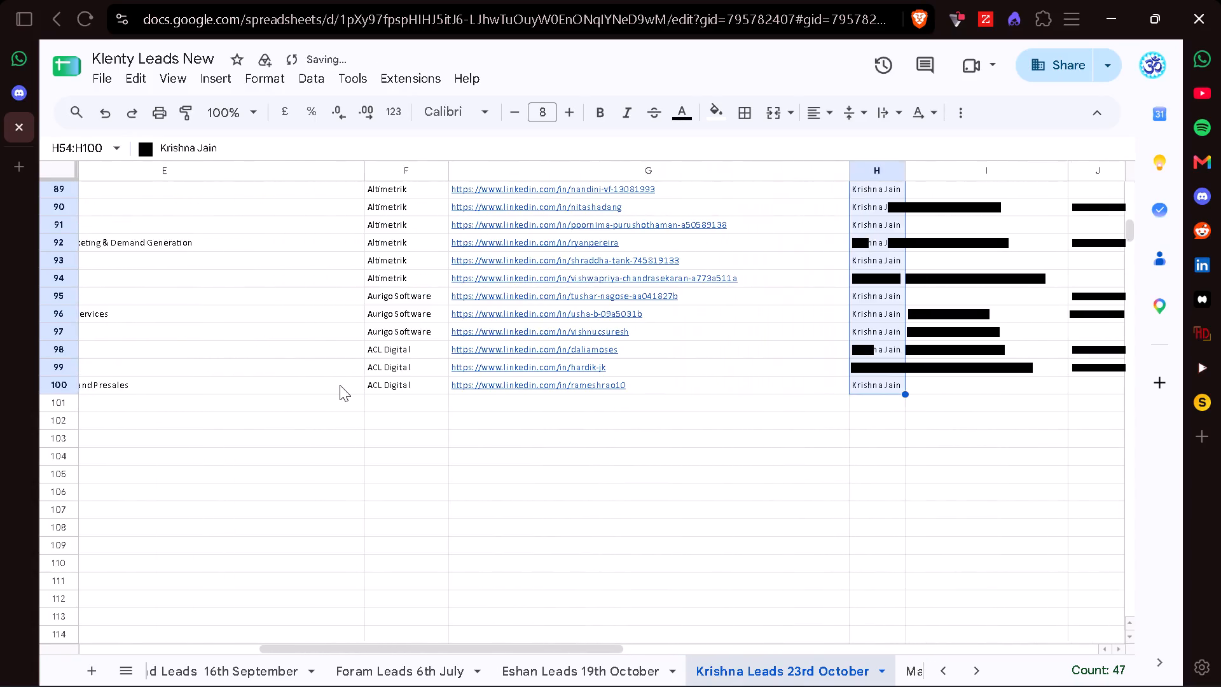
scroll(340, 385, right, 5)
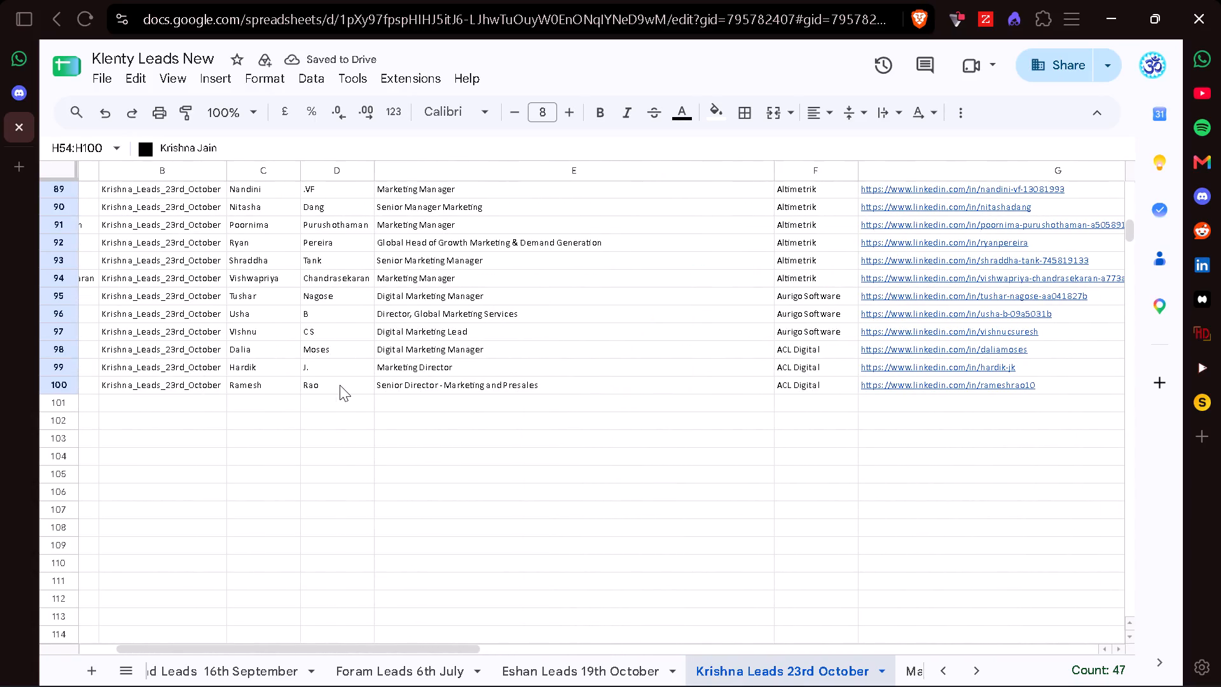
scroll(340, 385, left, 8)
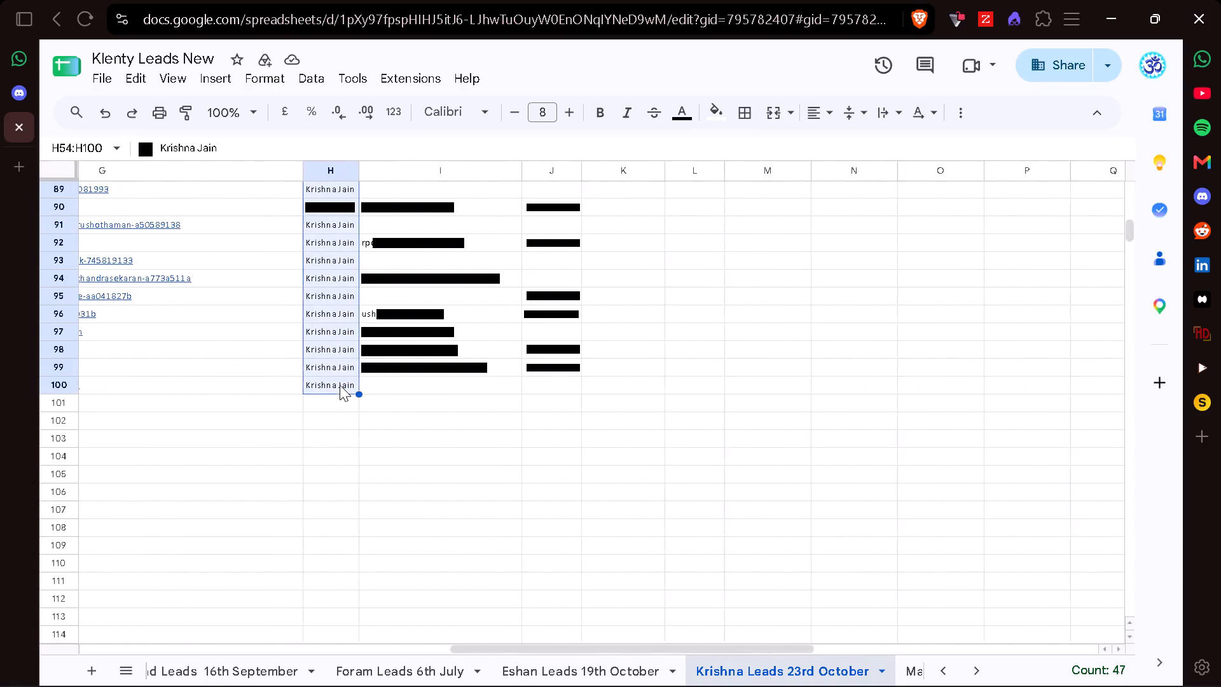
scroll(340, 385, up, 7)
scroll(644, 493, up, 2)
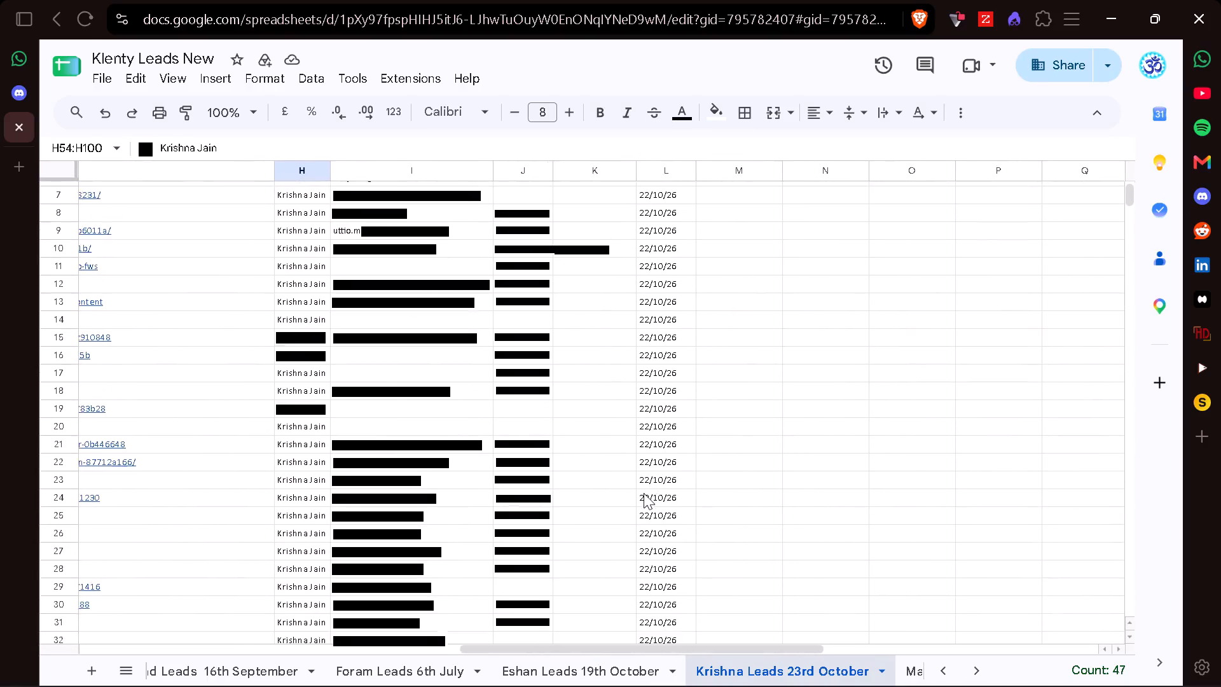
scroll(644, 493, up, 2)
click(645, 211)
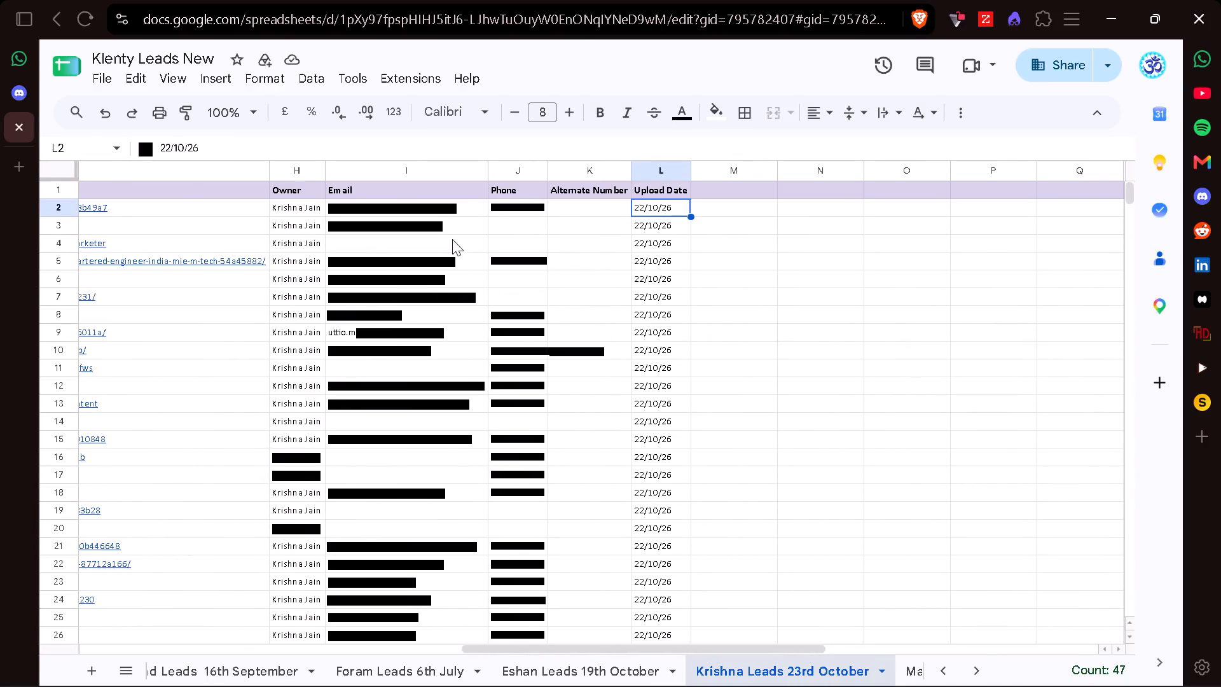
click(168, 142)
key(BackSpace)
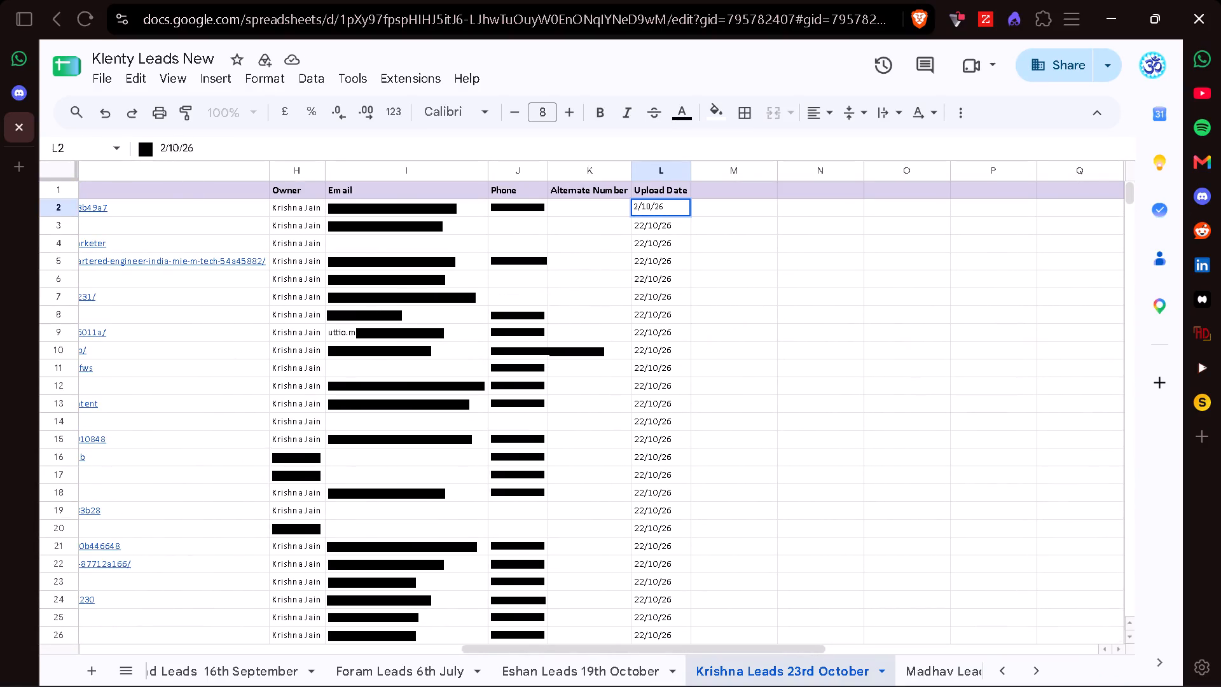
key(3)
key(Return)
Copy the 23/10/26 upload date from L2 into cells L3 through L100.
key(Up)
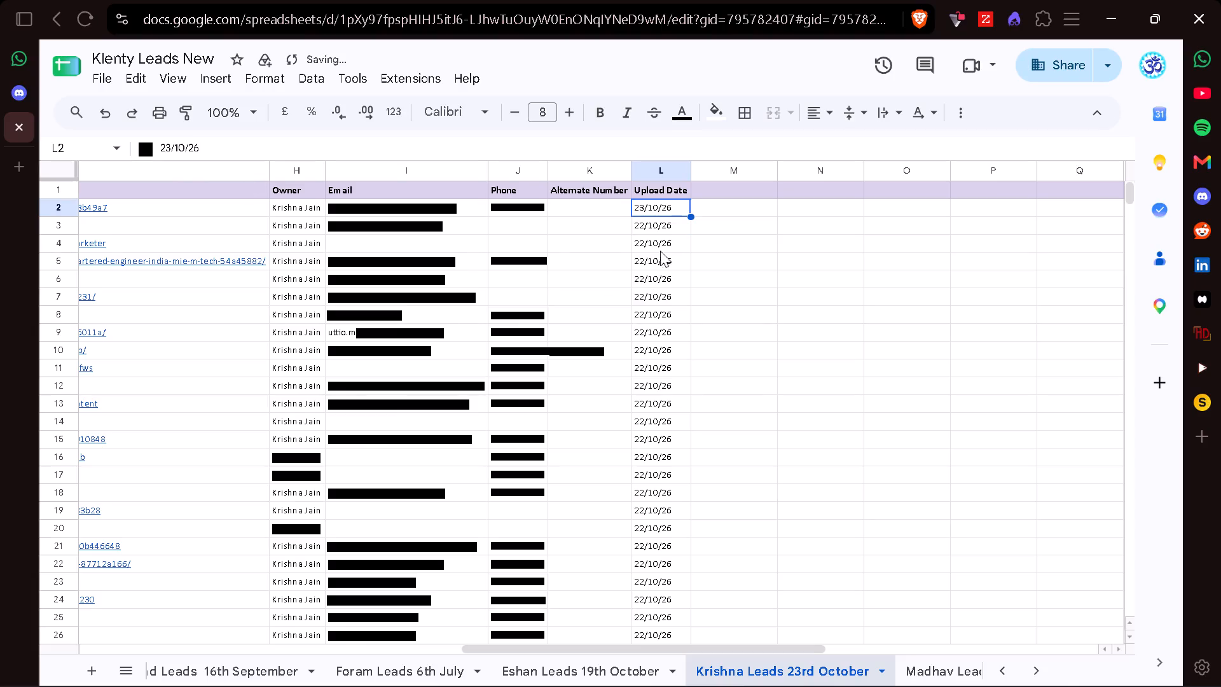
key(ctrl+c)
click(659, 228)
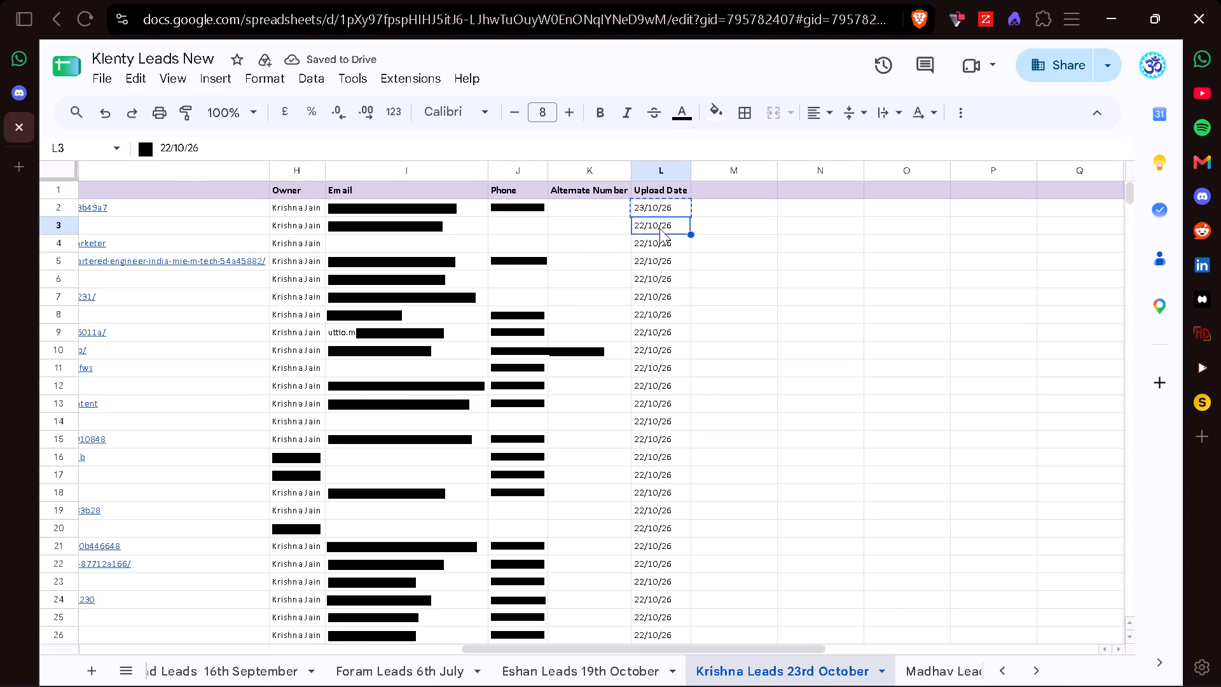
key(ctrl+shift+Down)
key(shift+Down)
key(shift+Down)
key(shift+Down)
key(shift+Down)
key(shift+Down)
key(shift+Down)
key(shift+Down)
key(shift+Down)
key(shift+Down)
key(shift+Down)
key(shift+Down)
key(shift+Down)
key(shift+Down)
key(shift+Down)
key(shift+Down)
key(shift+Down)
key(shift+Down)
key(shift+Down)
key(shift+Down)
key(shift+Down)
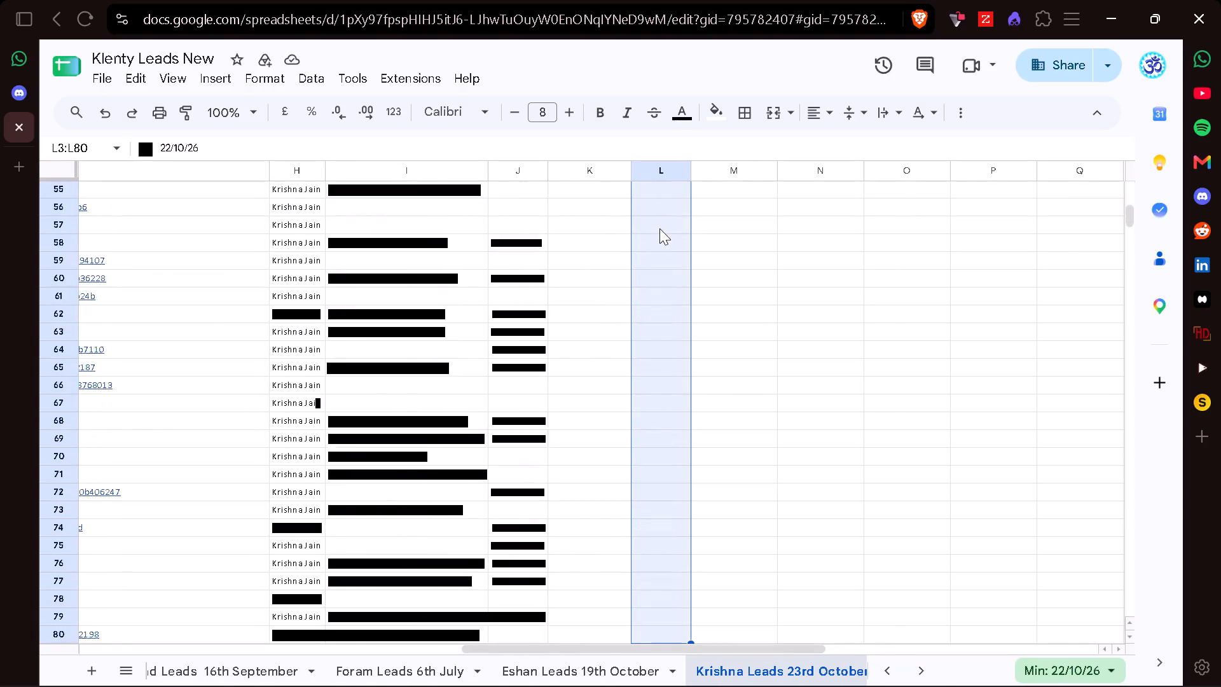
key(shift+Up)
key(shift+Up)
key(shift+Up)
key(shift+Up)
key(shift+Up)
key(shift+Up)
key(shift+Up)
key(shift+Up)
key(shift+Up)
key(shift+Up)
key(shift+Up)
key(shift+Up)
key(shift+Up)
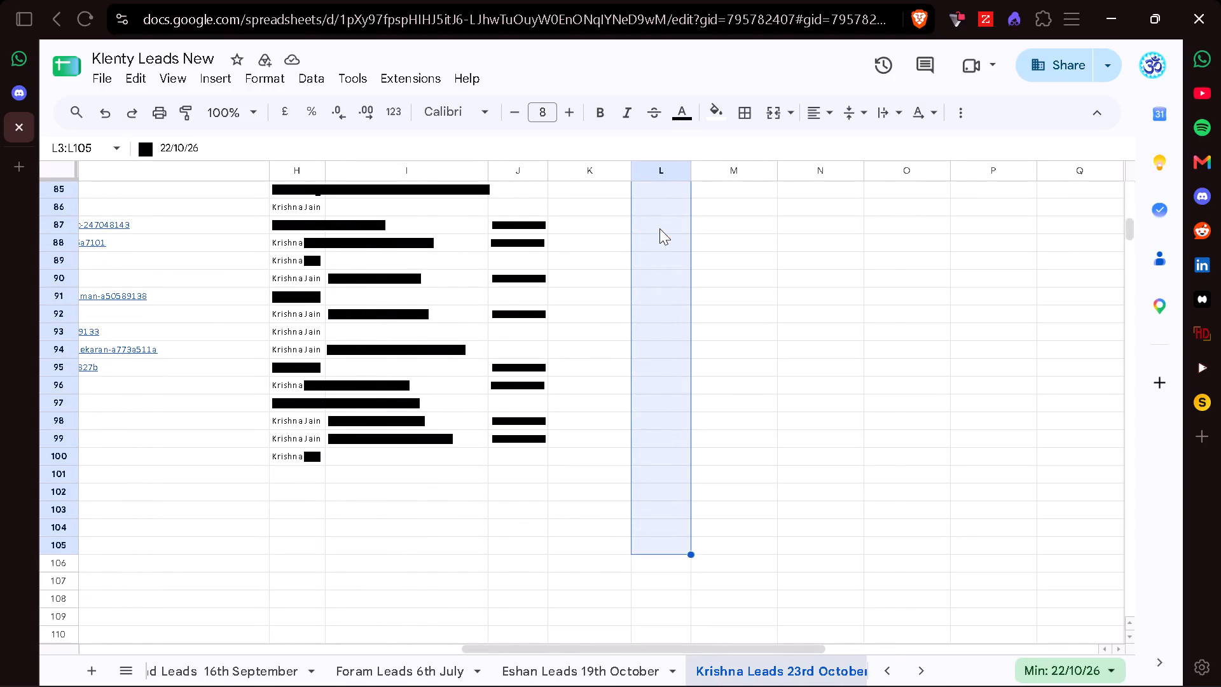
key(shift+Down)
key(shift+Down)
key(shift+Down)
key(ctrl+v)
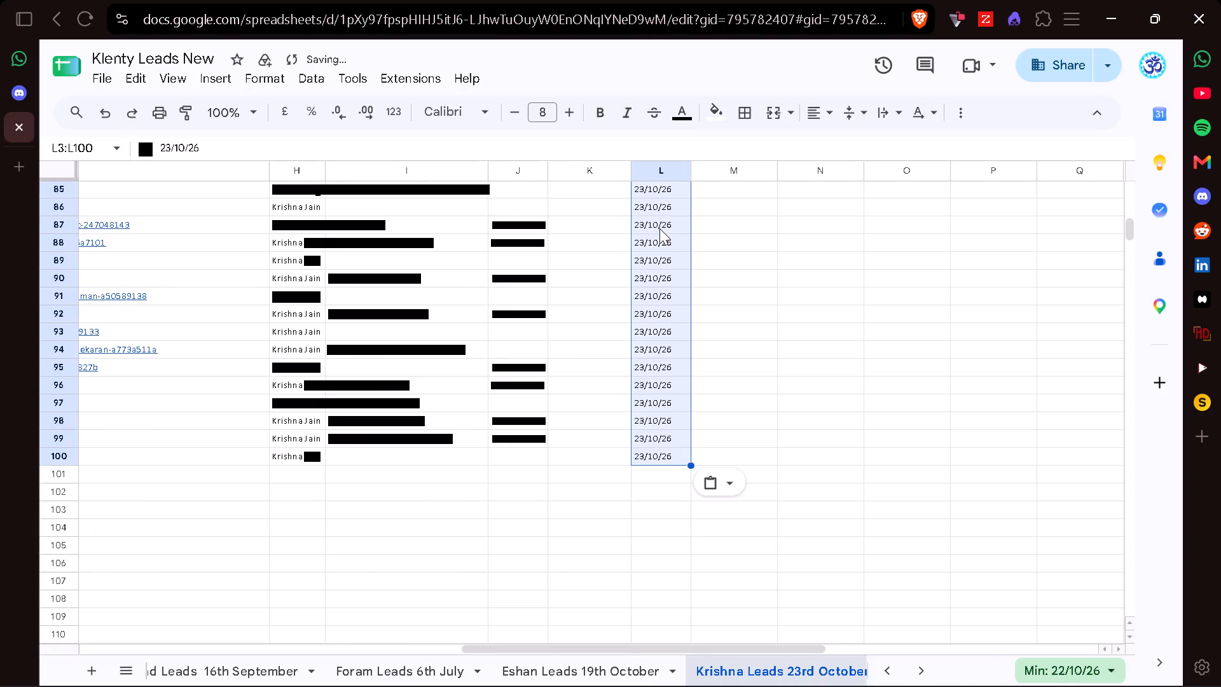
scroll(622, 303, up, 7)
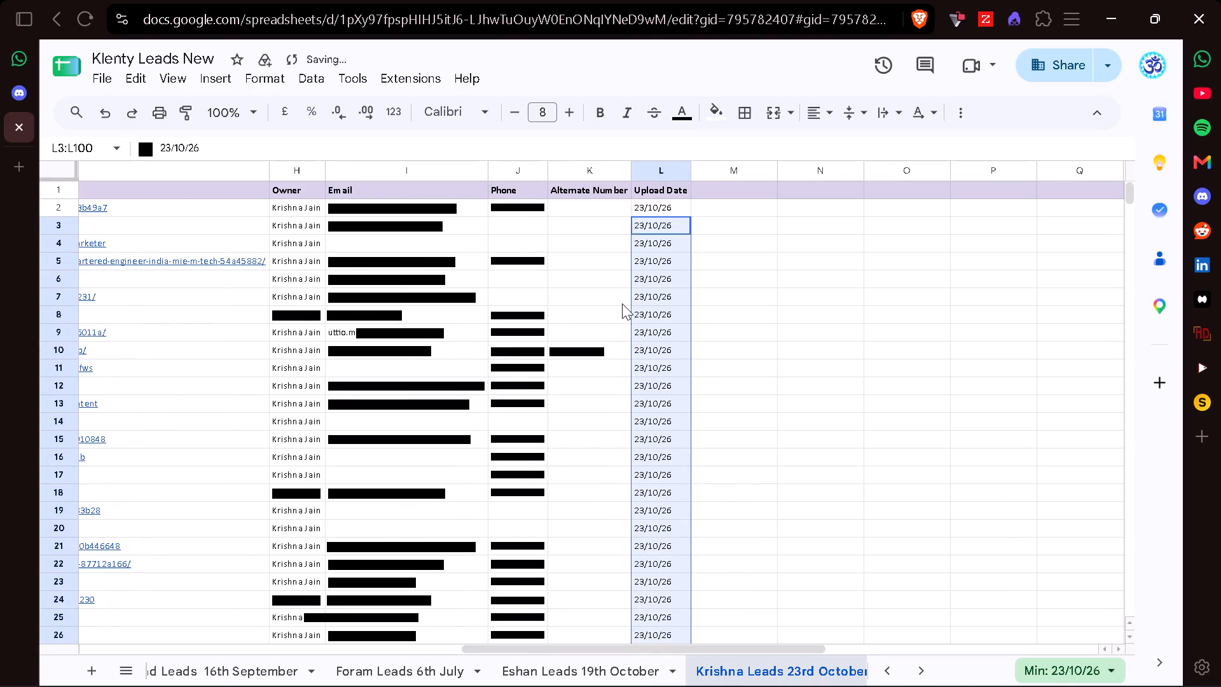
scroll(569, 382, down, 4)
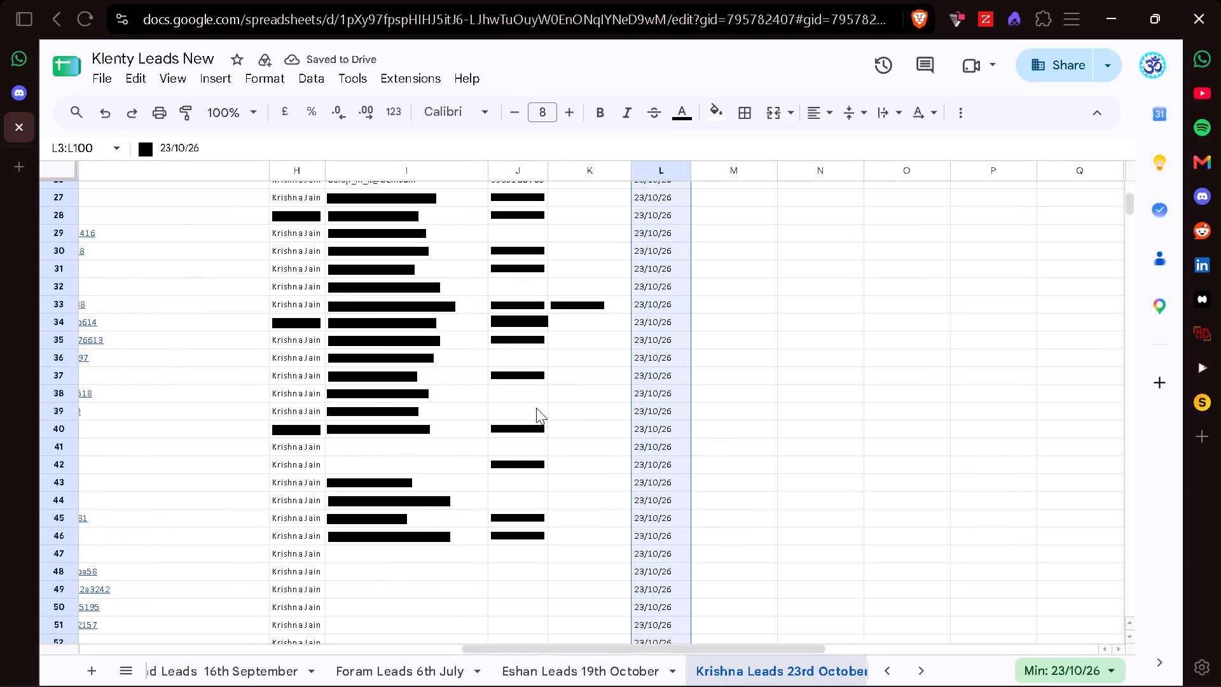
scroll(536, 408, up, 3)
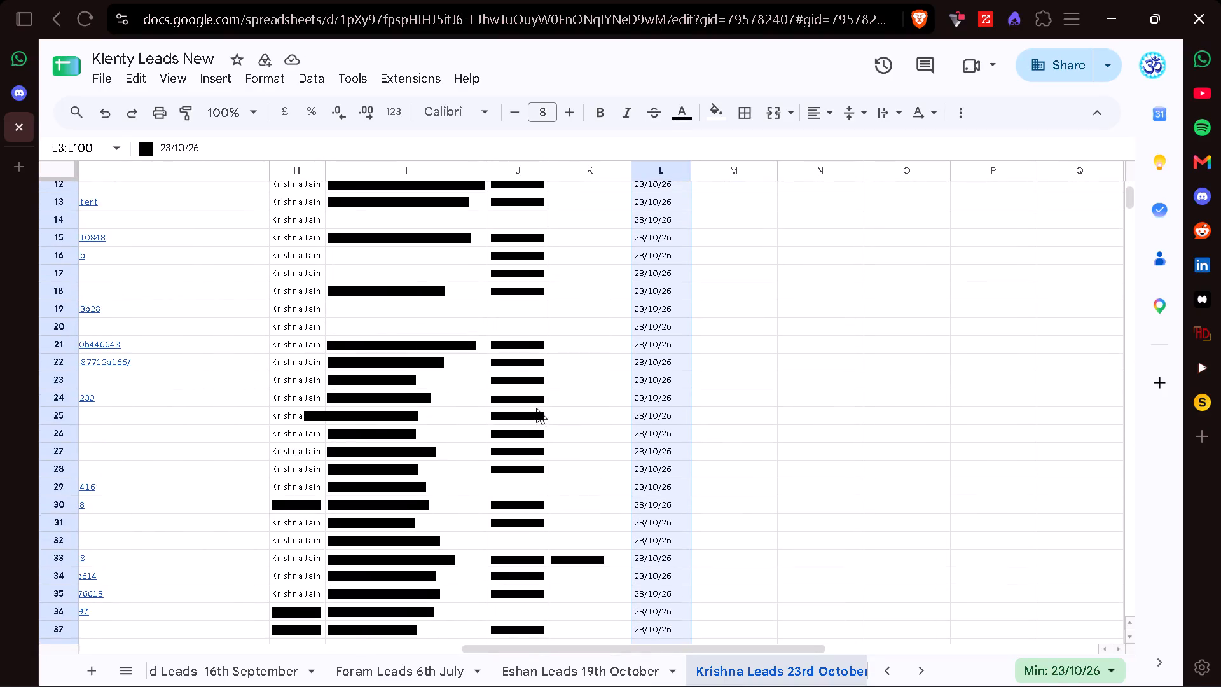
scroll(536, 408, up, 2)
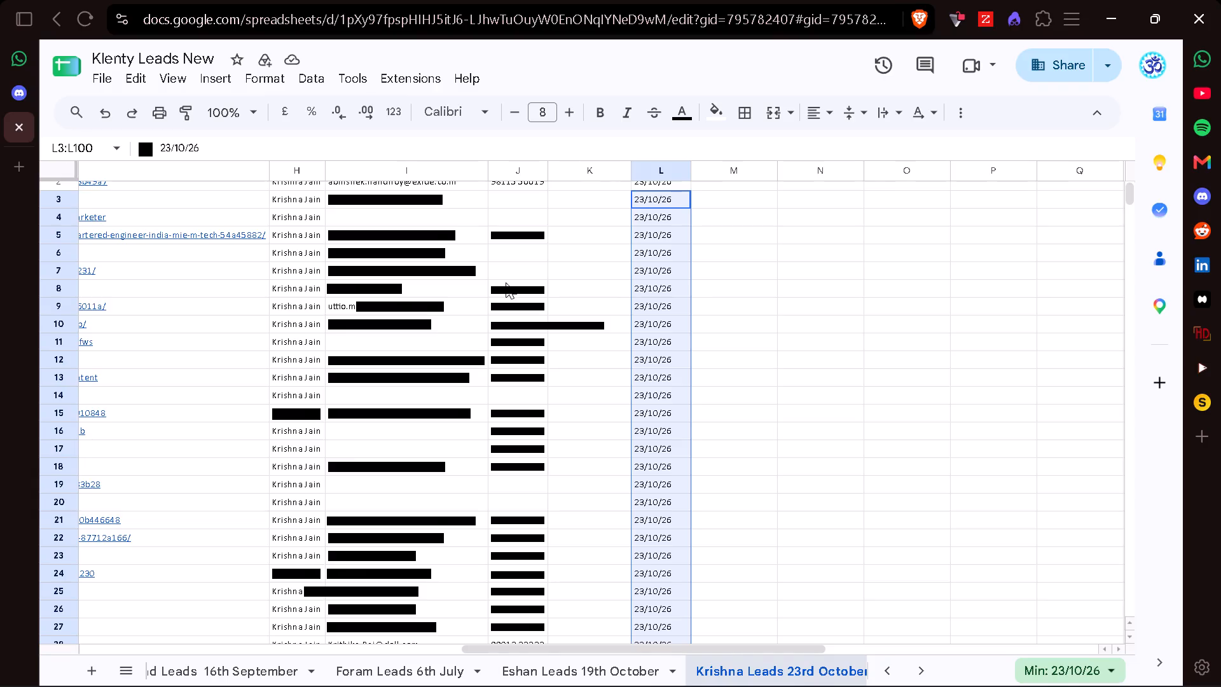
Remove the extra leading characters in front of the phone number in cell J62 of the Krishna Leads 23rd October sheet.
scroll(506, 282, down, 3)
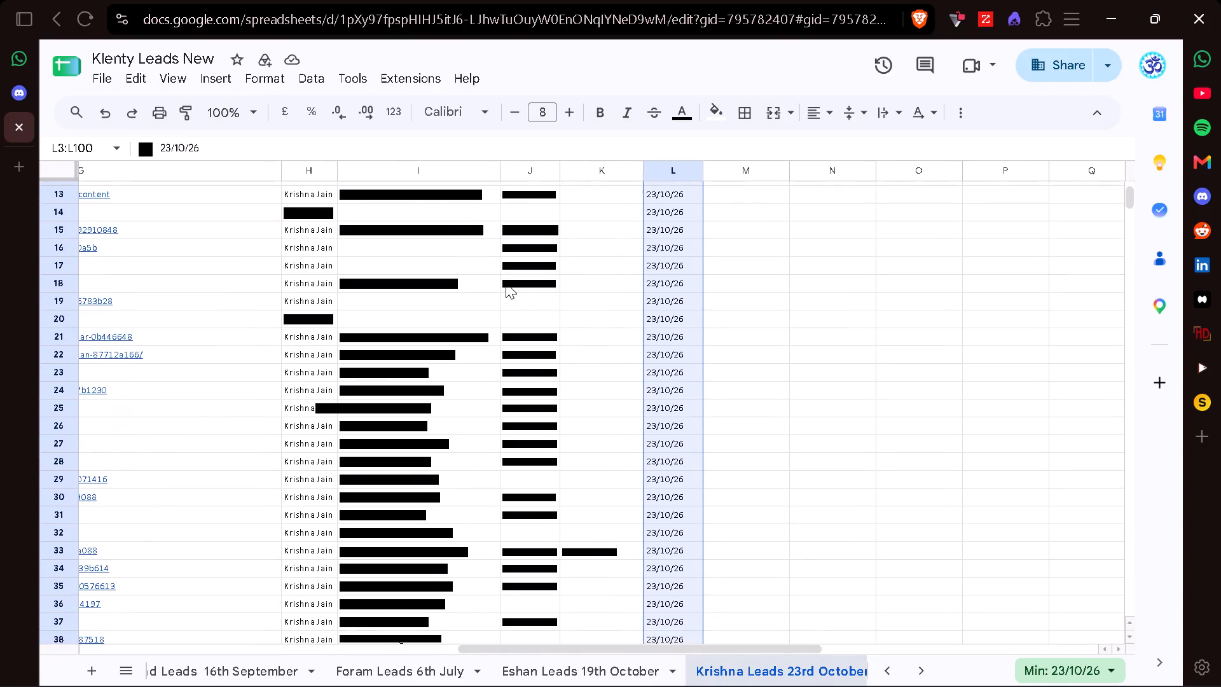
scroll(506, 282, down, 3)
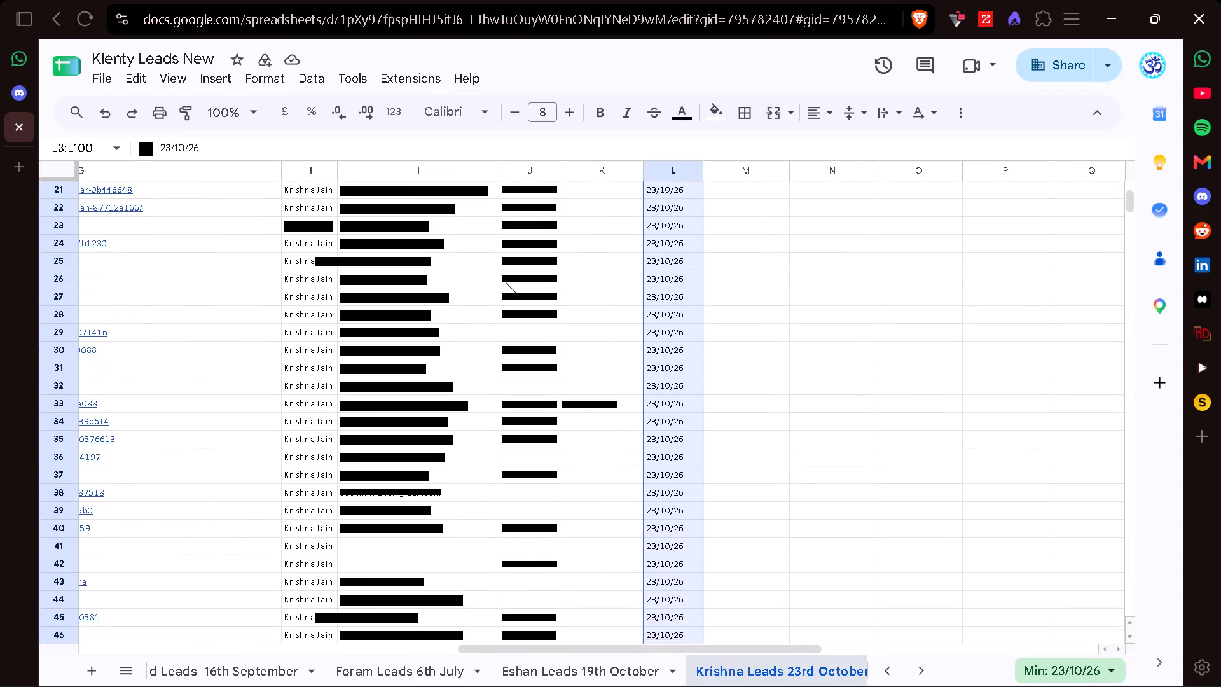
scroll(506, 282, down, 1)
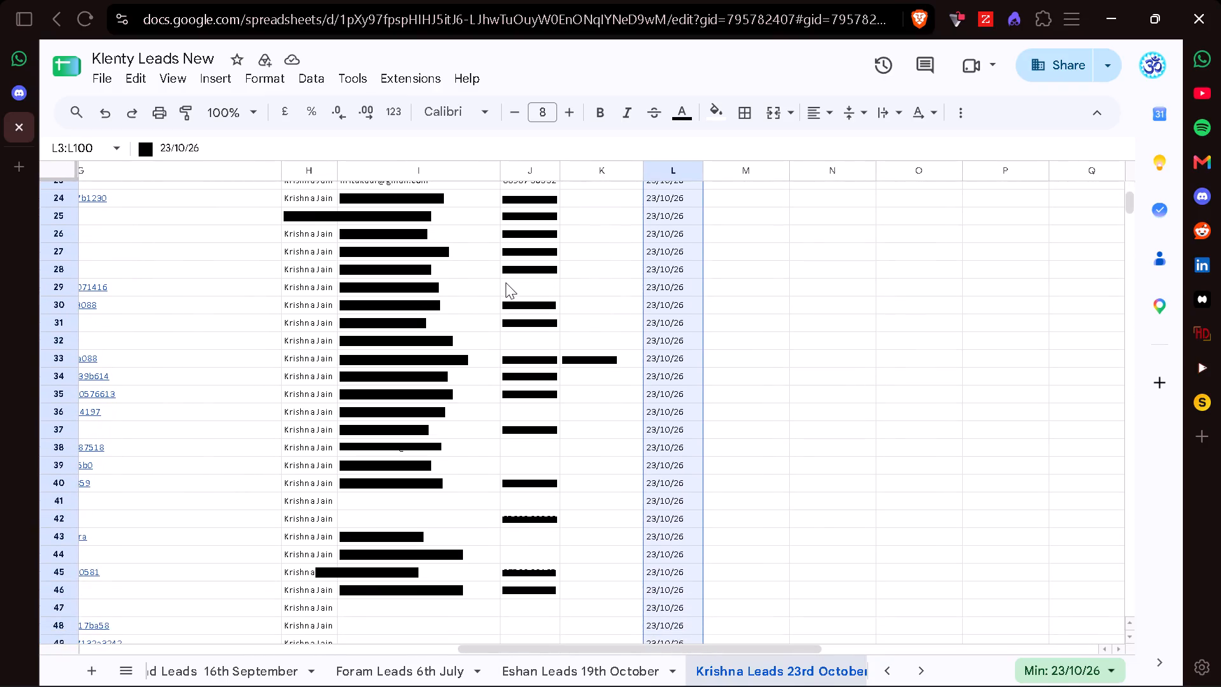
scroll(506, 282, down, 3)
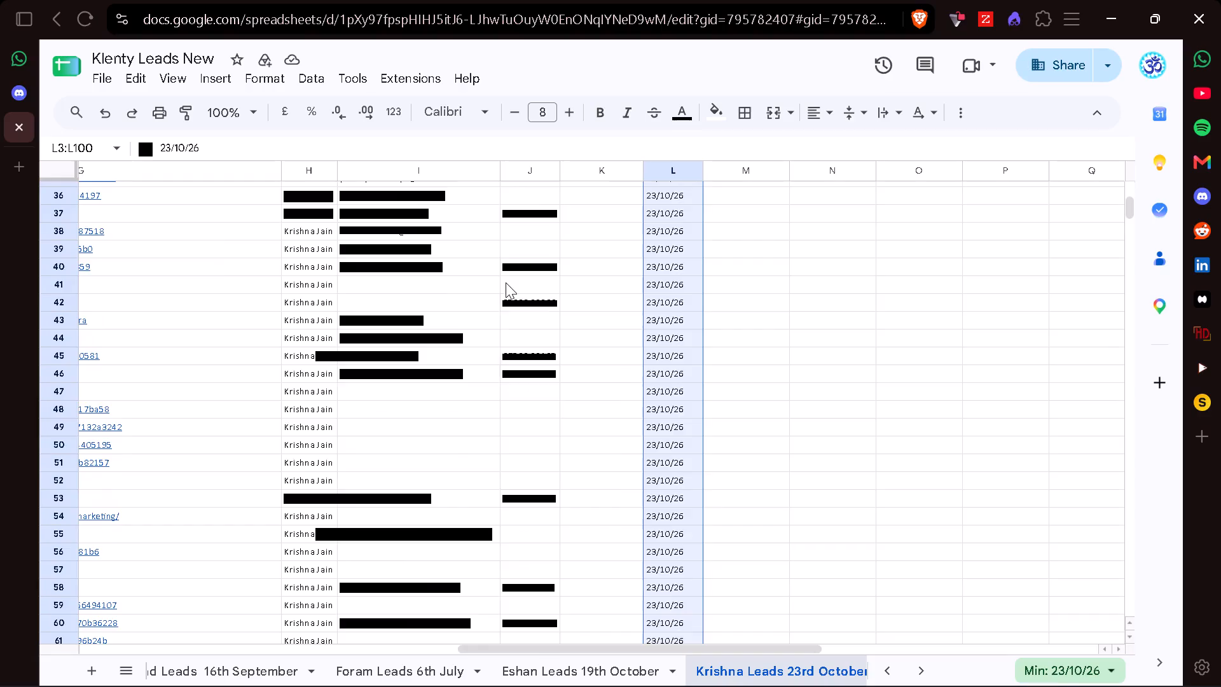
scroll(506, 282, down, 1)
scroll(497, 376, down, 1)
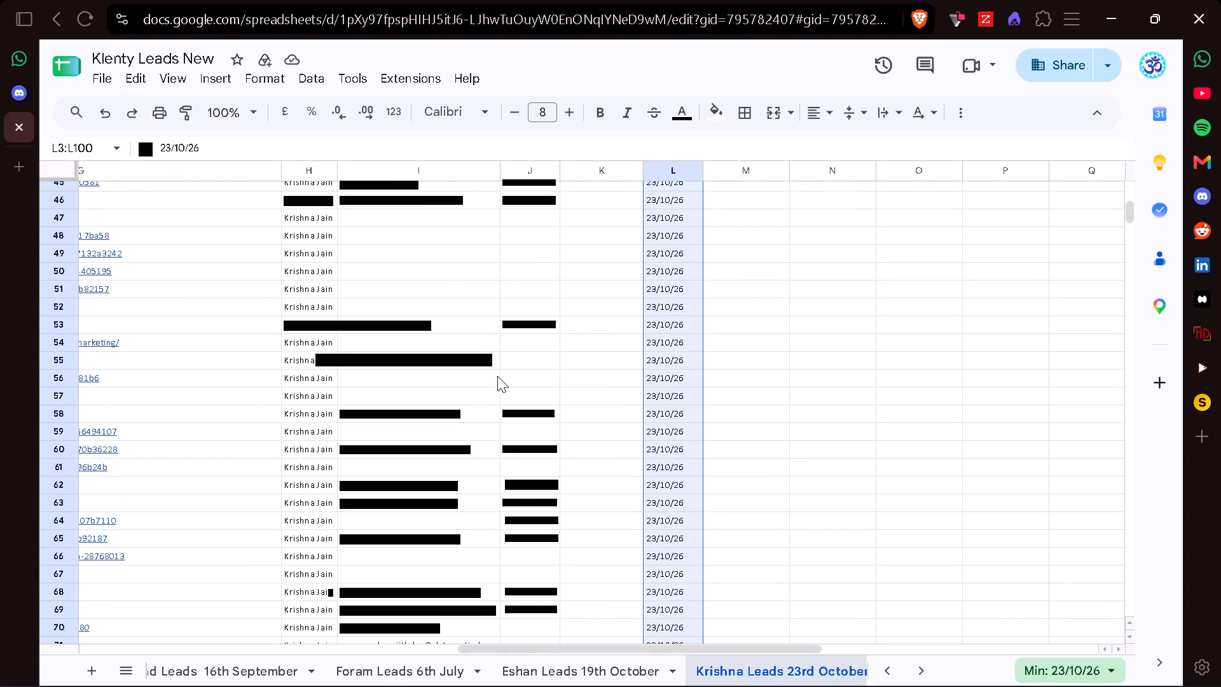
click(507, 481)
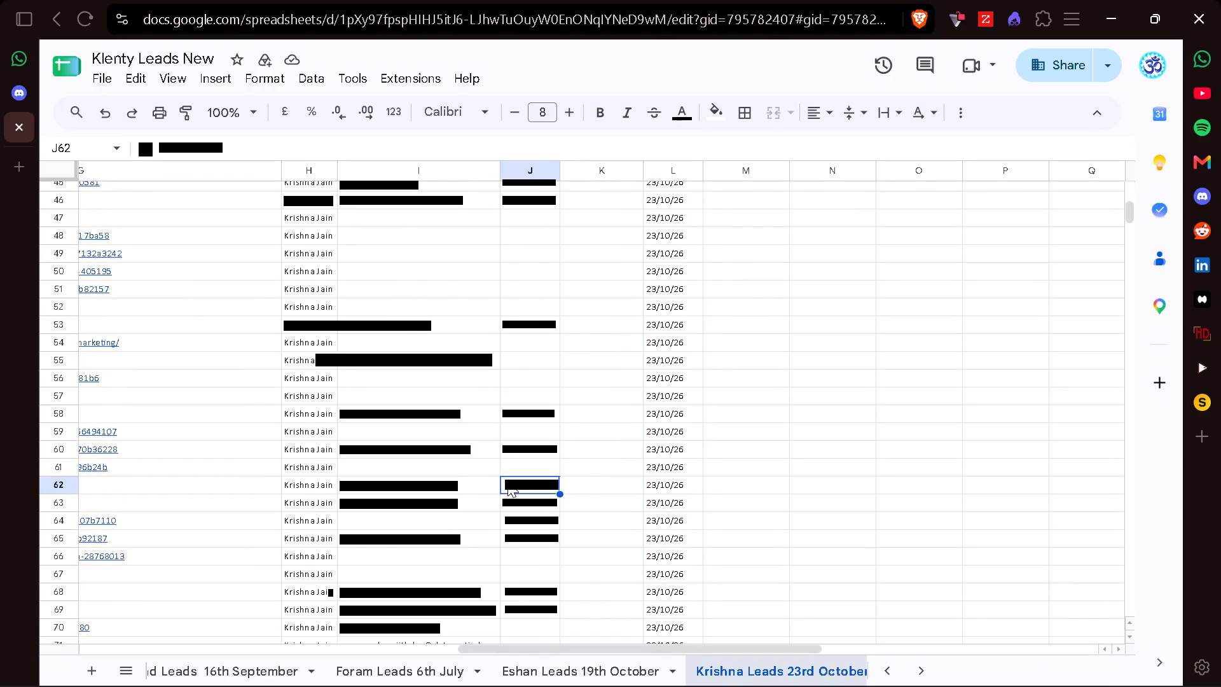
click(167, 142)
key(Left)
key(BackSpace)
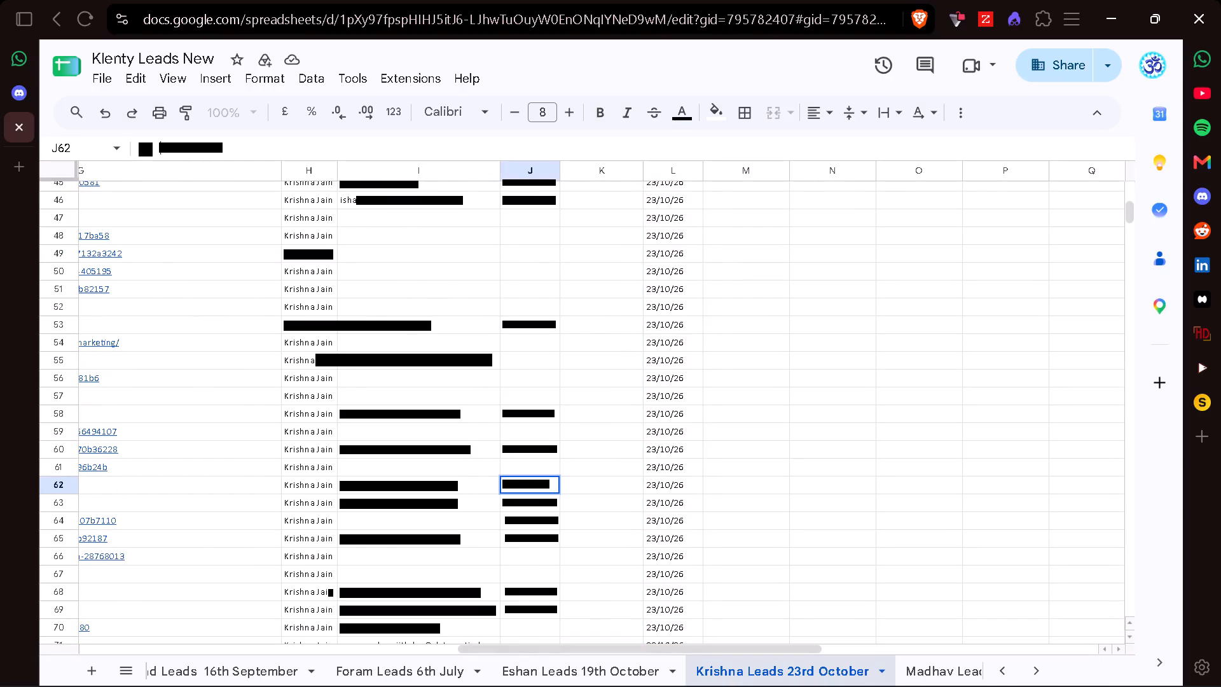
key(BackSpace)
key(BackSpace)
key(Return)
key(BackSpace)
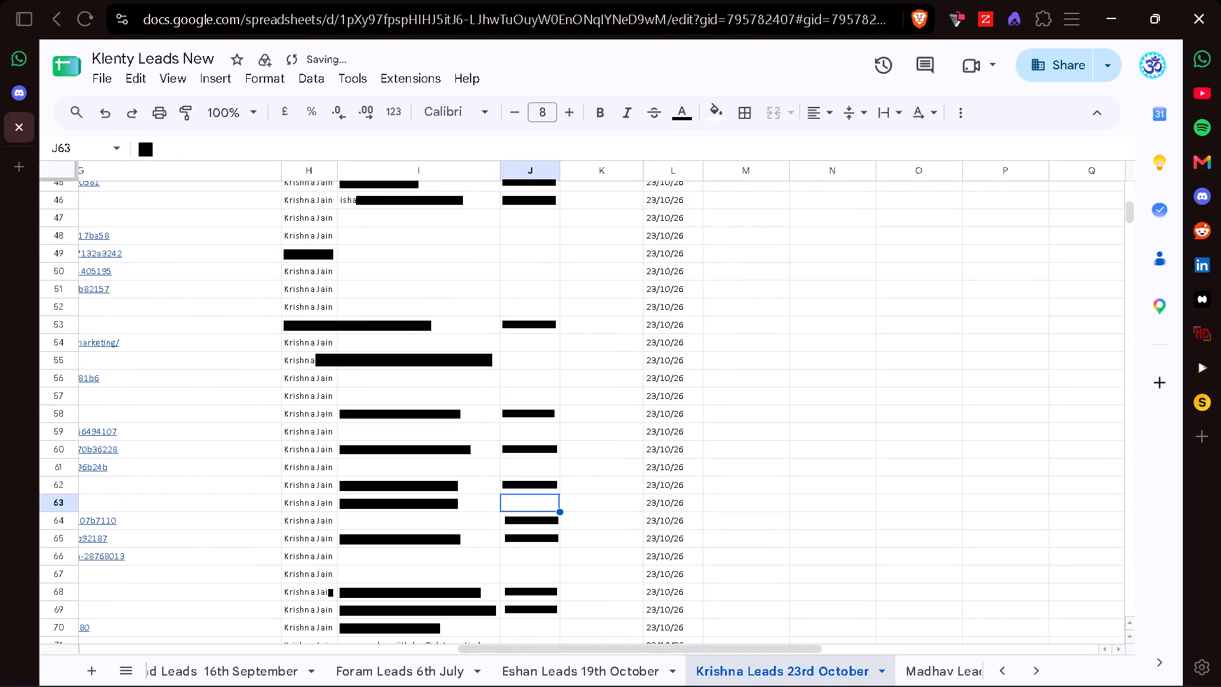
click(109, 113)
Remove the extra leading characters from the phone numbers in cells J64 and J65.
key(Down)
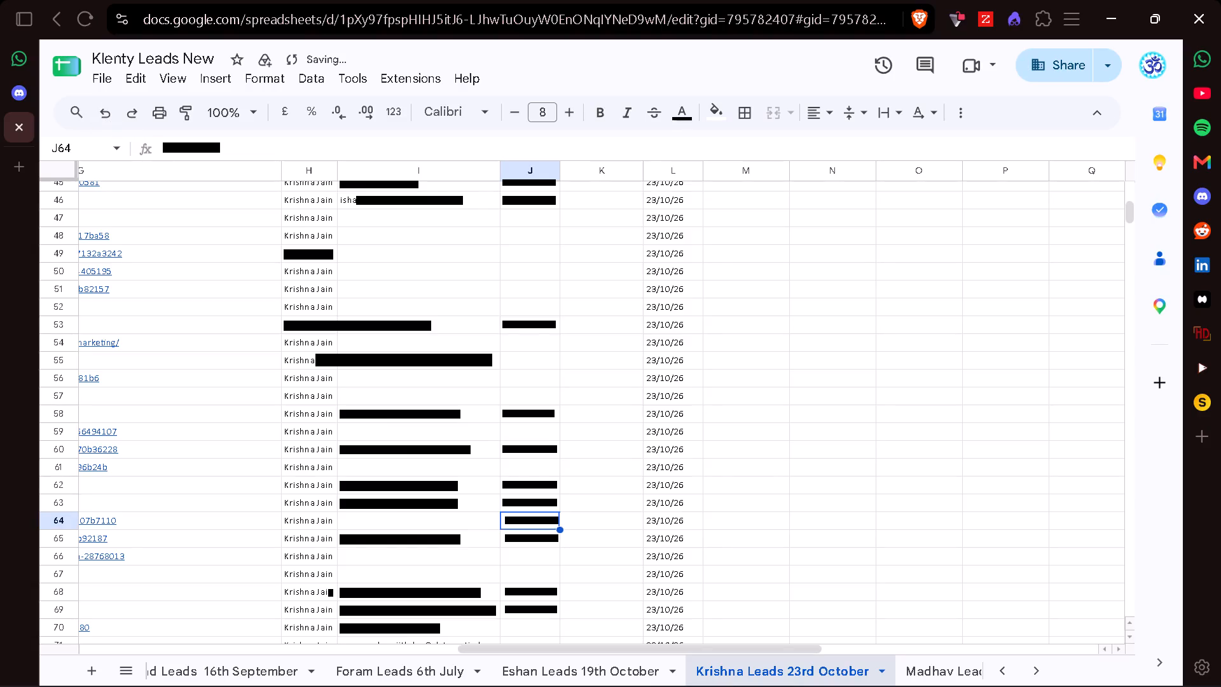
click(163, 144)
key(BackSpace)
key(BackSpace)
key(BackSpace)
key(Down)
key(Return)
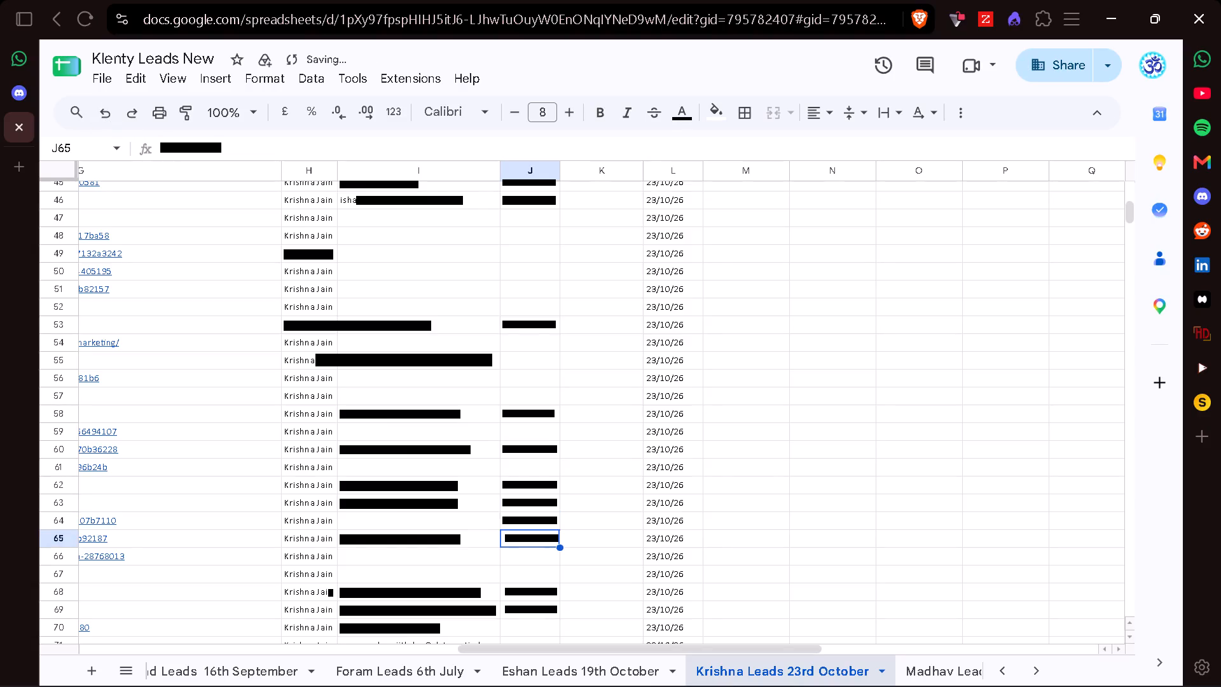
click(165, 146)
key(BackSpace)
key(BackSpace)
key(BackSpace)
key(BackSpace)
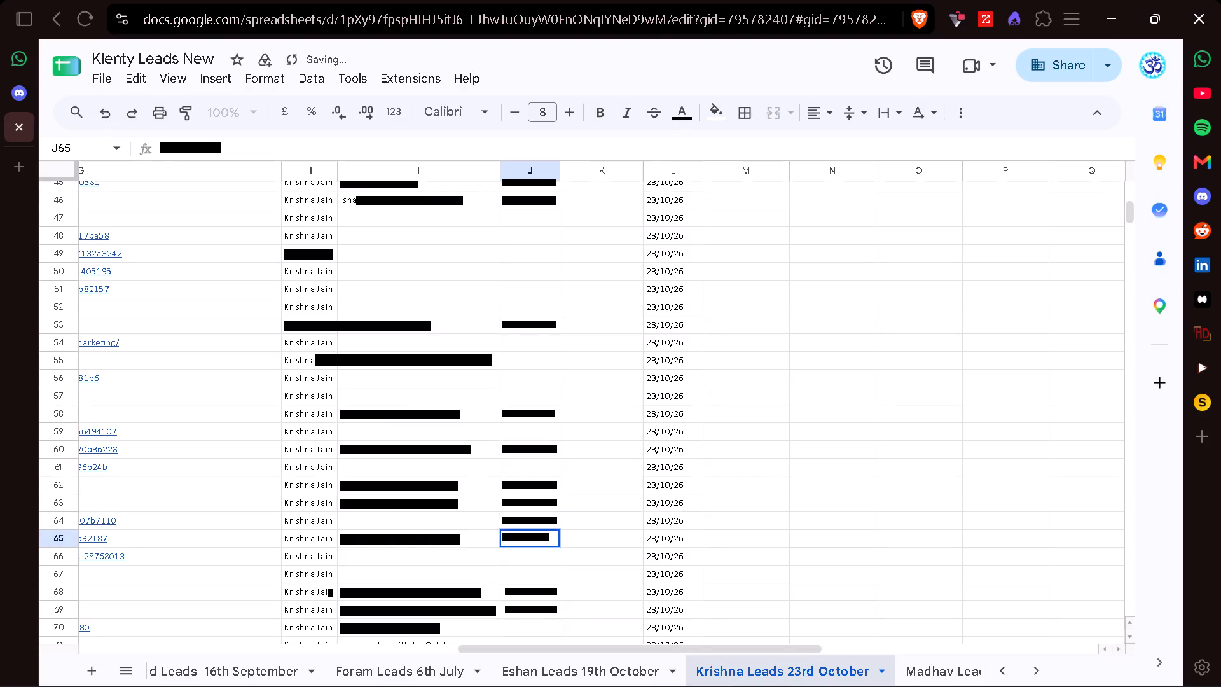
key(Return)
Remove the extra leading characters from the phone numbers in cells J68 and J69.
key(Down)
key(Down)
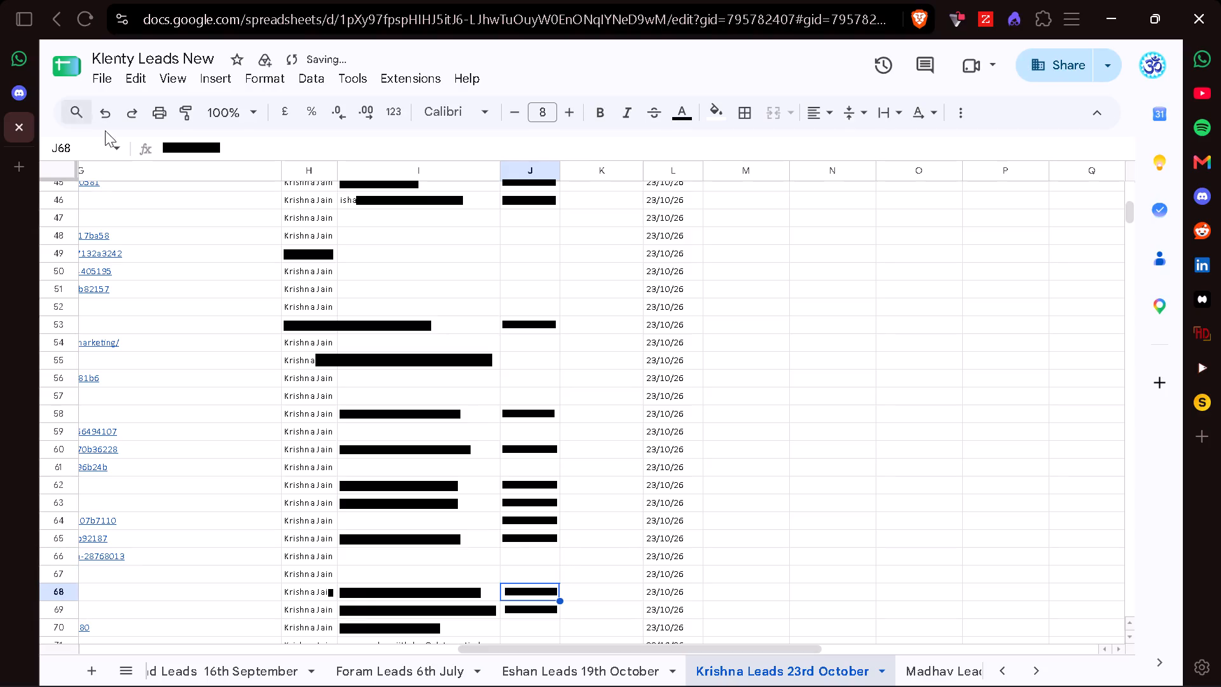
click(164, 146)
key(BackSpace)
key(BackSpace)
key(BackSpace)
key(Return)
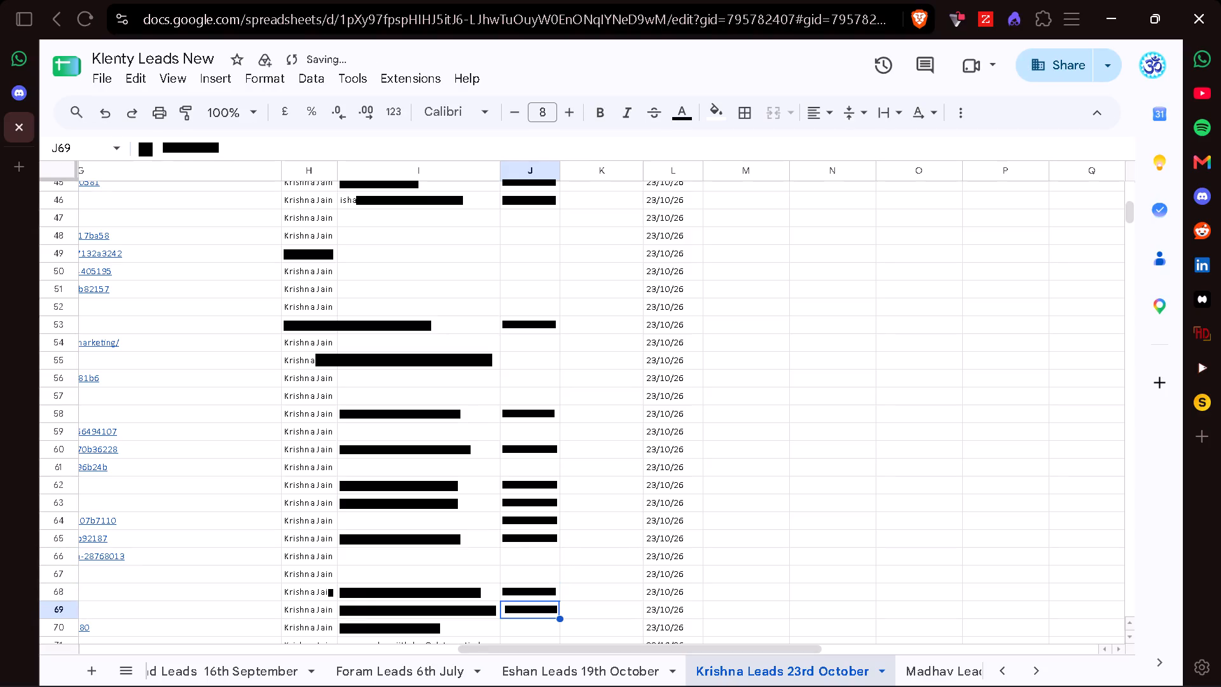
click(165, 146)
key(BackSpace)
key(BackSpace)
key(BackSpace)
key(Return)
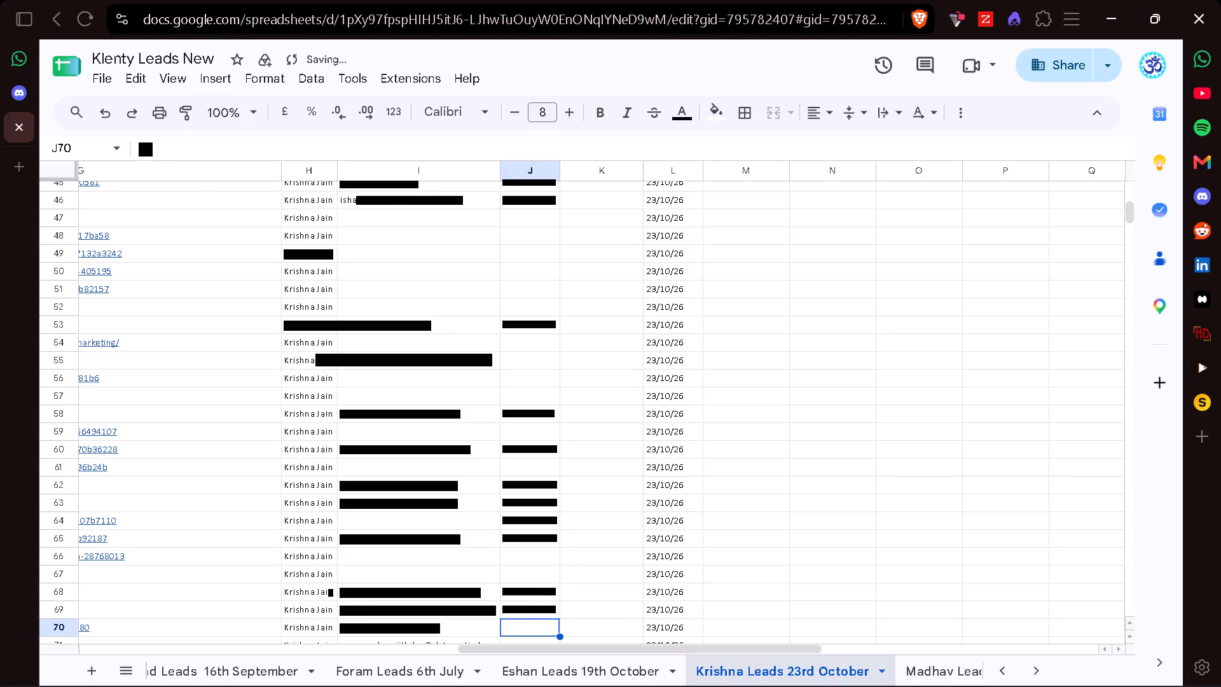
Reopen the phone number in cell J68 and delete two more characters near its start.
key(Up)
key(Up)
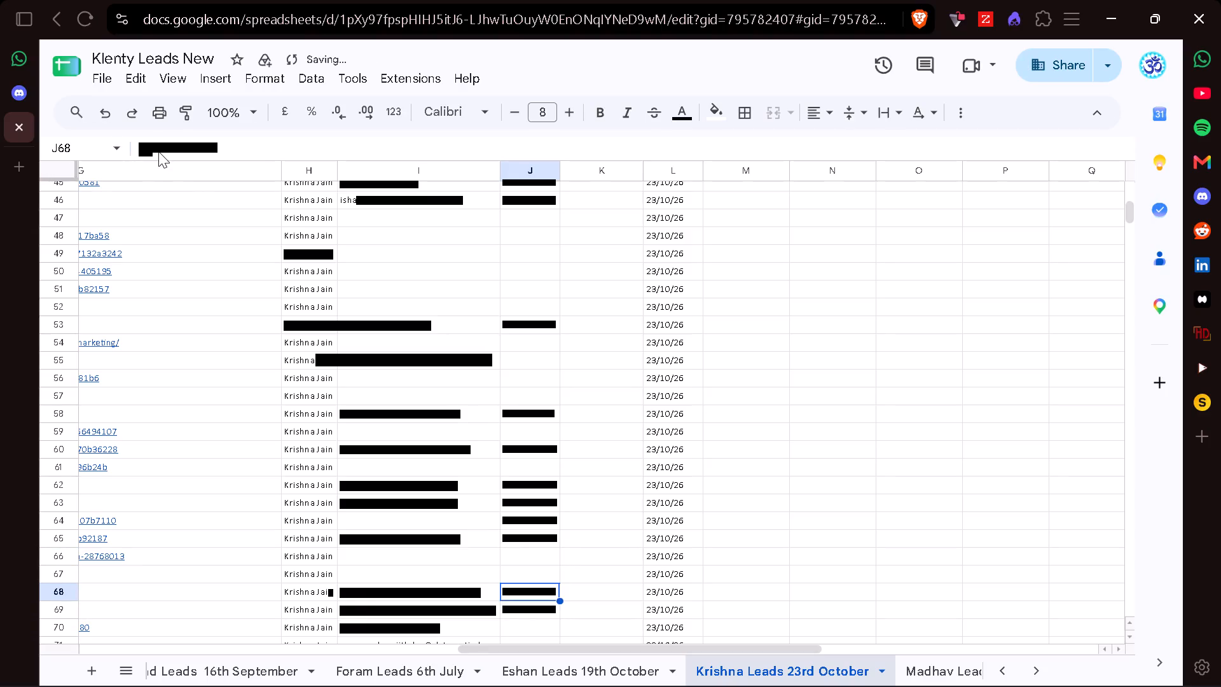
click(160, 148)
key(BackSpace)
key(BackSpace)
key(Return)
Remove the extra leading characters from the phone number in cell J74, leaving J75 as it is.
scroll(160, 148, down, 3)
scroll(329, 352, down, 3)
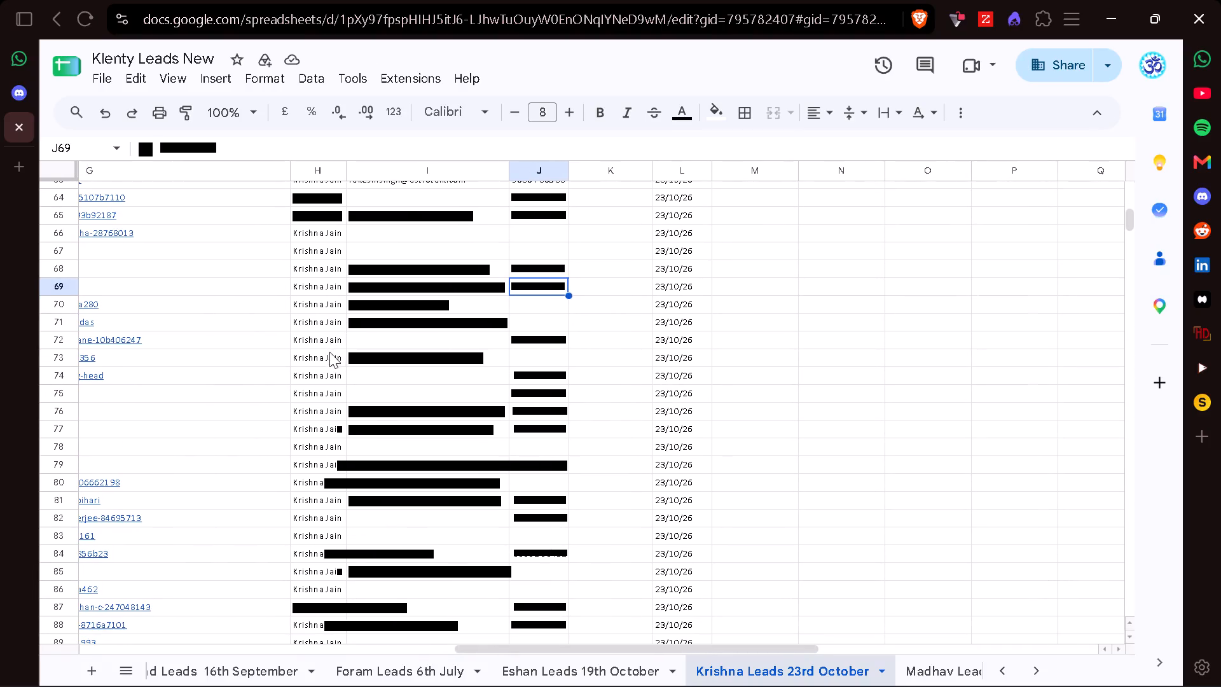
click(525, 368)
key(Down)
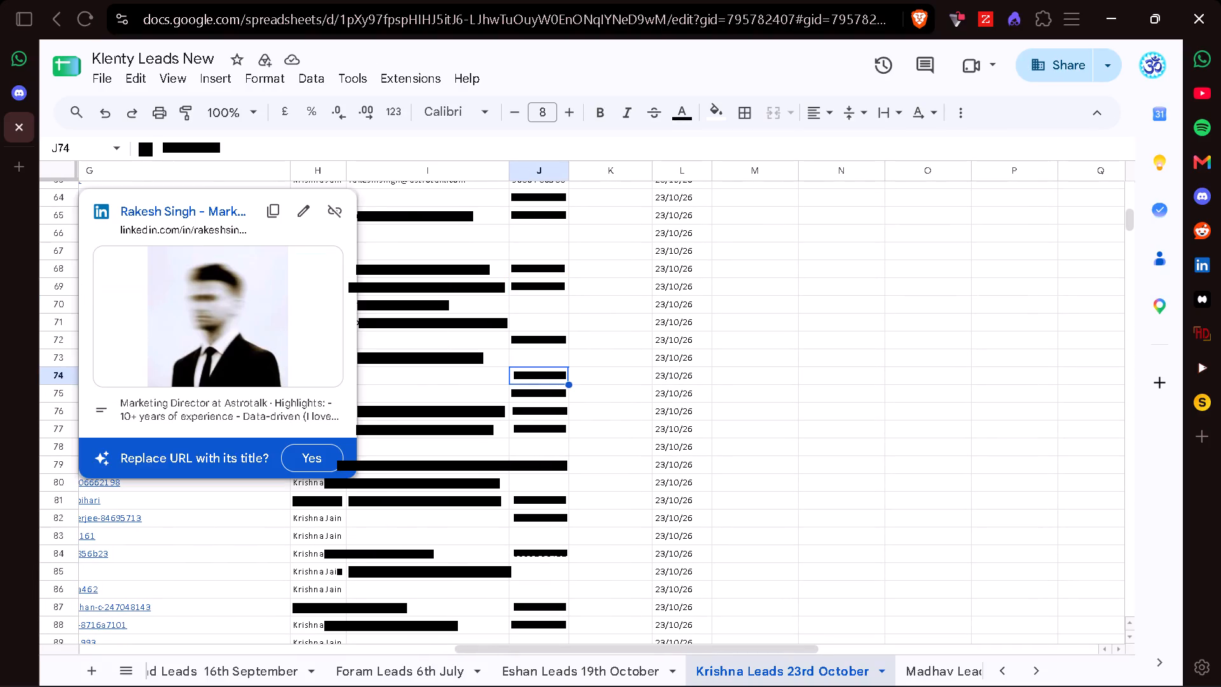
click(164, 142)
key(BackSpace)
key(BackSpace)
key(BackSpace)
key(BackSpace)
key(Return)
key(Return)
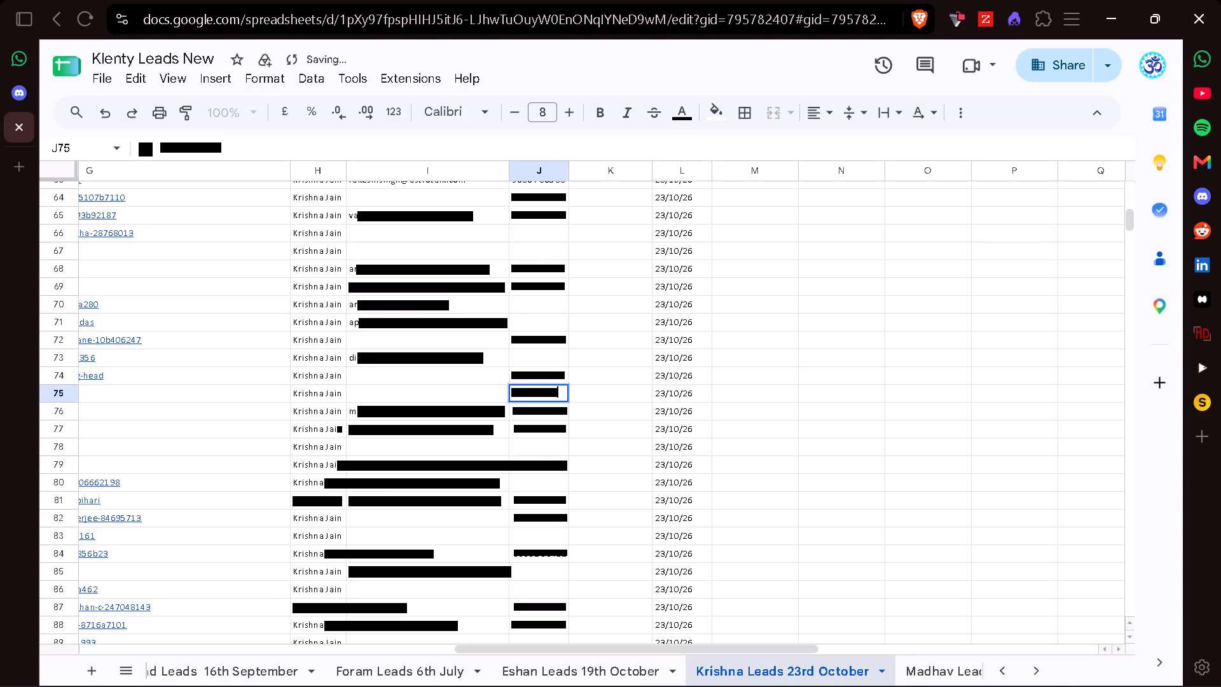
key(Return)
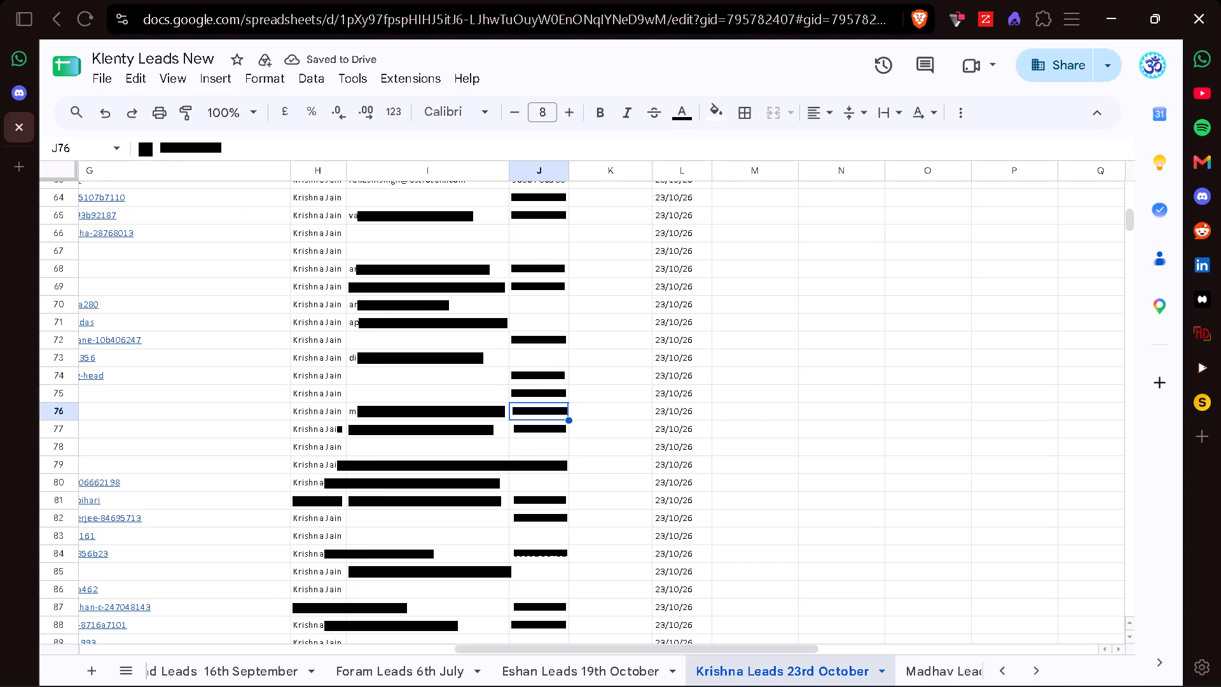
Remove the extra leading characters from the phone numbers in cells J76 and J77.
click(162, 142)
key(BackSpace)
key(BackSpace)
key(BackSpace)
key(BackSpace)
key(Return)
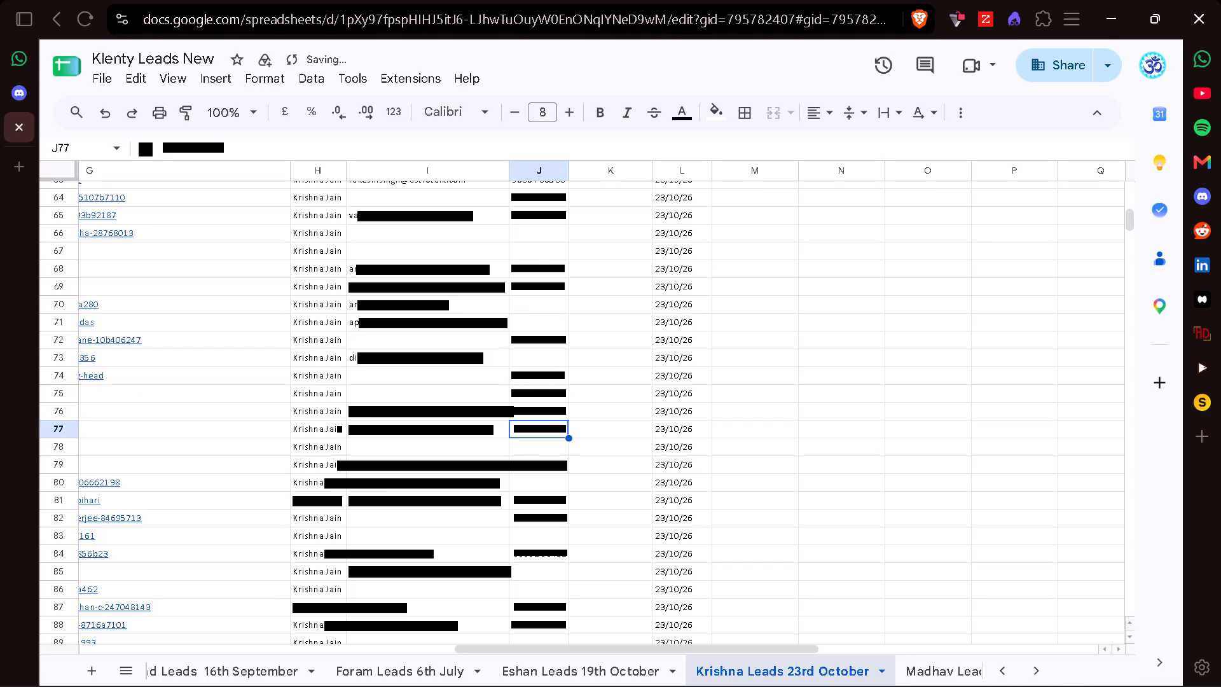
click(165, 149)
key(BackSpace)
key(BackSpace)
key(BackSpace)
key(Return)
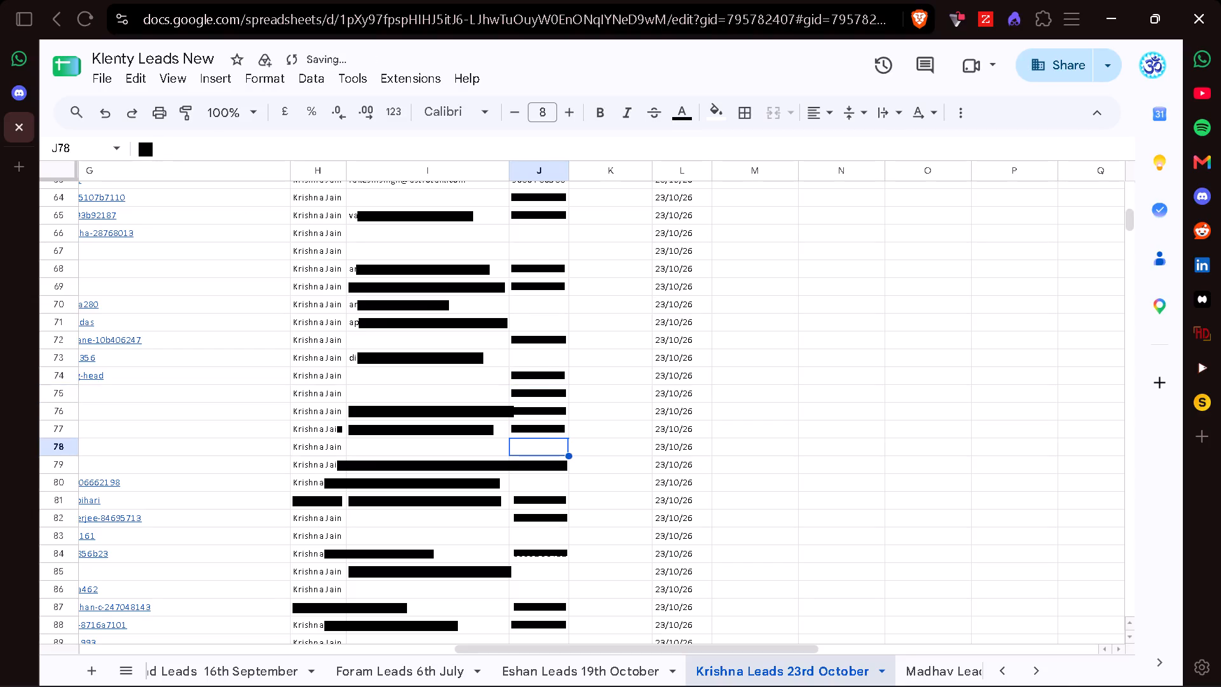
Remove the extra leading characters from the phone numbers in cells J79 and J81.
key(Down)
click(165, 142)
key(BackSpace)
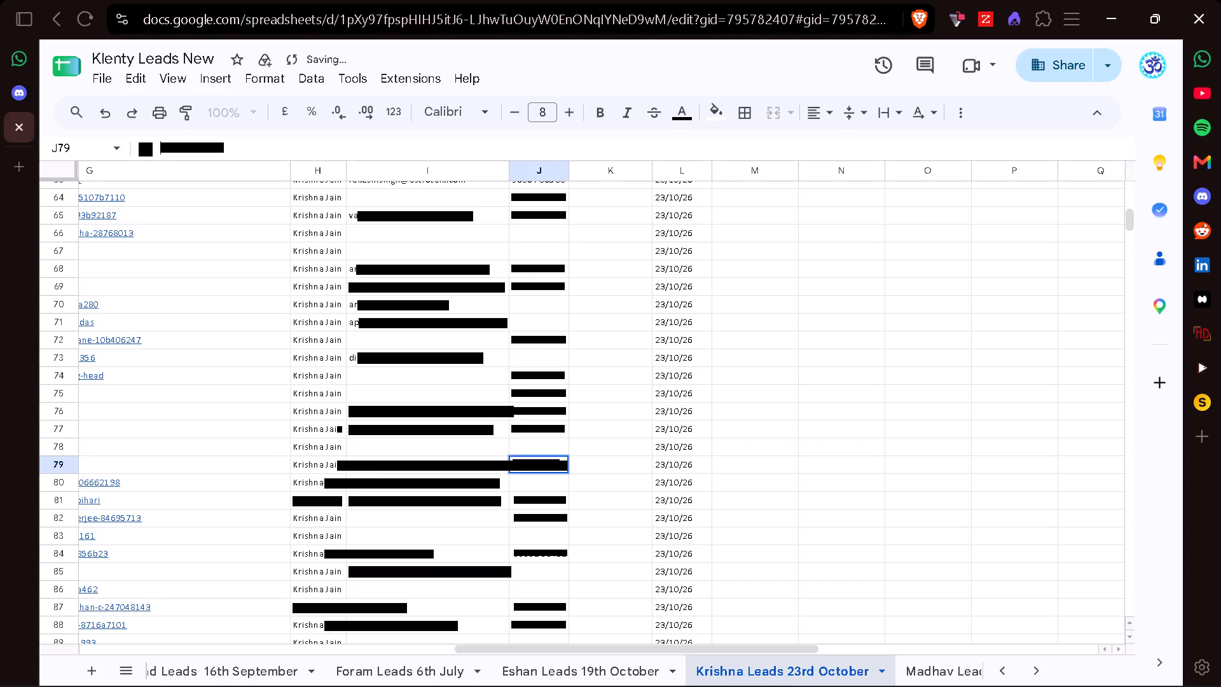
key(BackSpace)
key(BackSpace)
key(Return)
key(Down)
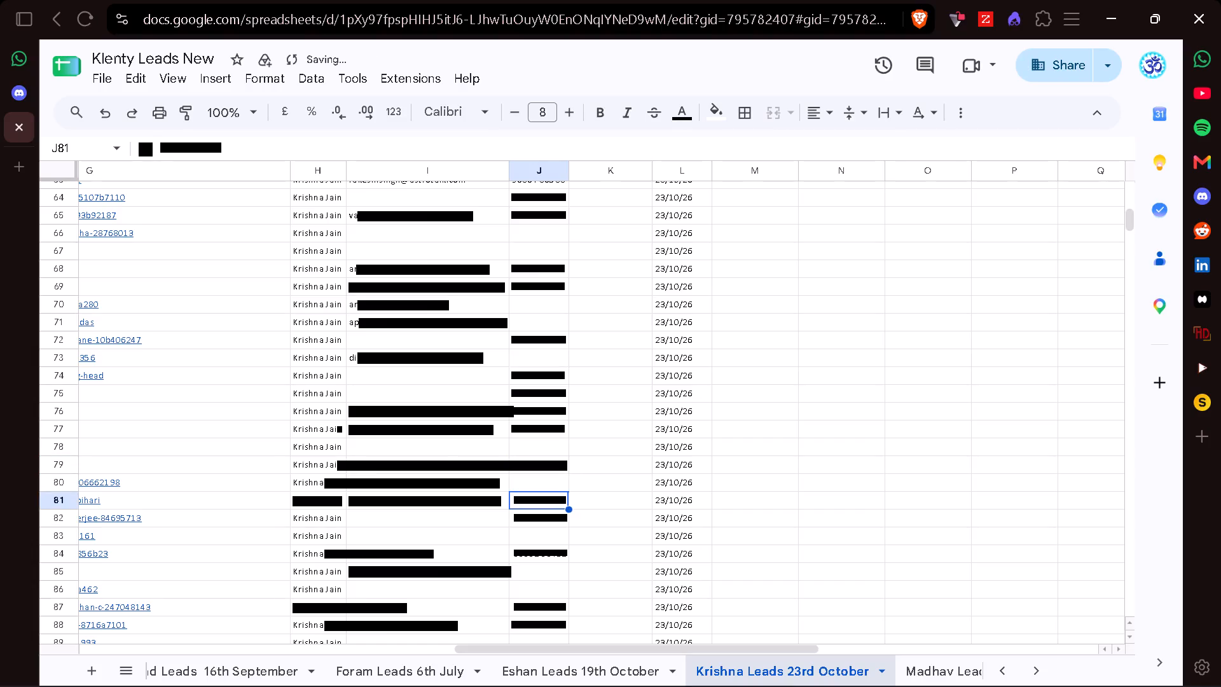
click(163, 143)
key(BackSpace)
key(BackSpace)
key(BackSpace)
key(Return)
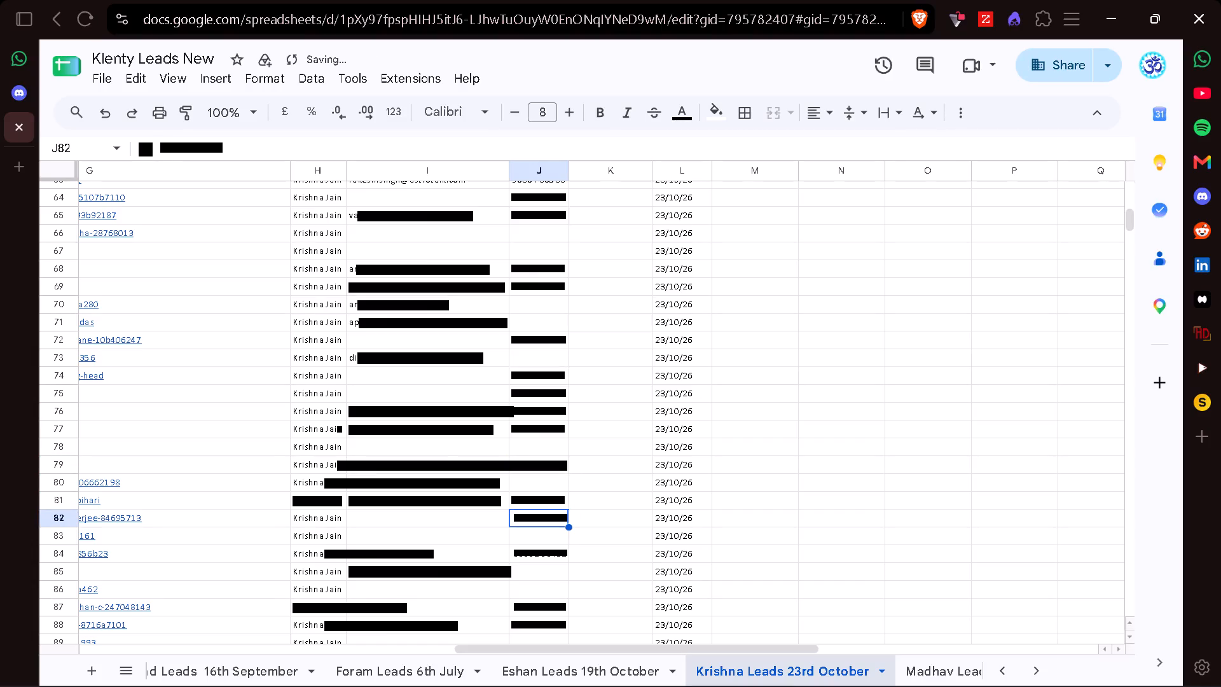
Remove the extra leading characters from the phone numbers in cells J82 and J84.
click(164, 147)
key(BackSpace)
key(BackSpace)
key(BackSpace)
key(BackSpace)
key(Return)
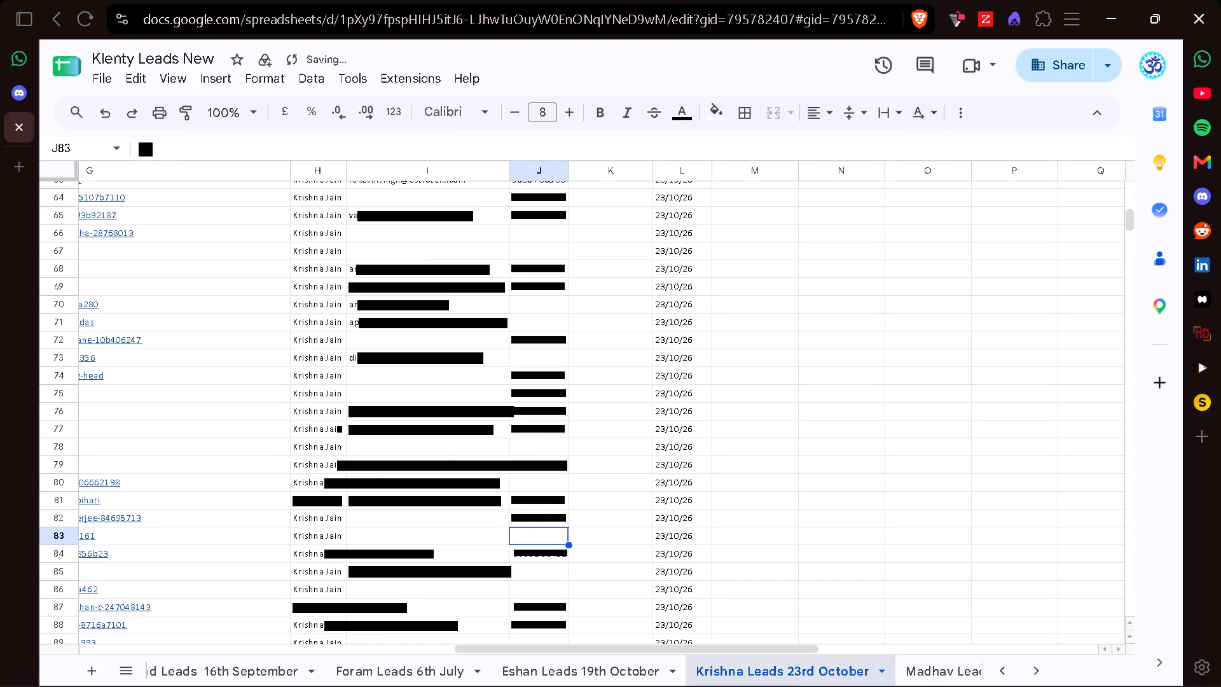
scroll(200, 172, down, 3)
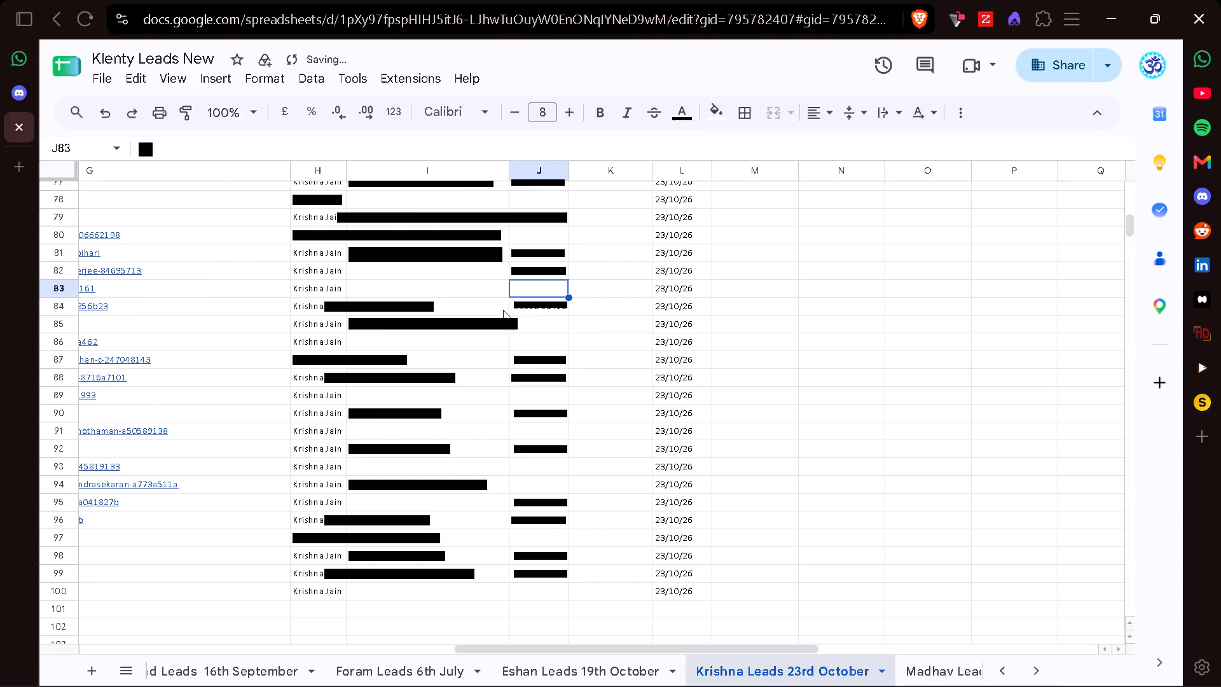
click(517, 310)
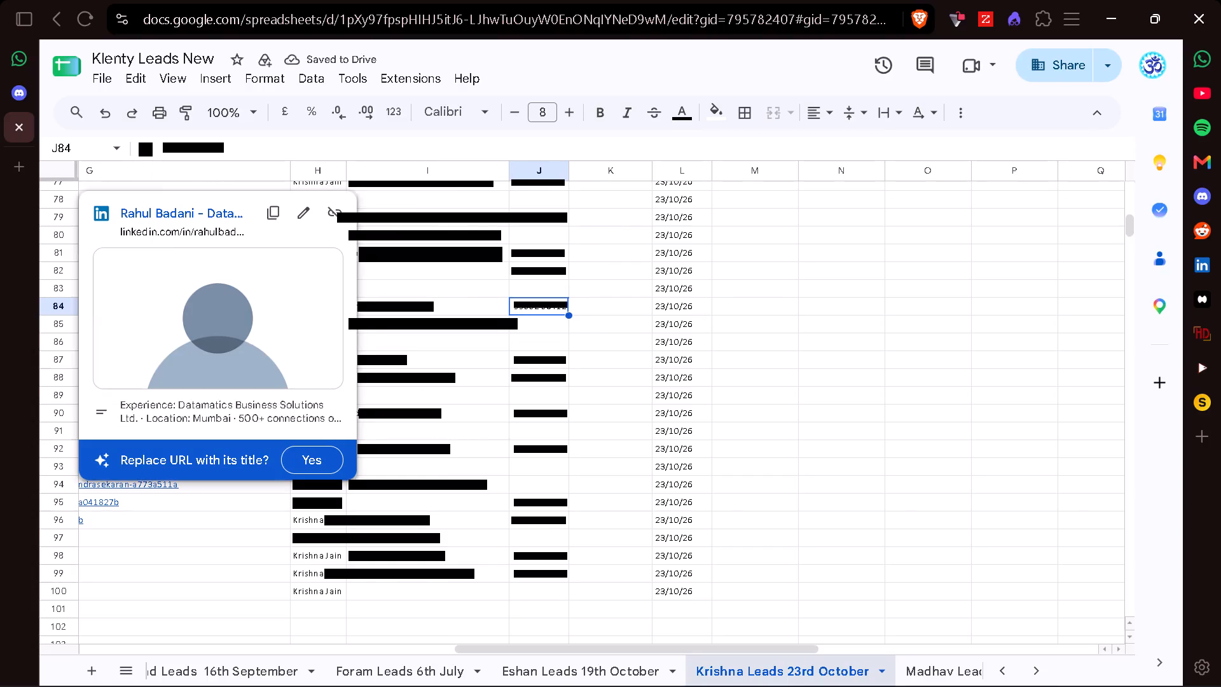
click(165, 149)
key(BackSpace)
key(BackSpace)
key(BackSpace)
key(Return)
key(Return)
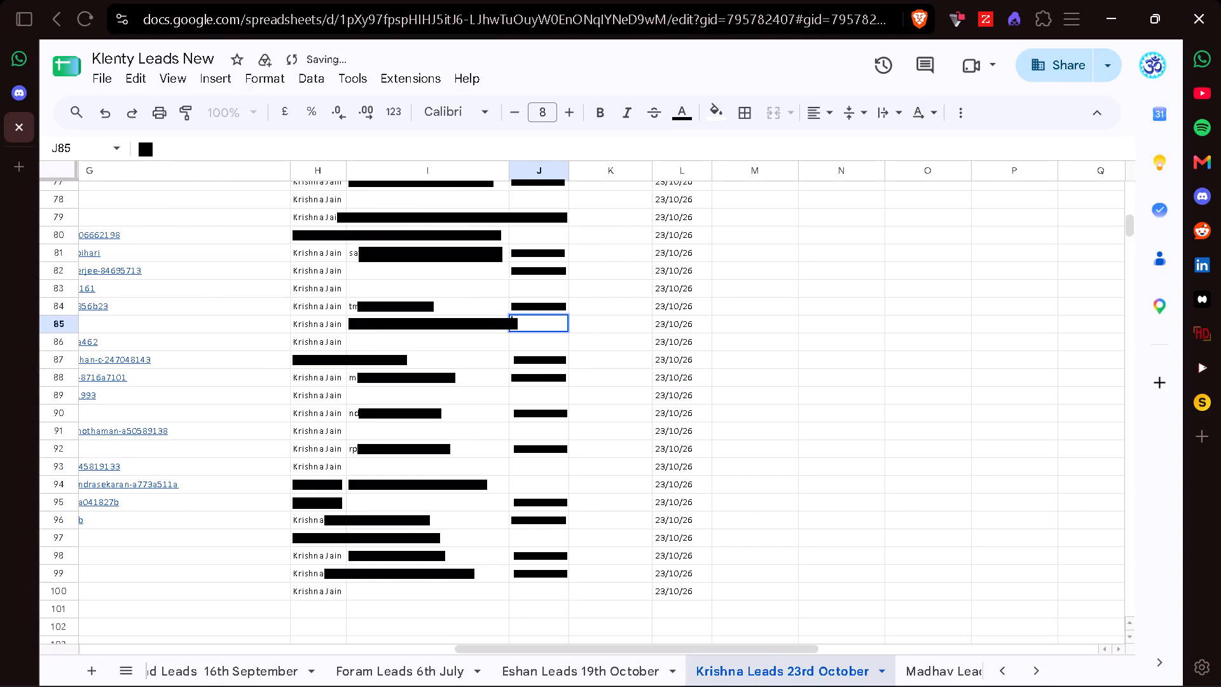
key(Return)
Remove the extra leading characters from the phone numbers in cells J87 and J90.
key(Down)
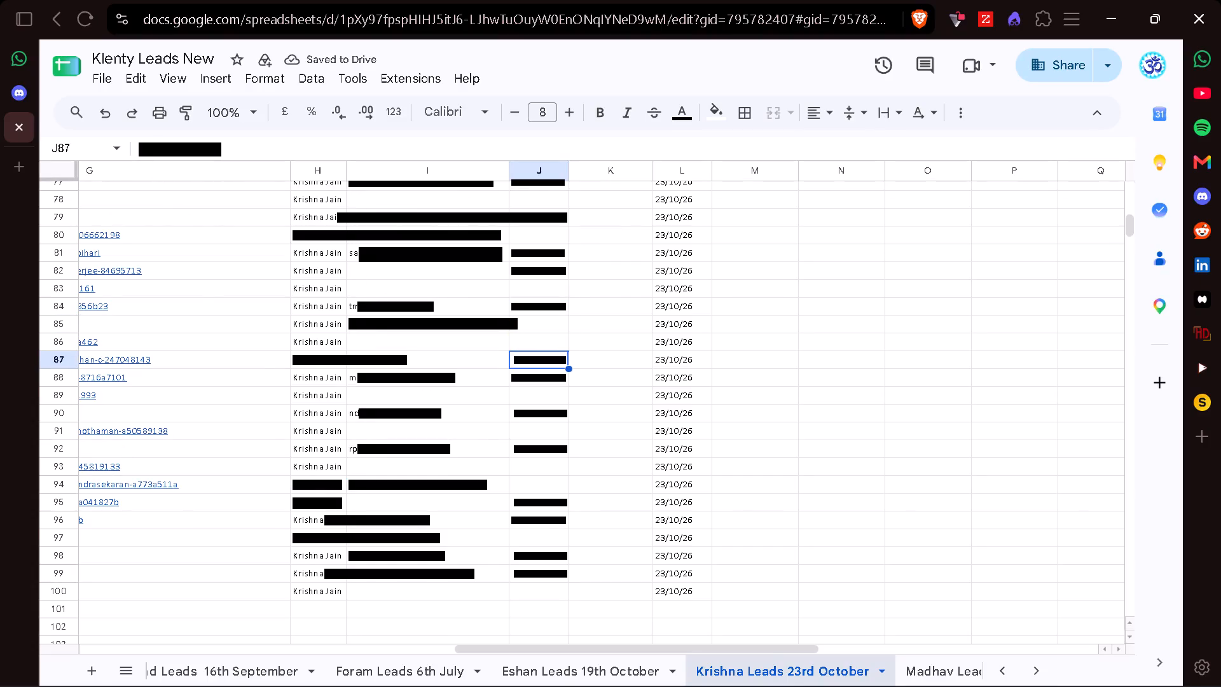
click(162, 149)
key(BackSpace)
key(BackSpace)
key(BackSpace)
key(Down)
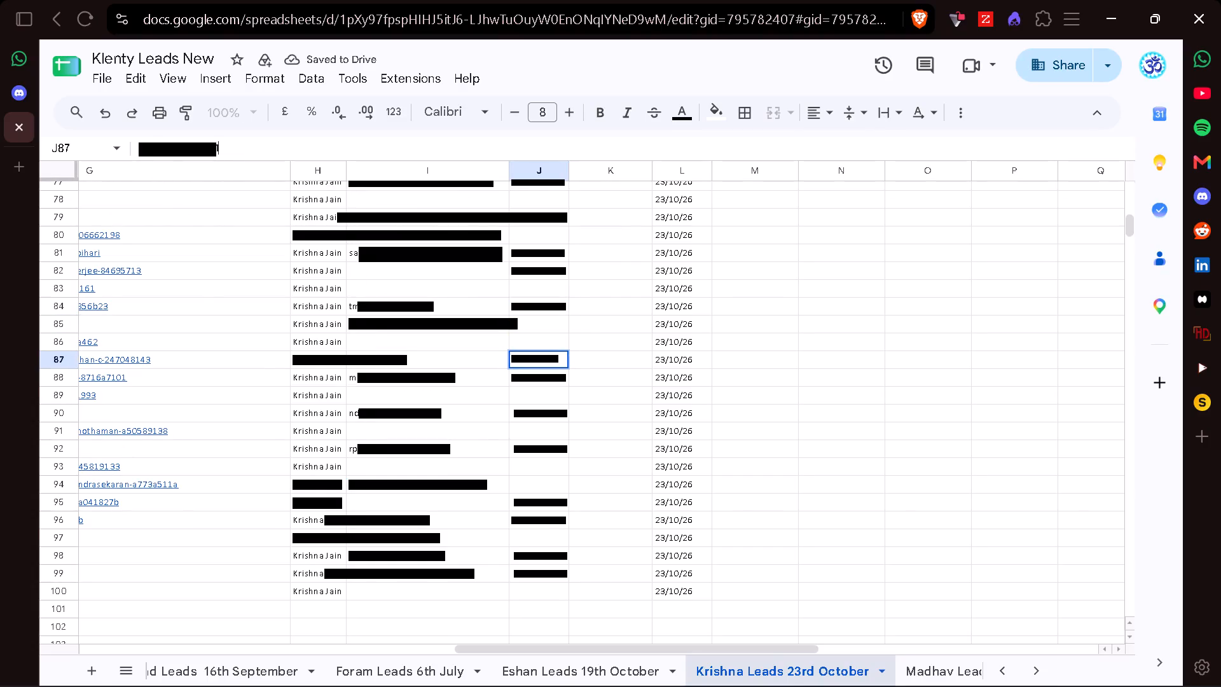
click(521, 406)
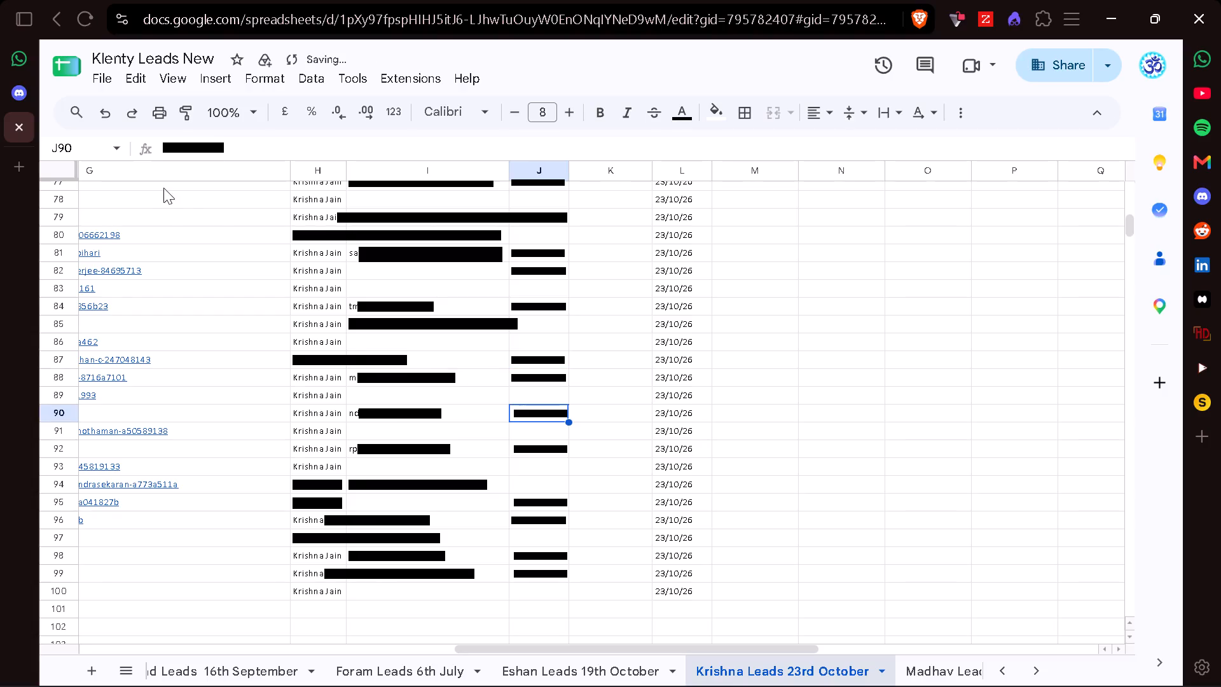
click(167, 141)
key(Left)
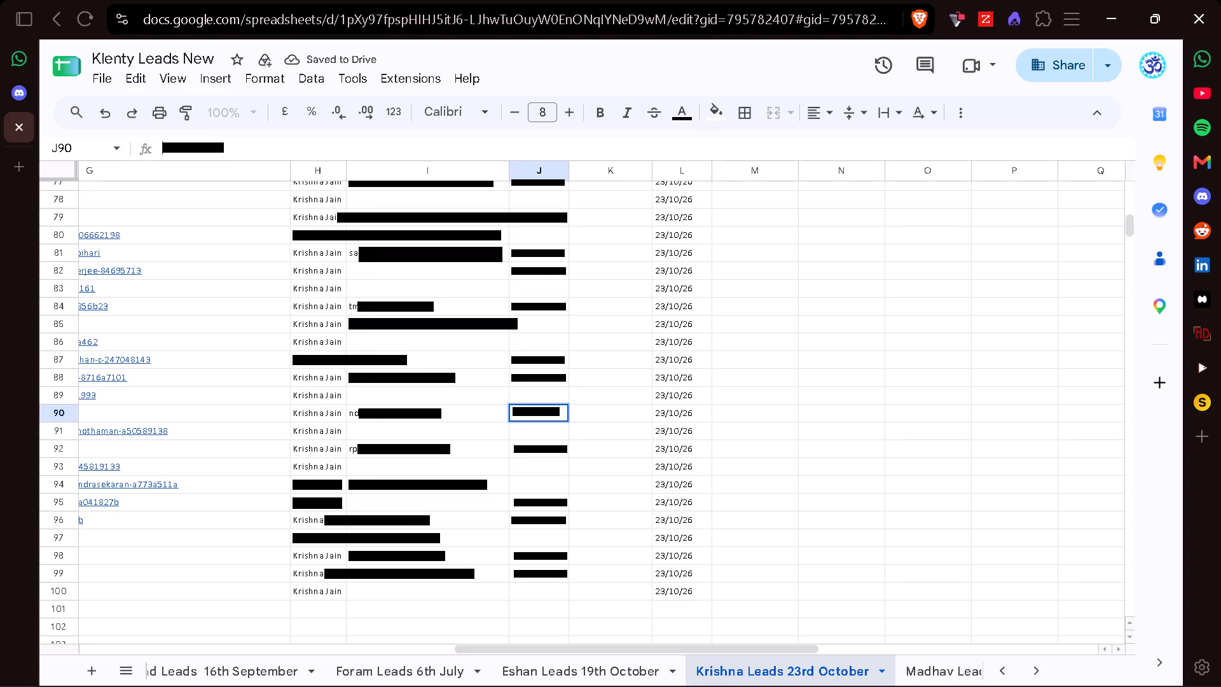
key(BackSpace)
key(BackSpace)
key(BackSpace)
Remove the extra leading characters from the phone numbers in cells J92 and J95.
click(518, 451)
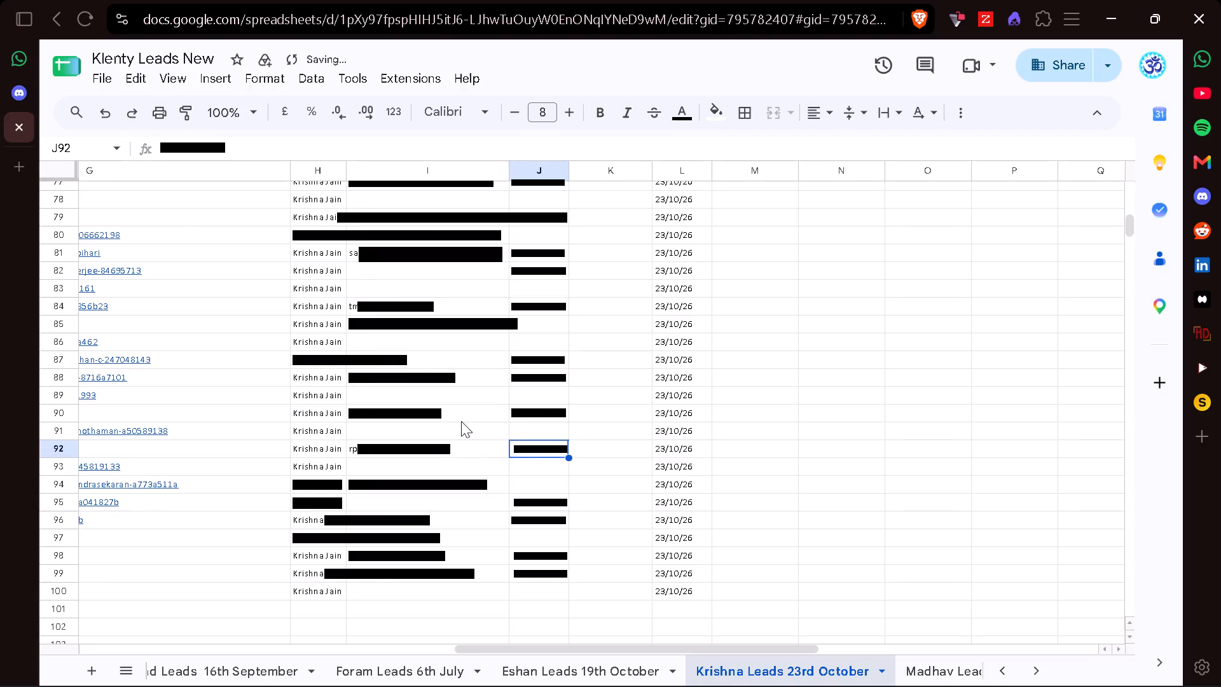
click(164, 147)
key(BackSpace)
key(BackSpace)
key(BackSpace)
key(BackSpace)
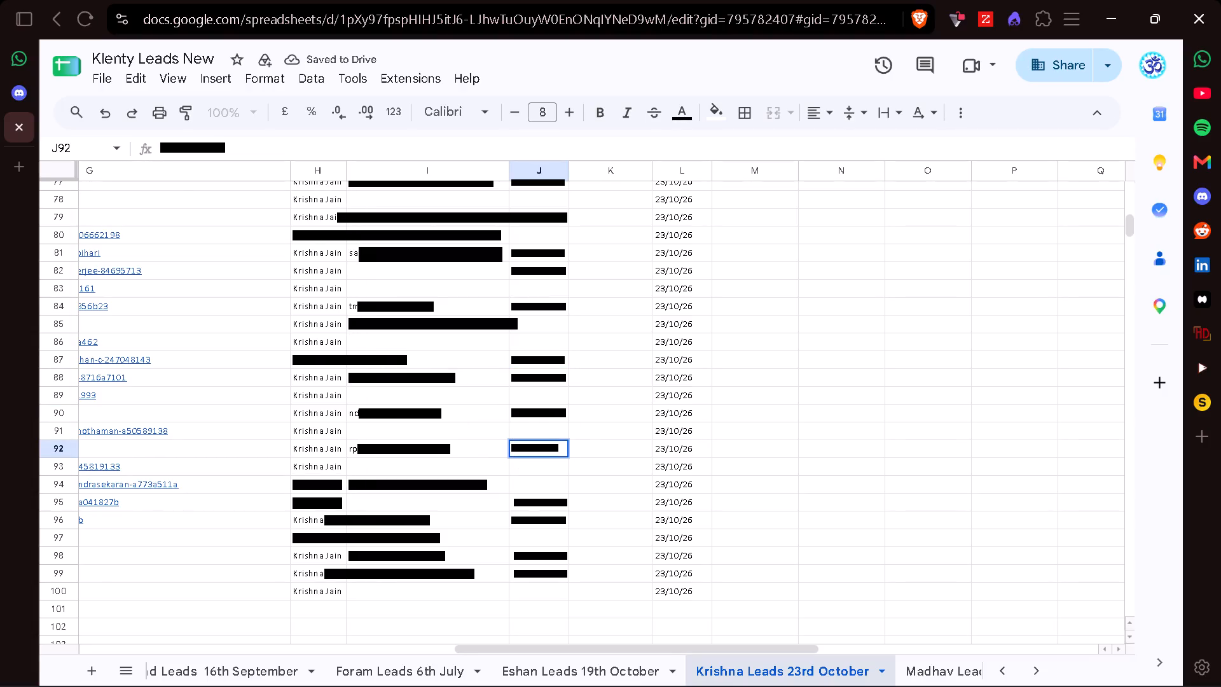
click(516, 502)
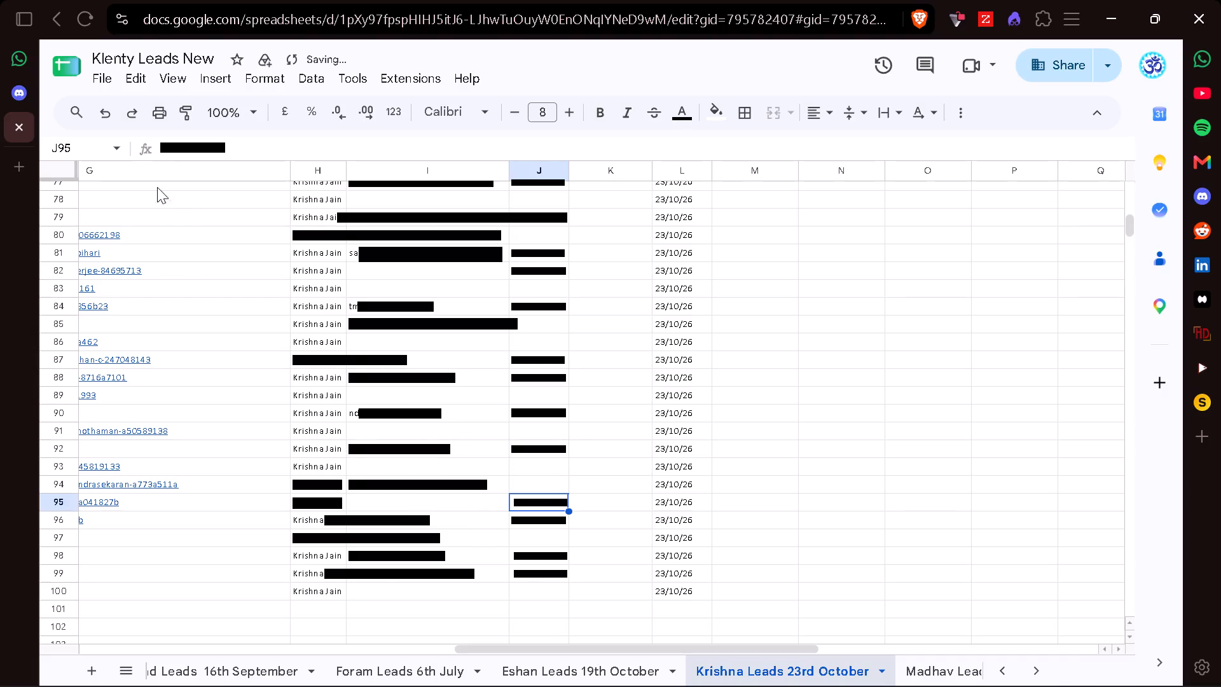
click(160, 152)
key(Right)
key(BackSpace)
key(BackSpace)
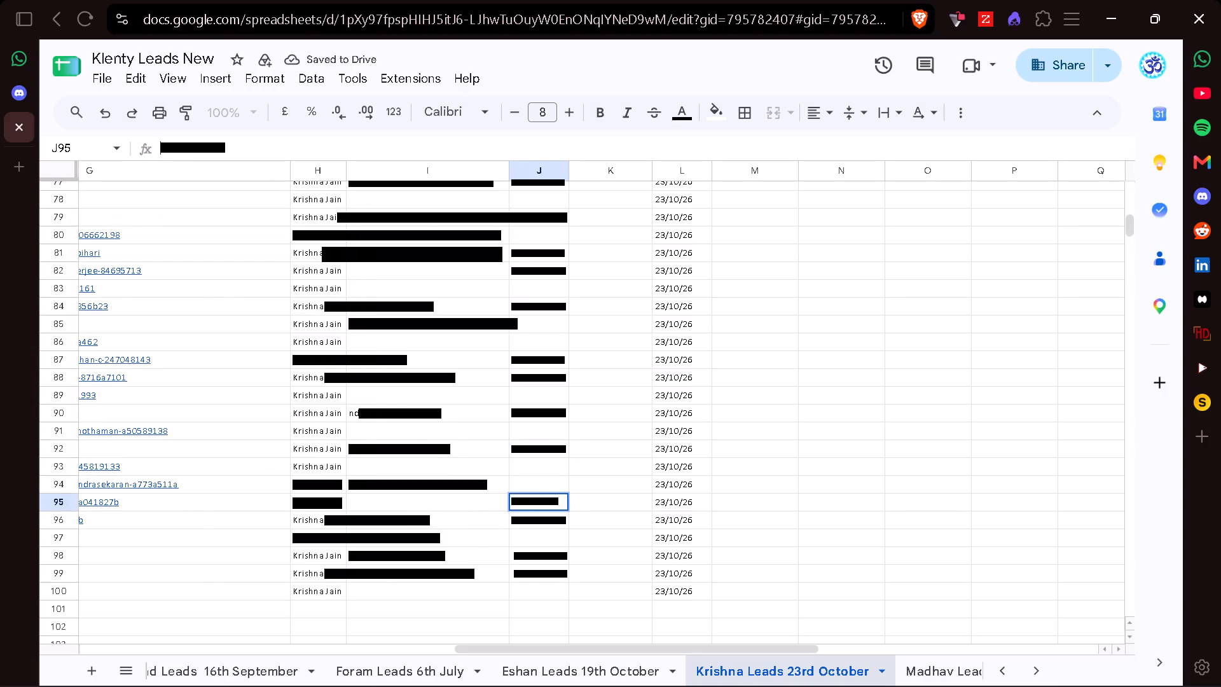
key(BackSpace)
key(BackSpace)
Remove the extra leading characters from the phone numbers in cells J98 and J99.
click(524, 555)
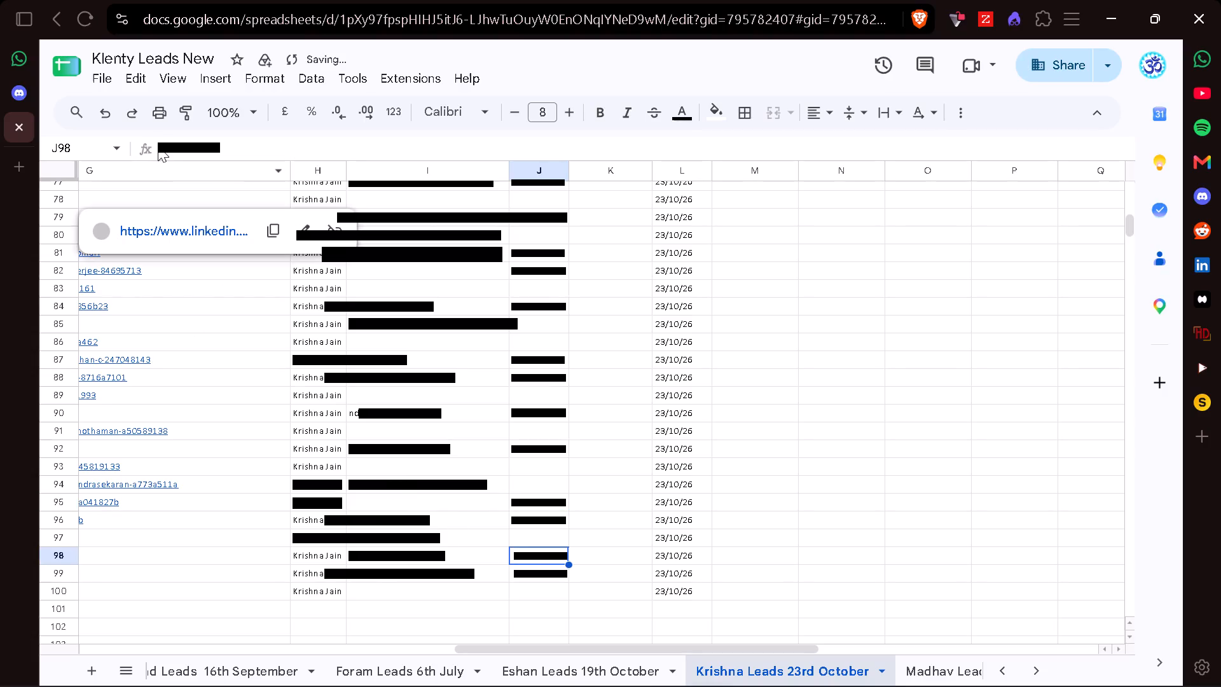
click(161, 146)
key(Right)
key(BackSpace)
key(BackSpace)
key(BackSpace)
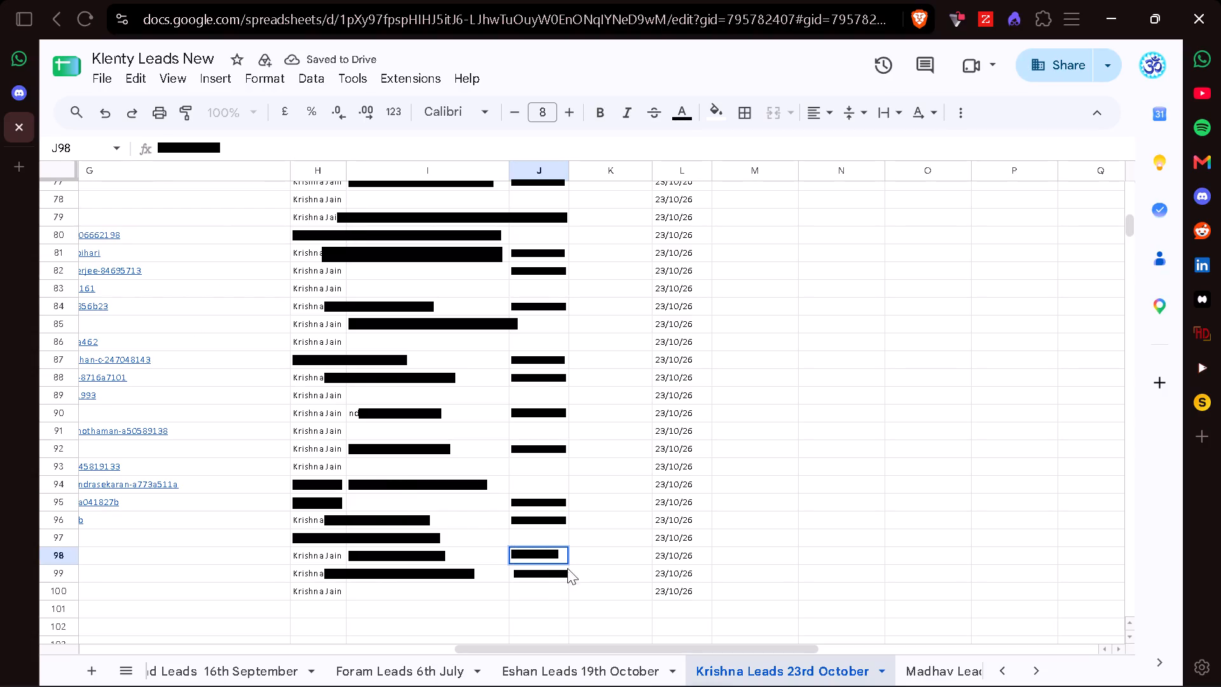
click(556, 581)
click(162, 147)
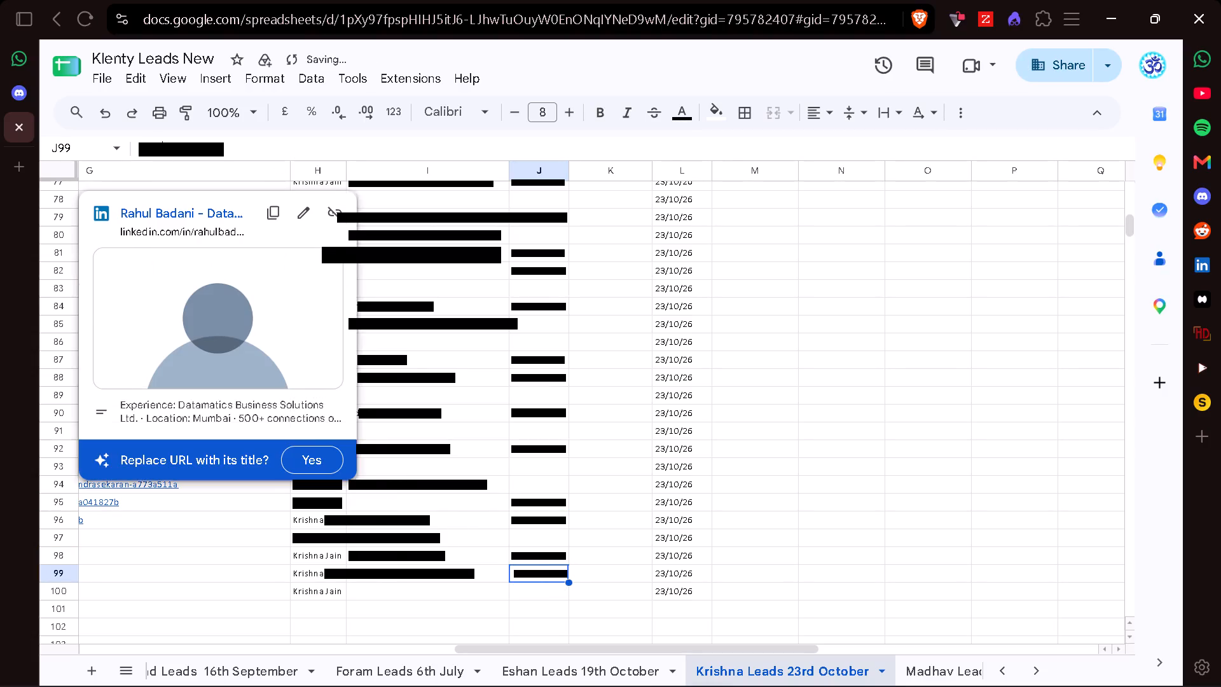
key(BackSpace)
key(BackSpace)
key(BackSpace)
key(BackSpace)
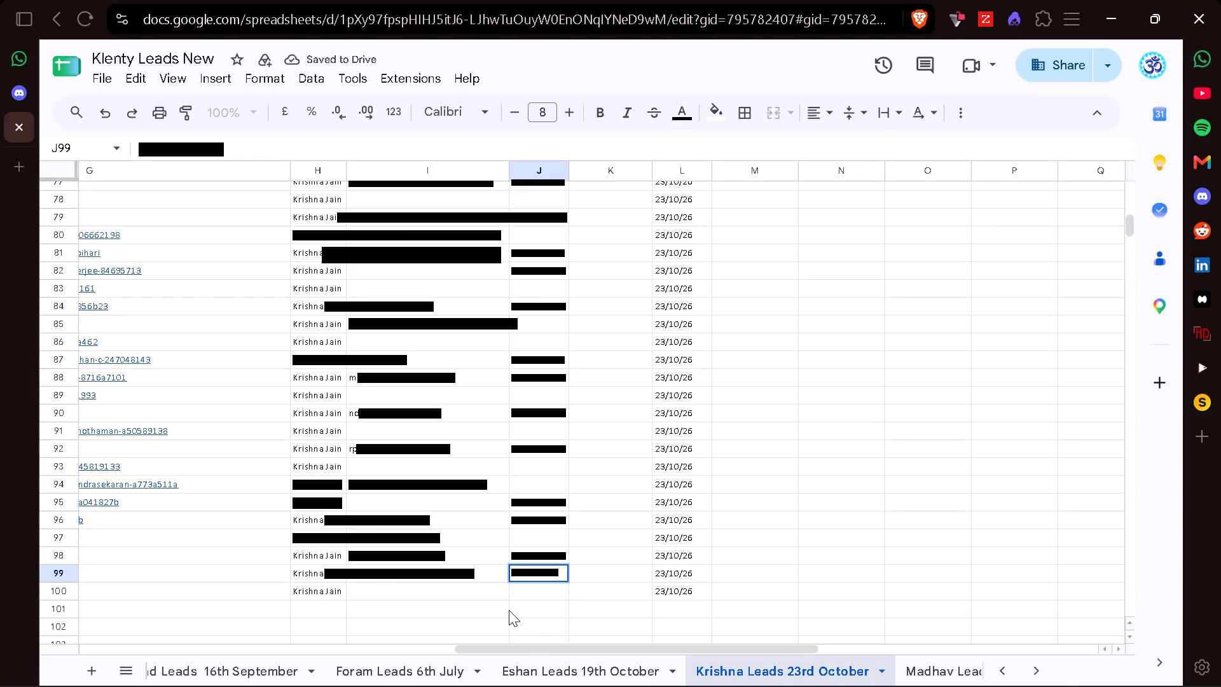
click(509, 610)
Review all lead rows, checking the owner, email, phone and upload date columns and the name, tag, title and company columns.
scroll(509, 610, up, 2)
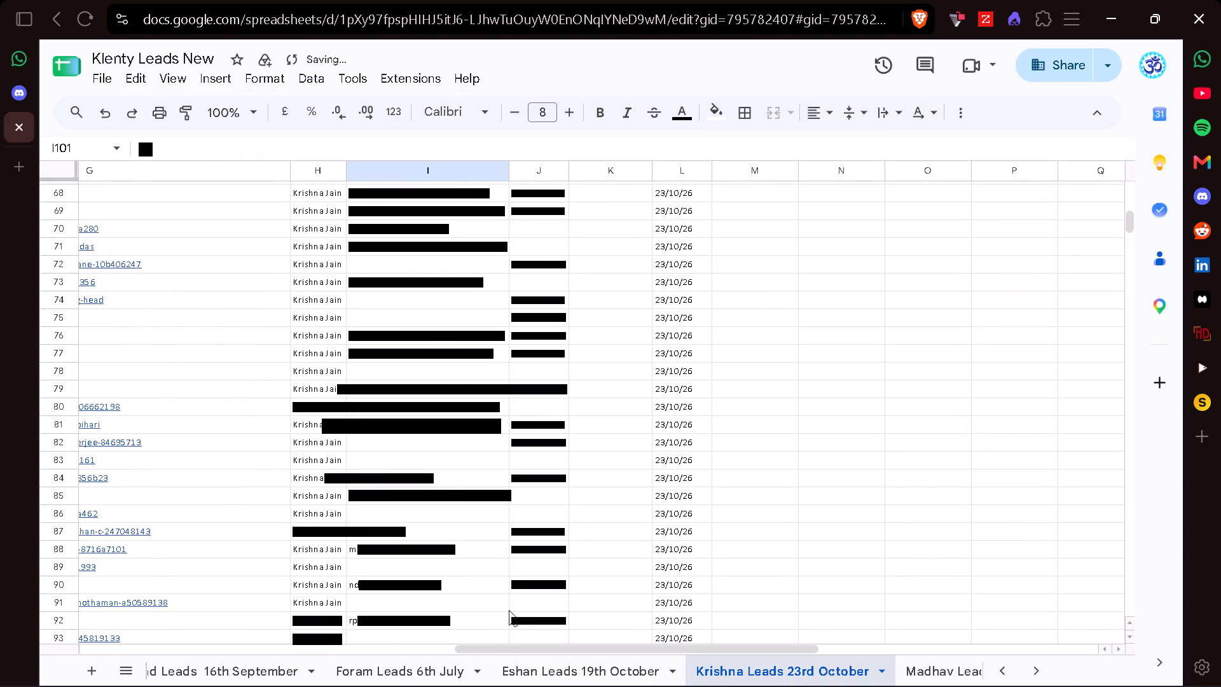
scroll(520, 417, up, 4)
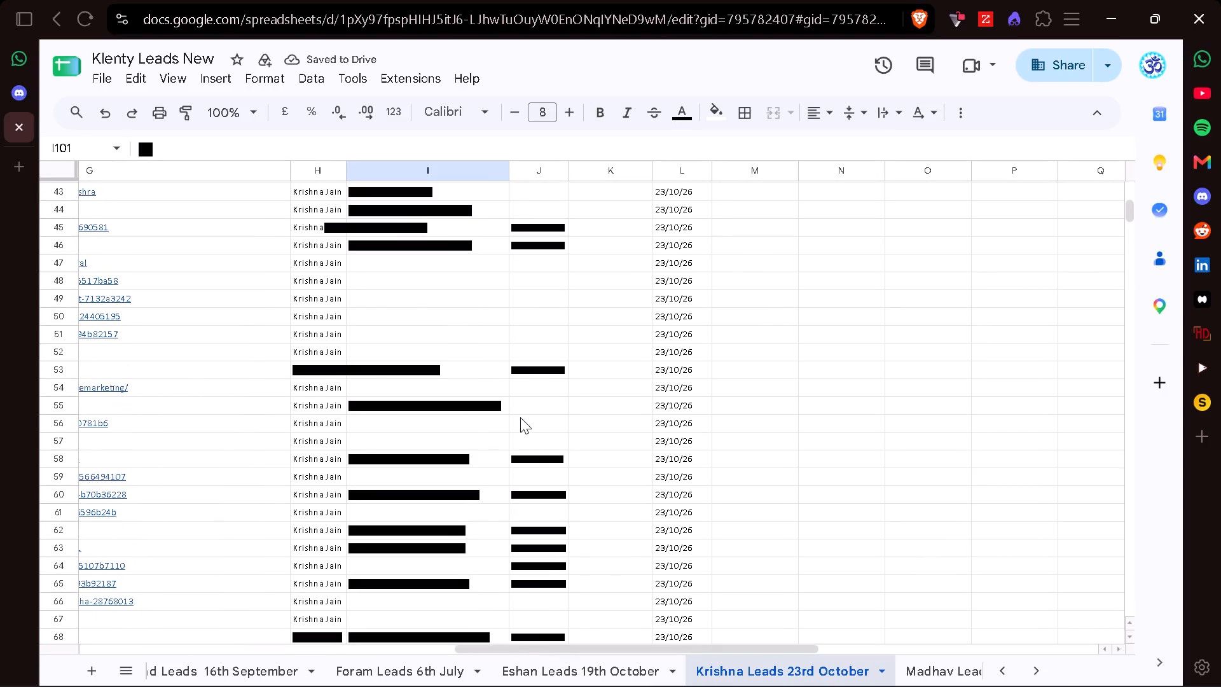
scroll(520, 417, up, 5)
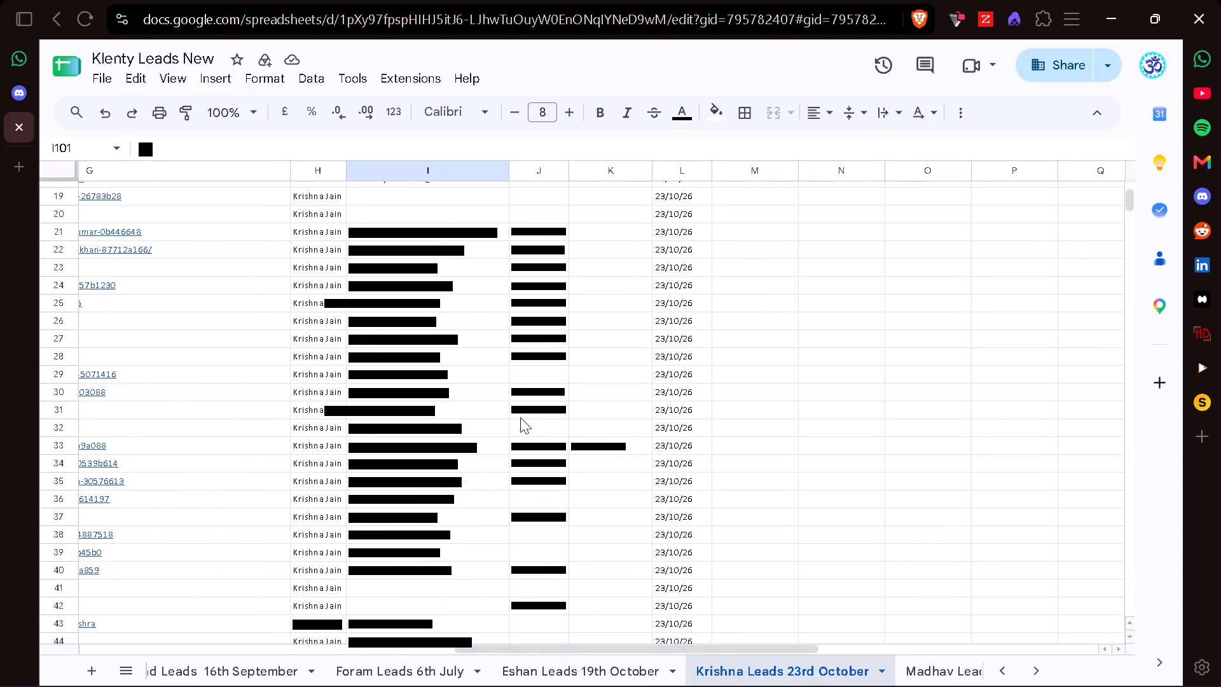
scroll(520, 417, up, 4)
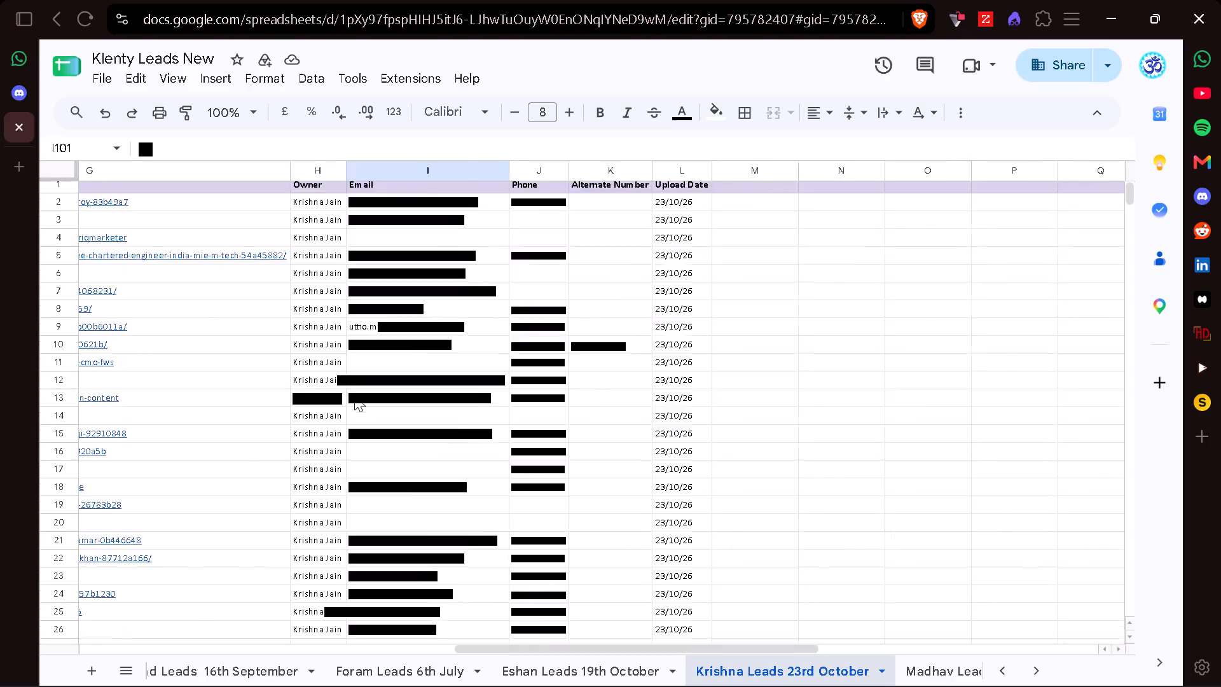
scroll(354, 395, right, 8)
scroll(354, 395, down, 6)
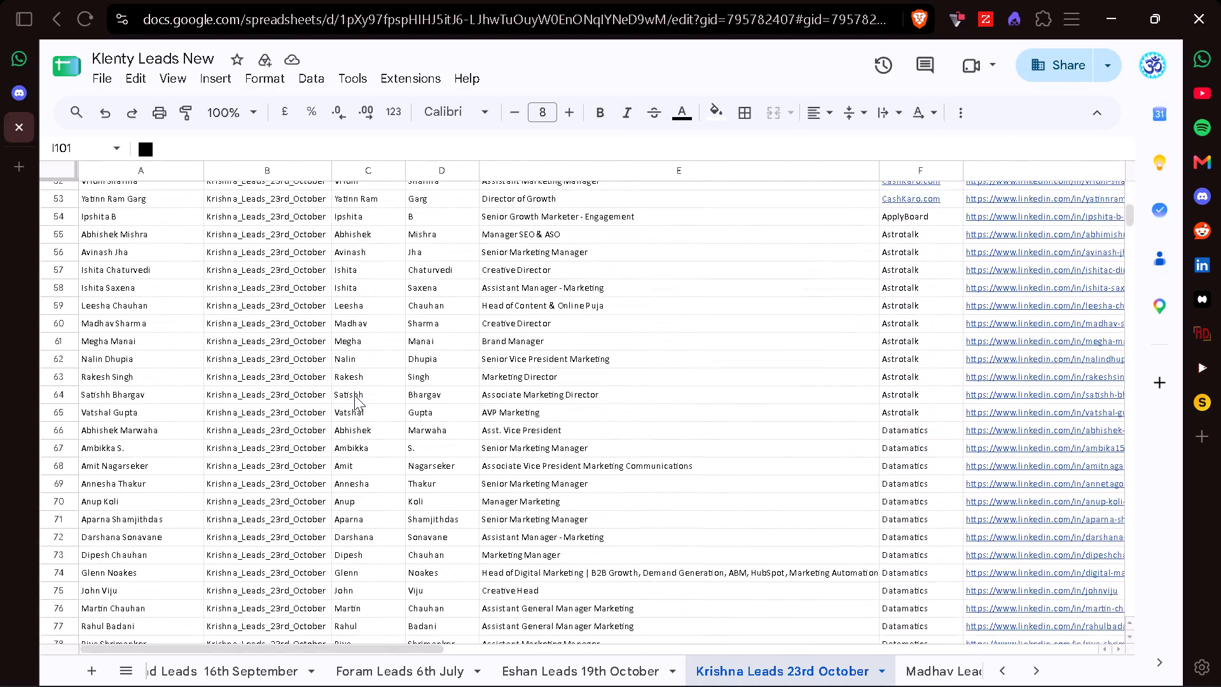
scroll(354, 395, down, 6)
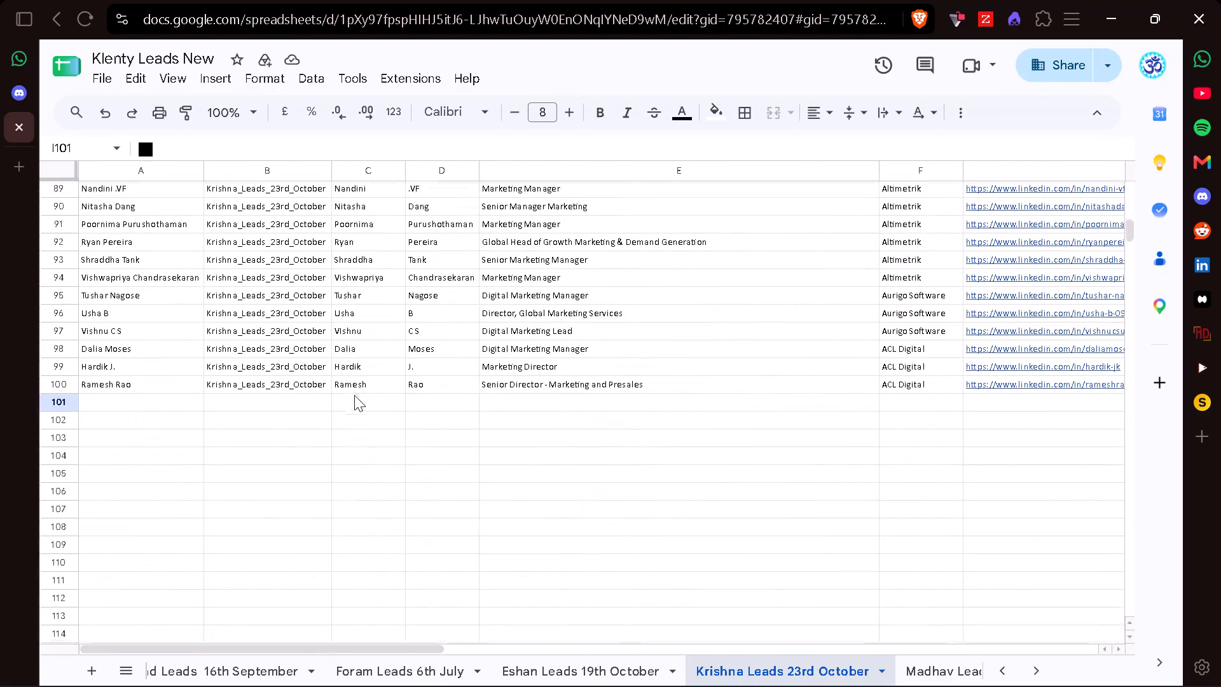
scroll(354, 395, up, 11)
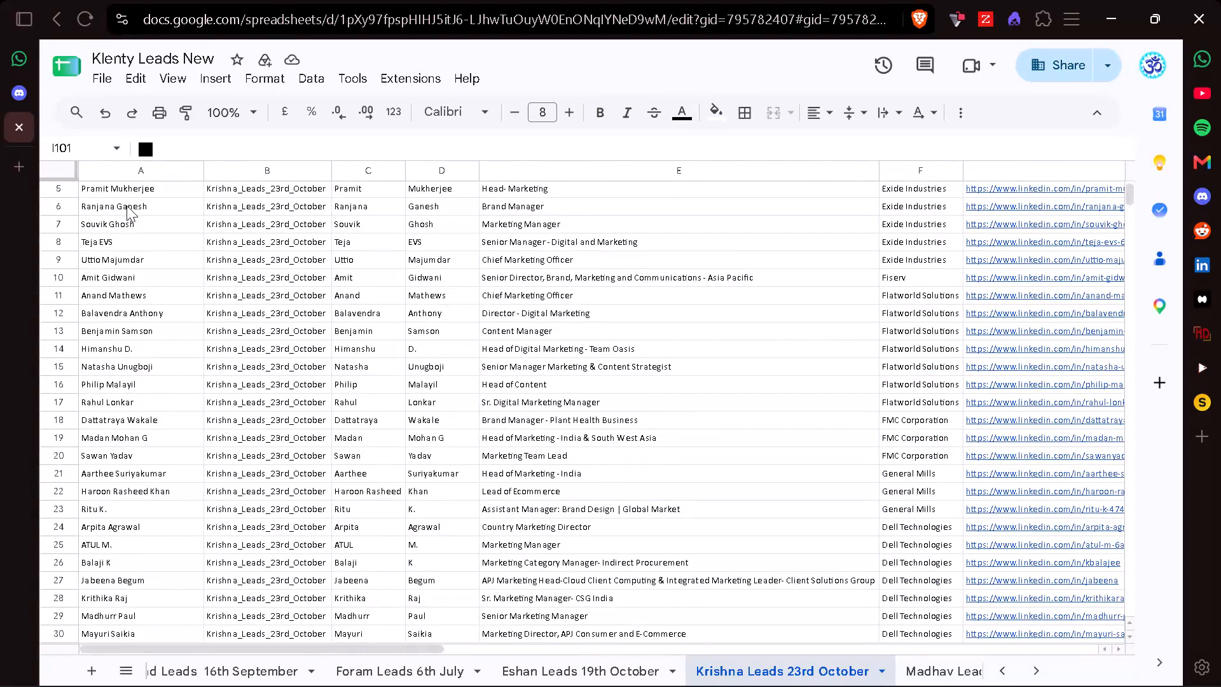
Select all full names in A2:A100 to check the number of leads.
click(127, 205)
key(ctrl+shift+Down)
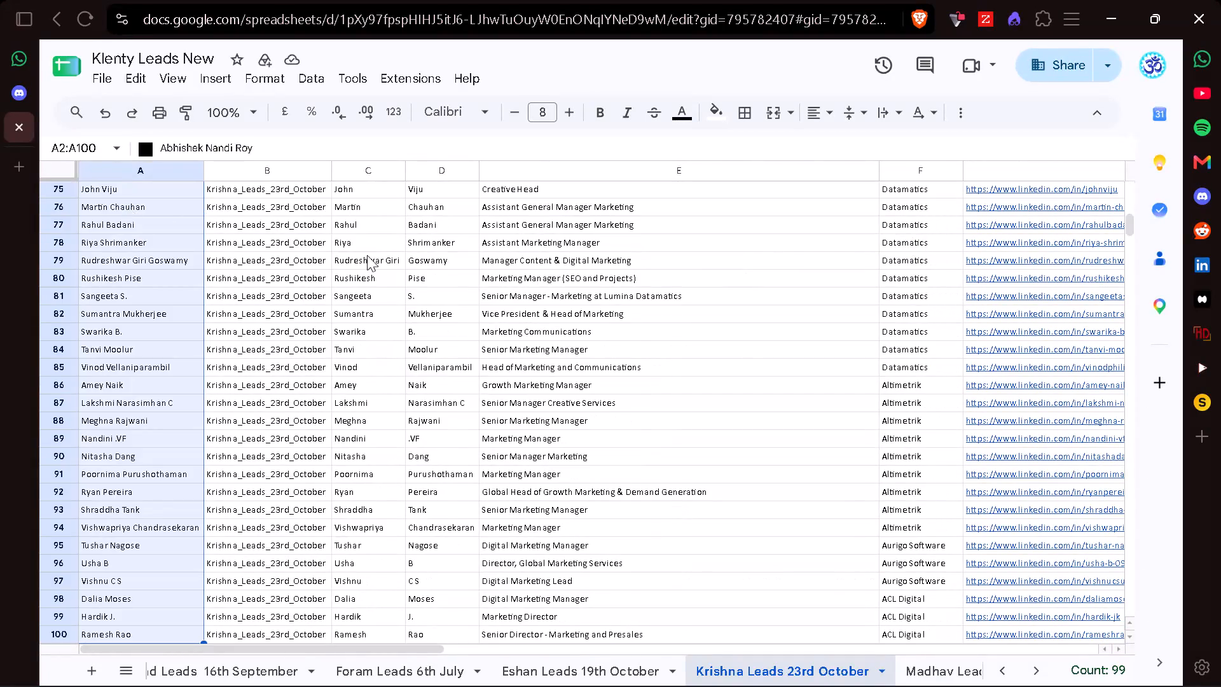
Filter the Phone column to exclude blanks to check the leads with numbers, and remove the filter again.
scroll(623, 293, left, 5)
scroll(623, 293, up, 6)
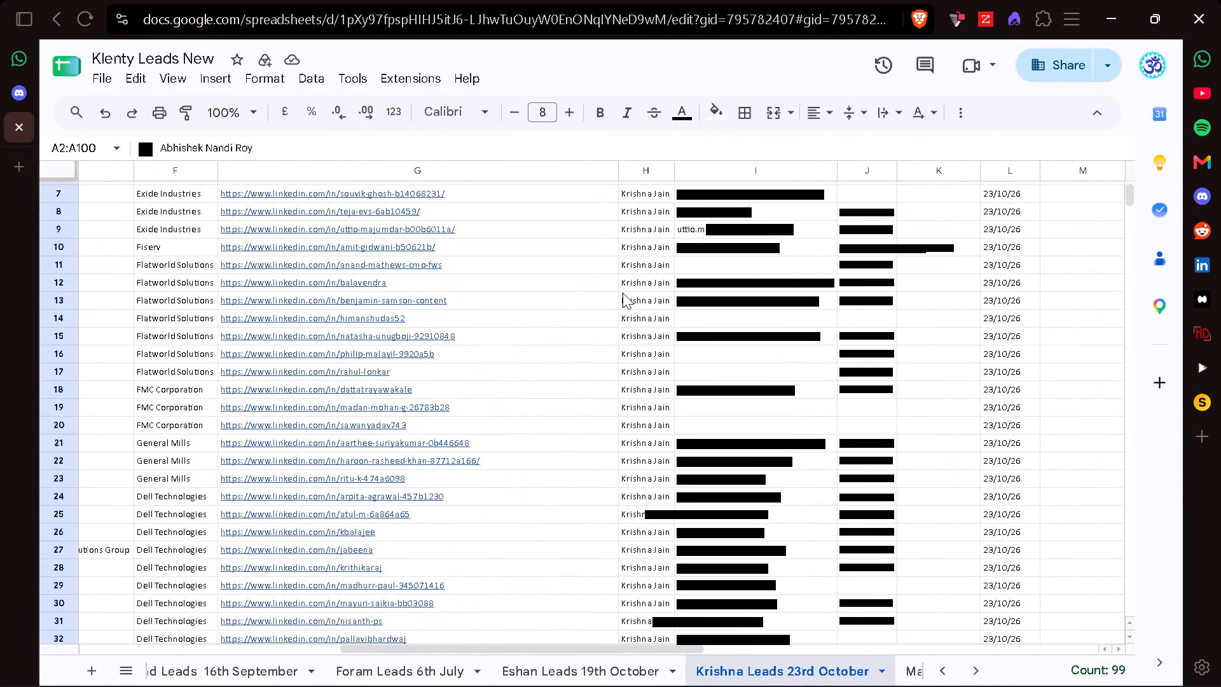
scroll(623, 293, left, 1)
click(728, 193)
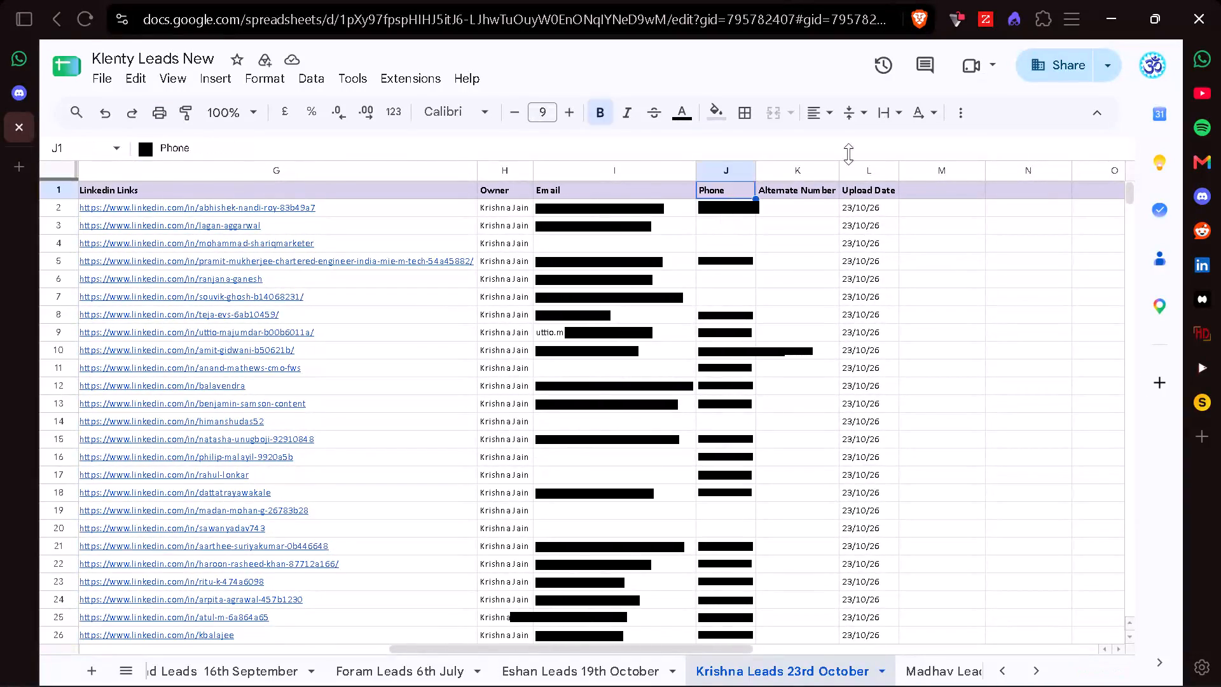
click(956, 117)
click(891, 151)
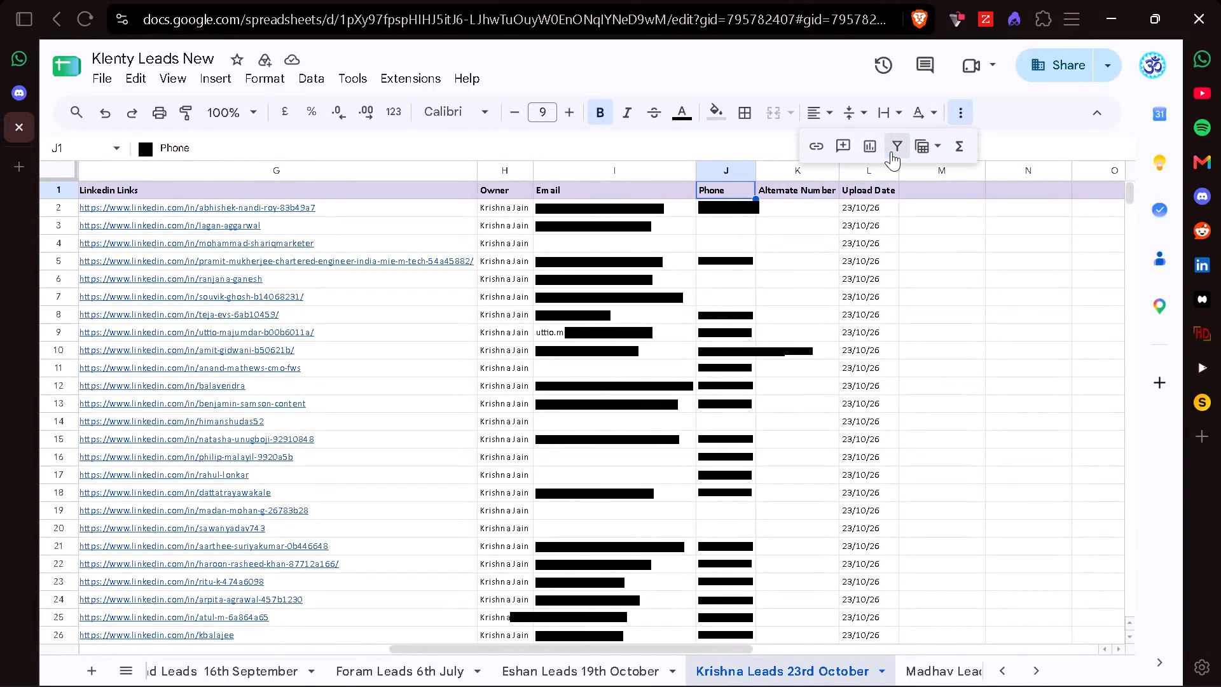
click(752, 197)
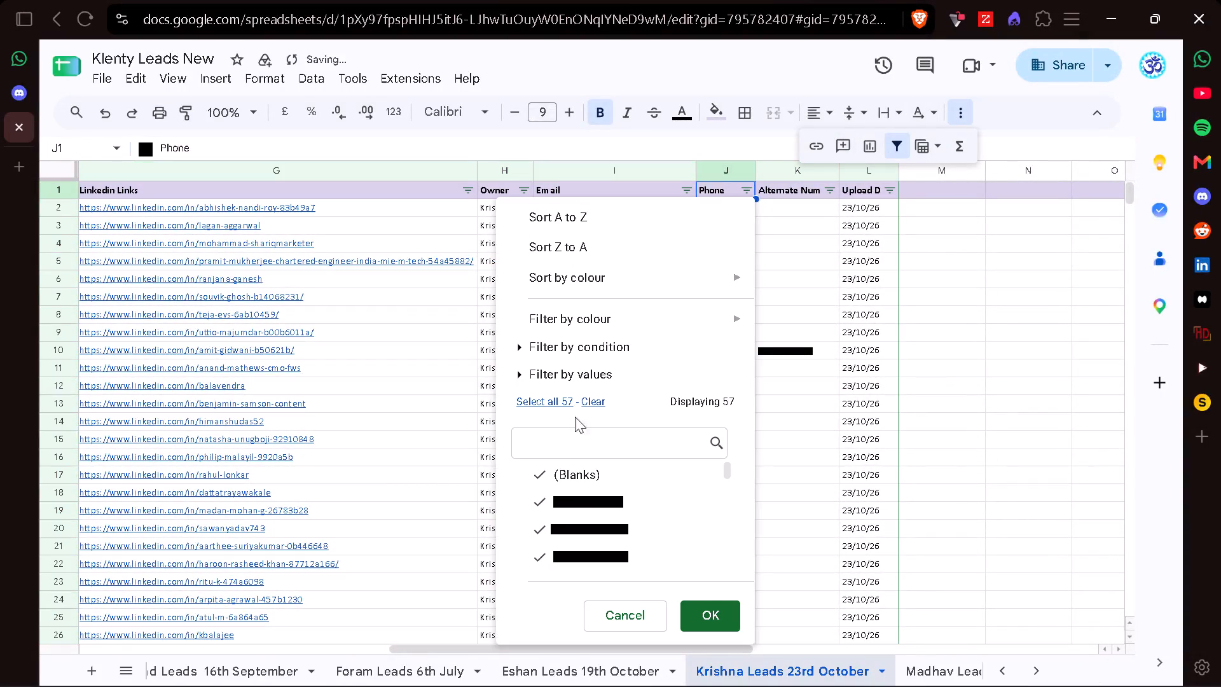
click(598, 401)
click(553, 392)
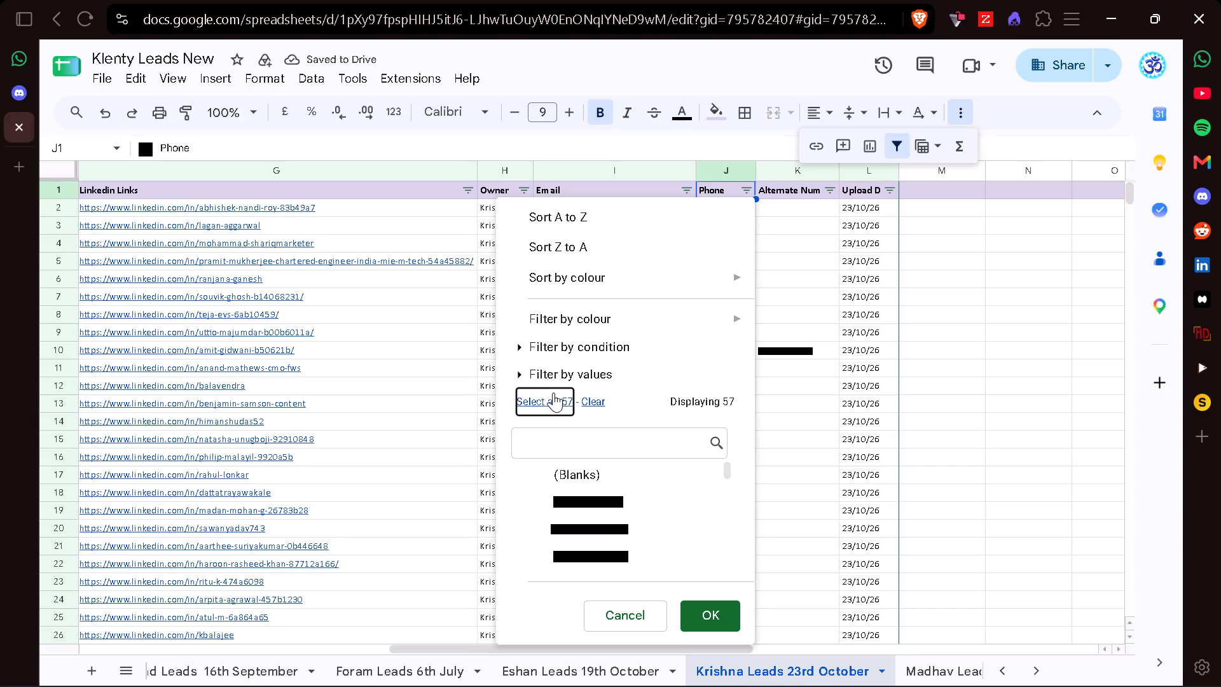
click(576, 483)
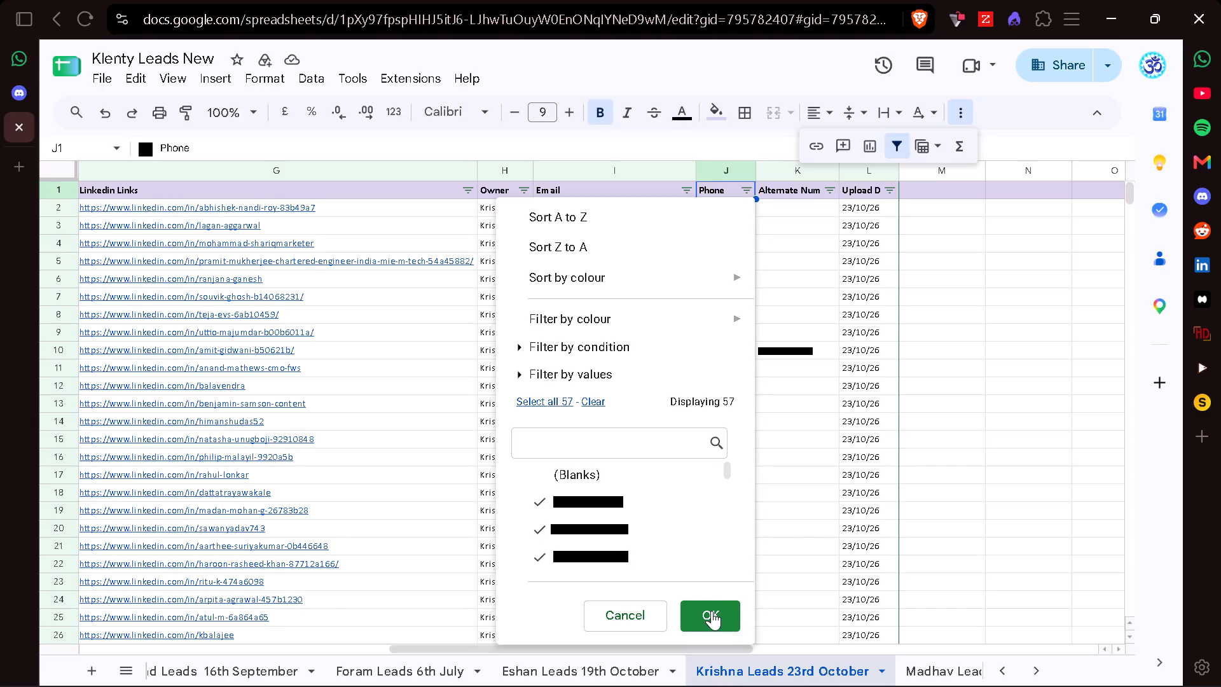
click(712, 611)
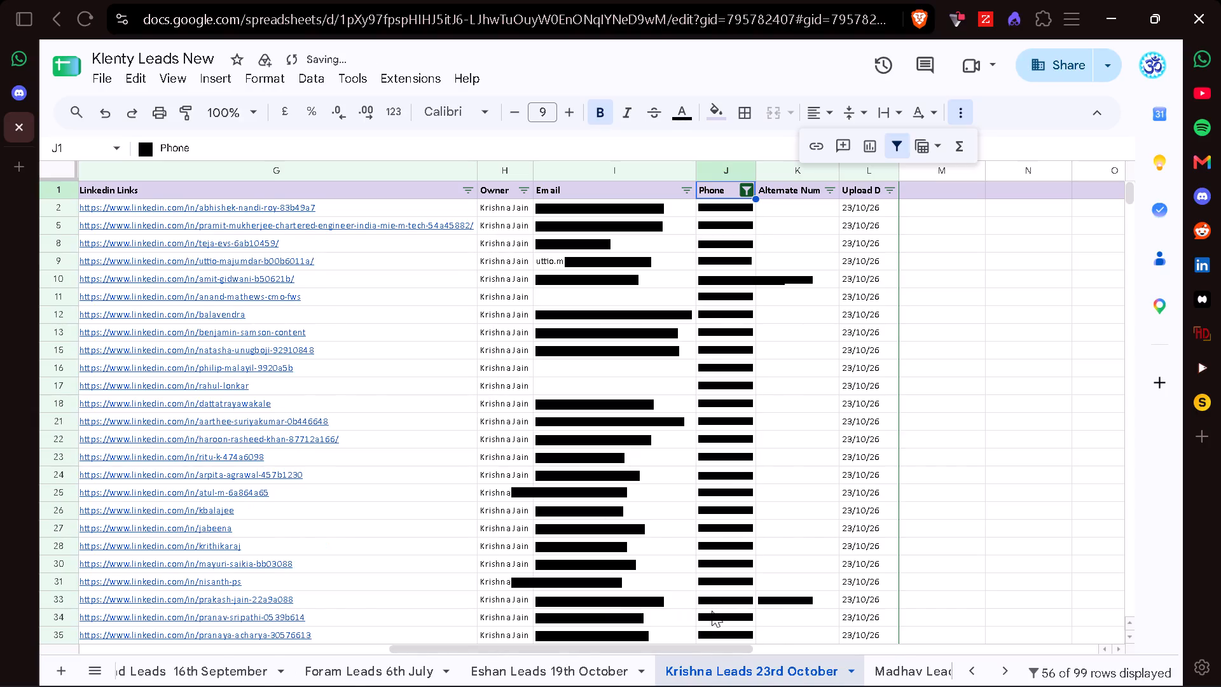
click(895, 151)
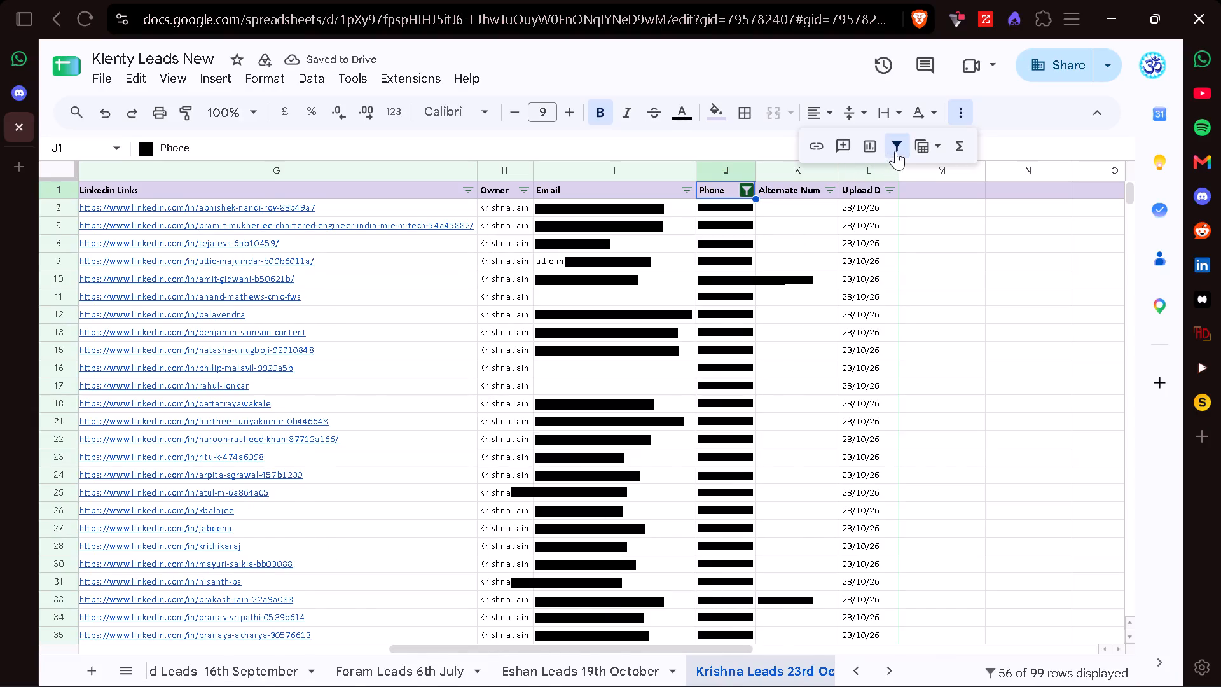
scroll(707, 382, down, 4)
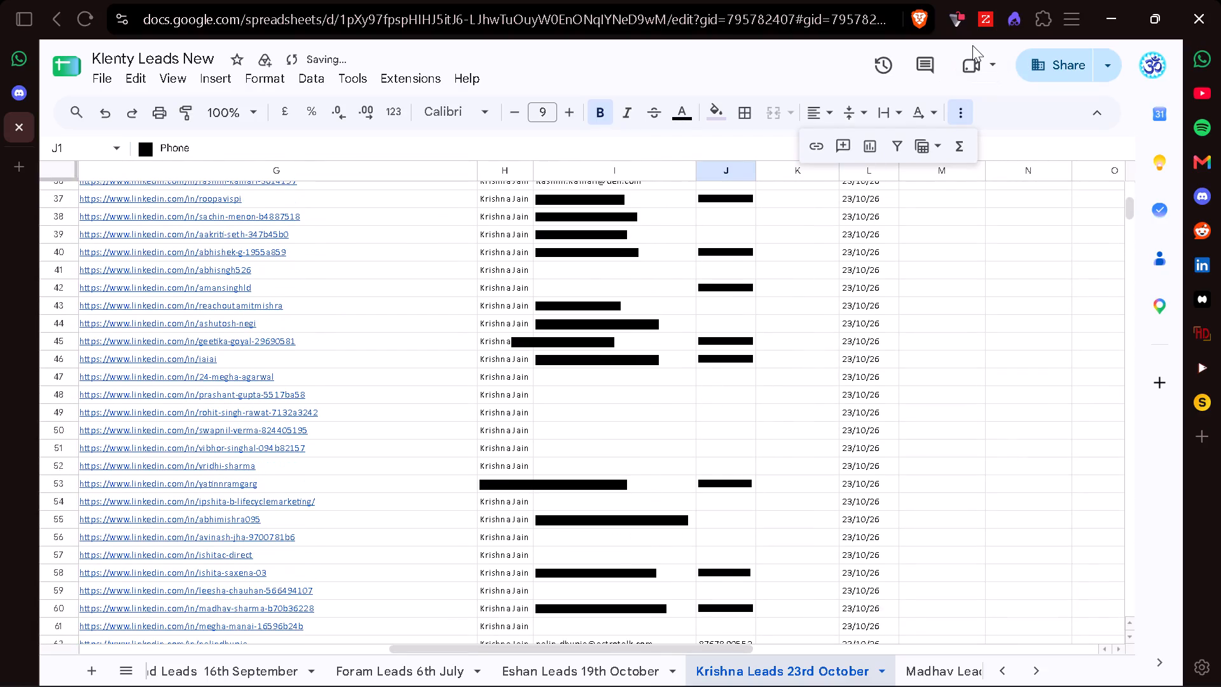
click(963, 109)
scroll(711, 387, down, 3)
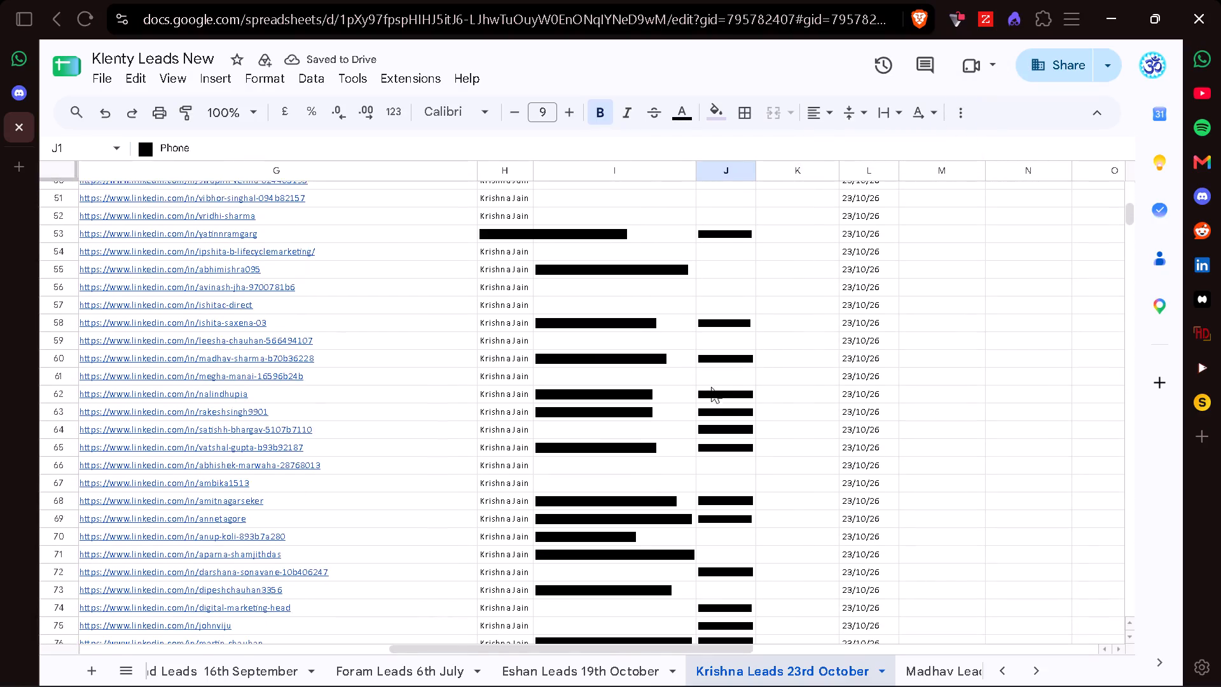
Filter the Phone column once more to exclude blanks, check the number of leads displayed, and remove the filter.
scroll(711, 387, up, 4)
scroll(716, 235, up, 3)
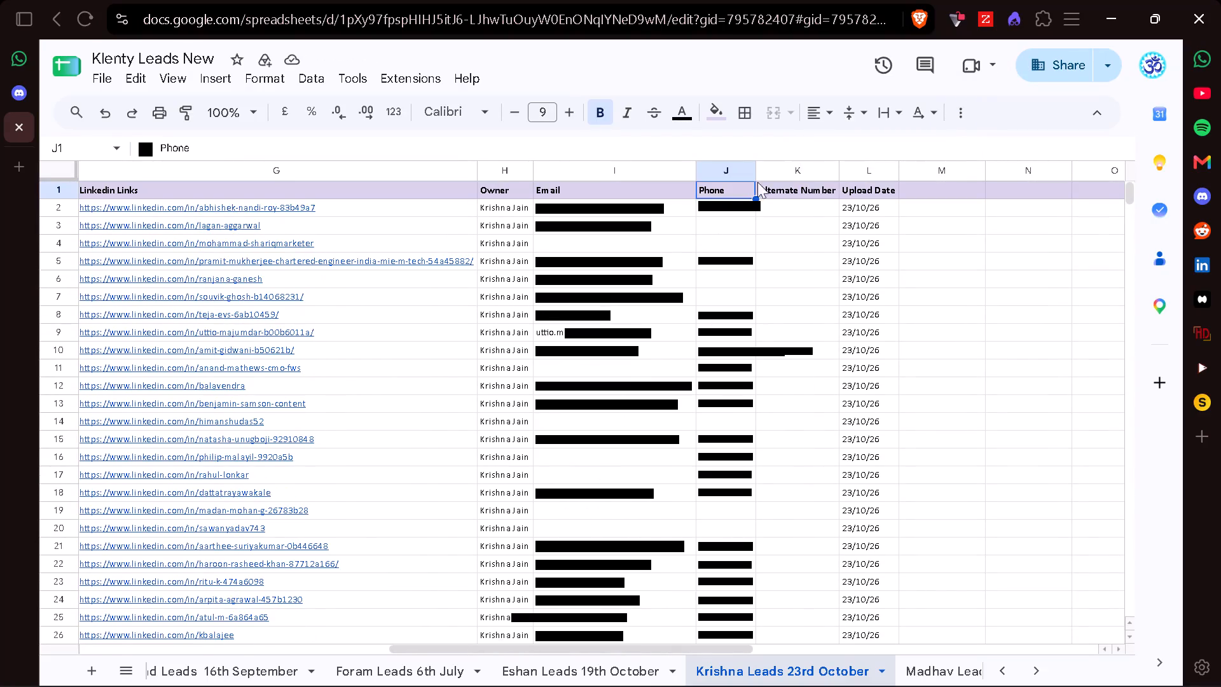
click(965, 111)
click(908, 137)
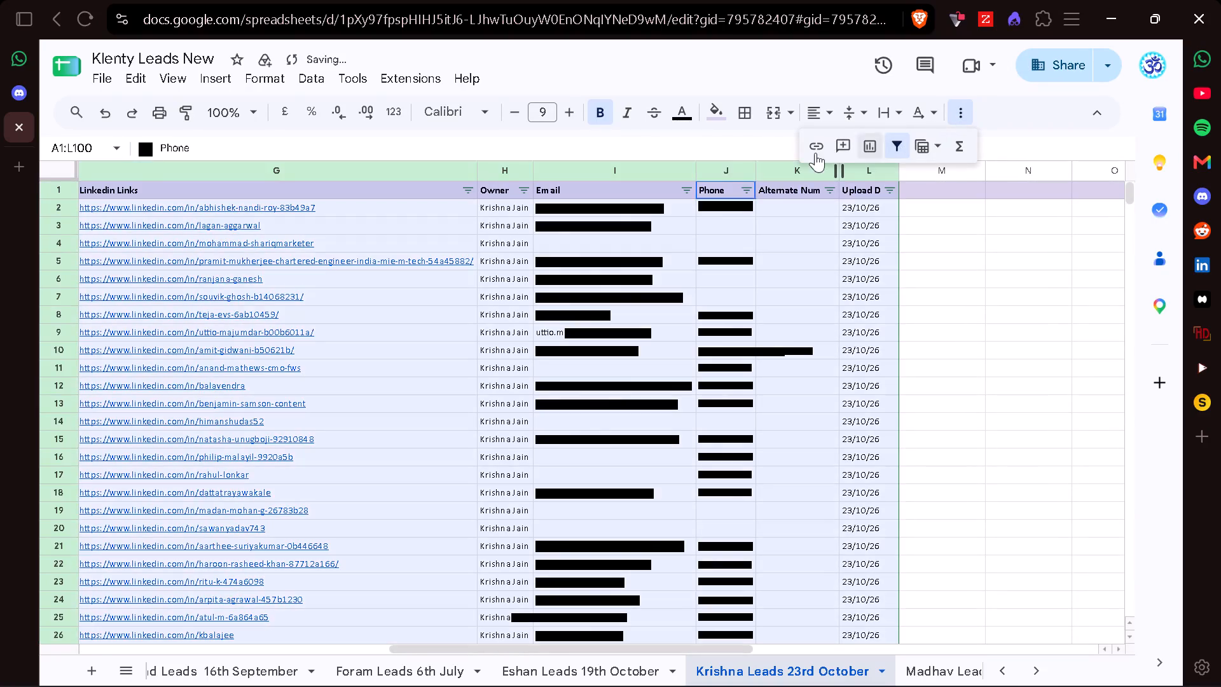
click(745, 195)
click(563, 468)
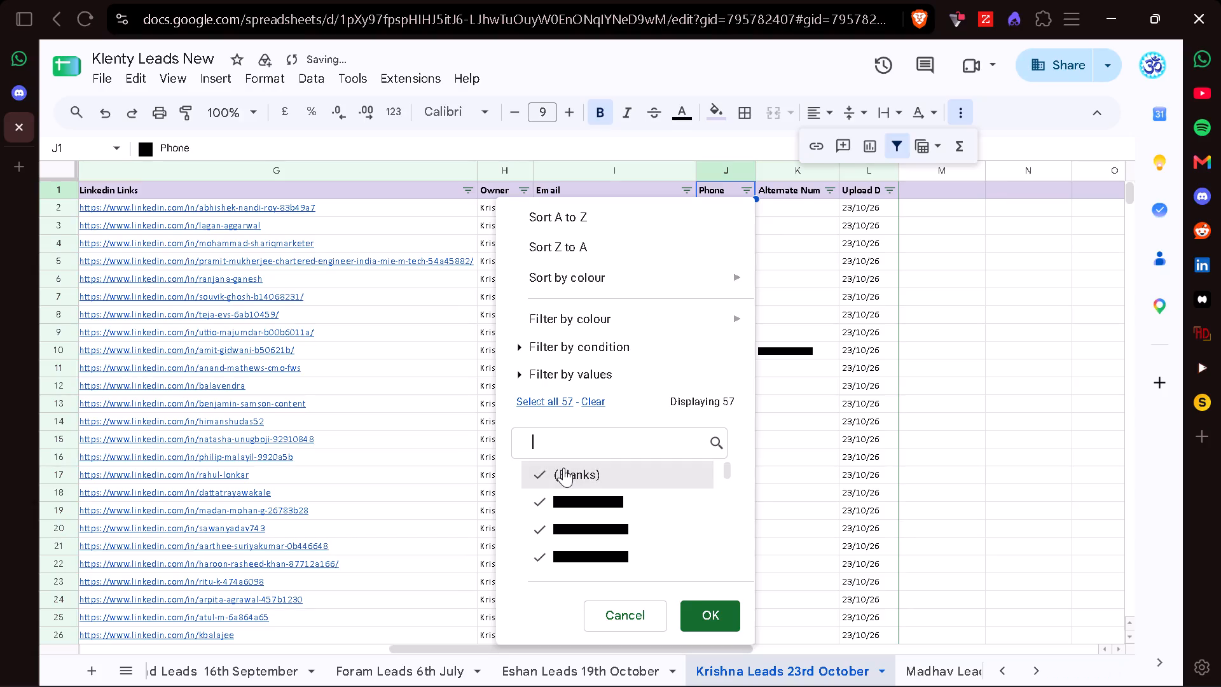
click(708, 603)
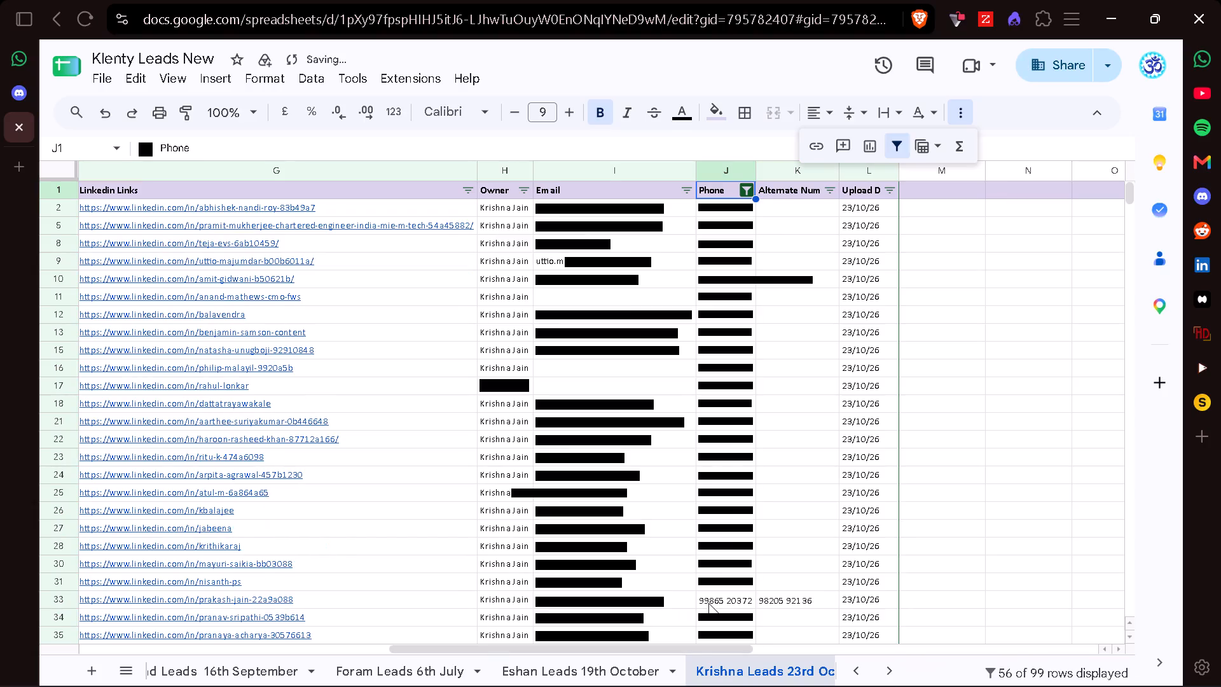
click(901, 149)
Look over the unfiltered sheet from the contact columns back to the full names, tags, titles and companies.
scroll(527, 375, right, 5)
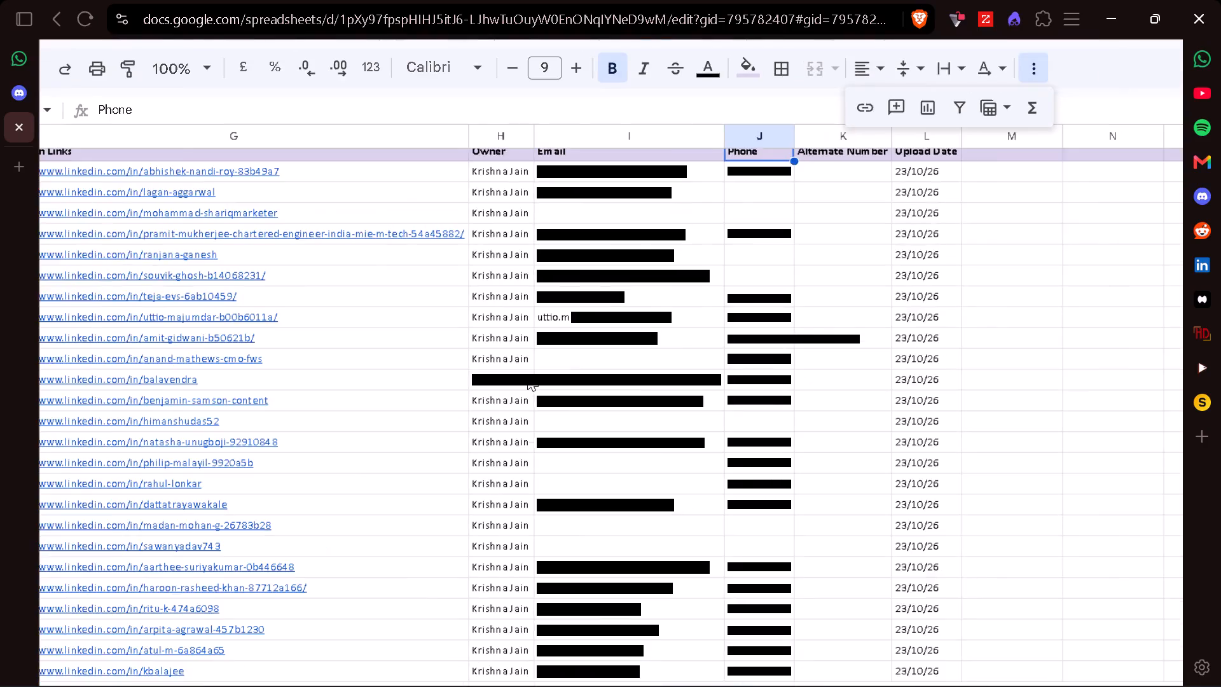
scroll(527, 375, right, 1)
scroll(527, 375, up, 3)
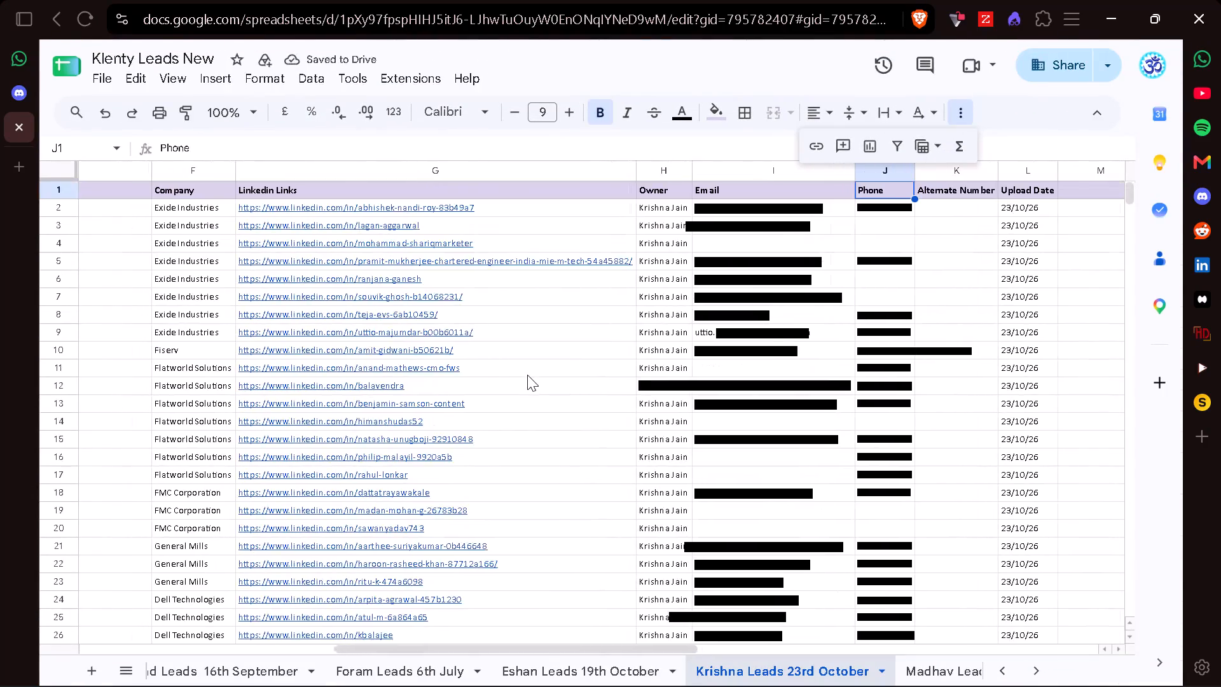
scroll(527, 375, right, 10)
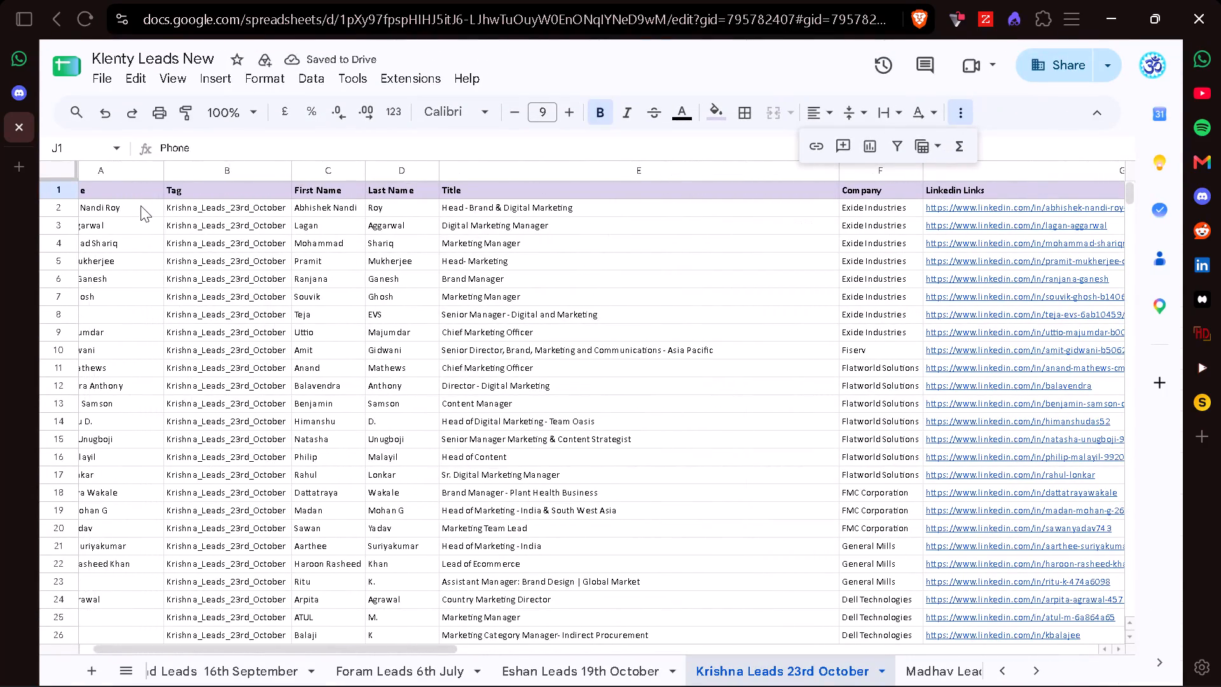
click(141, 205)
key(Up)
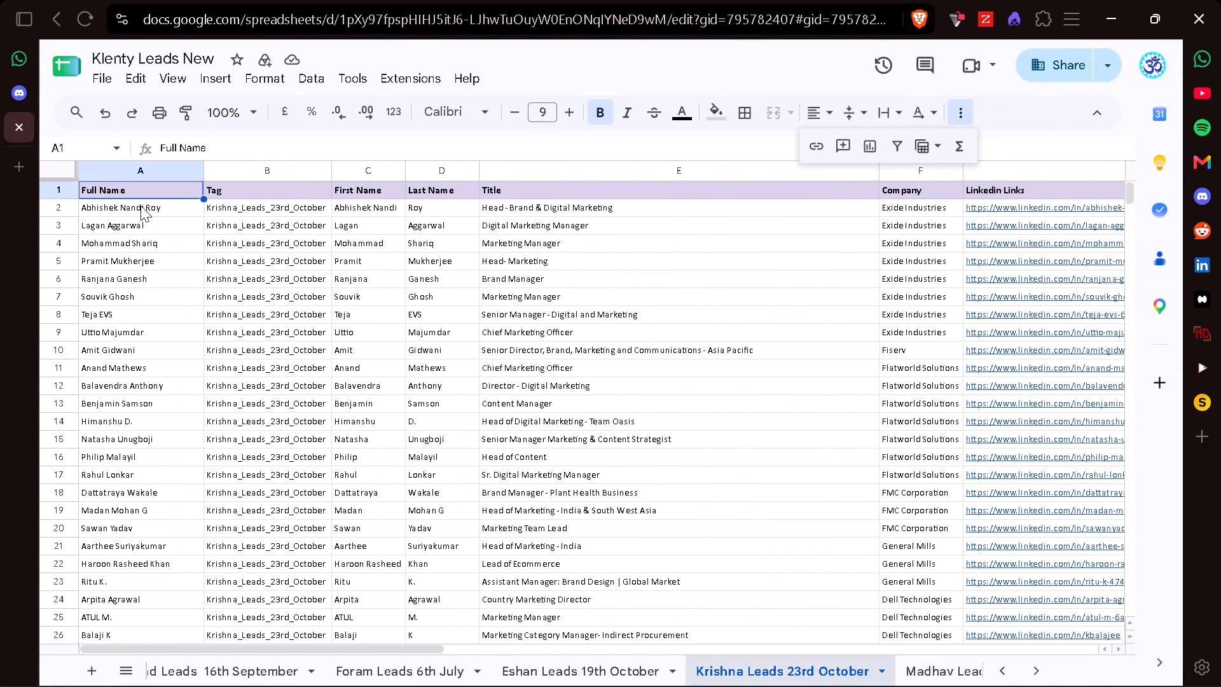
scroll(422, 445, down, 6)
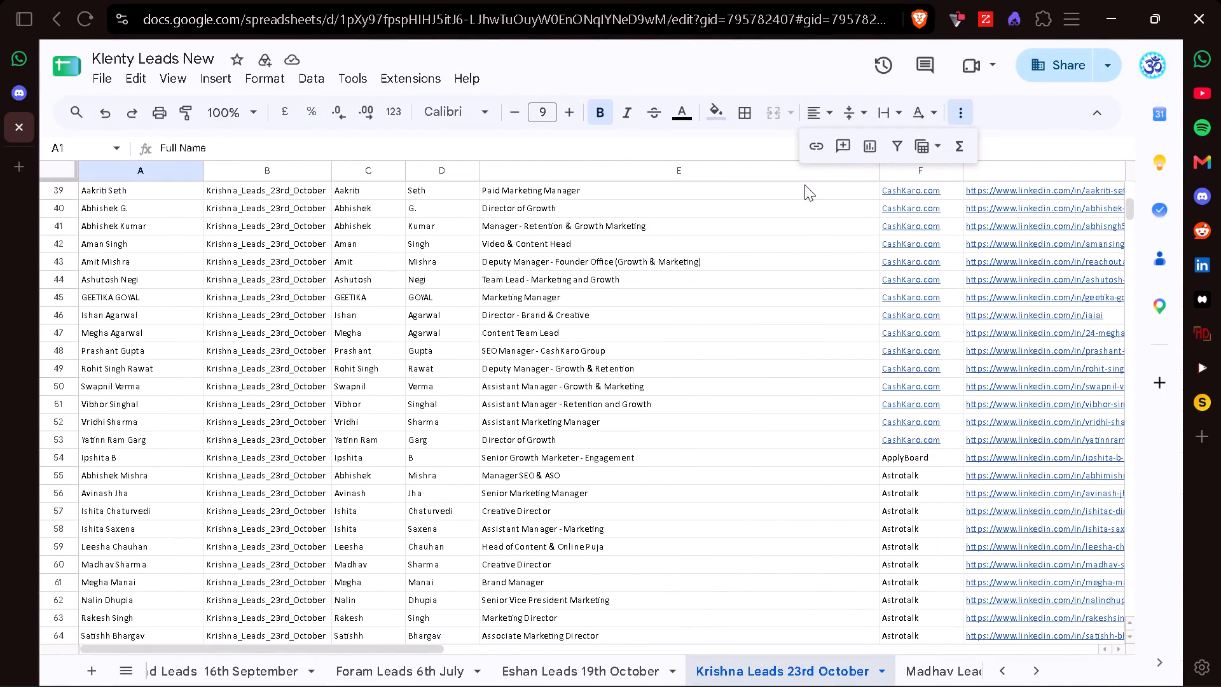
click(966, 108)
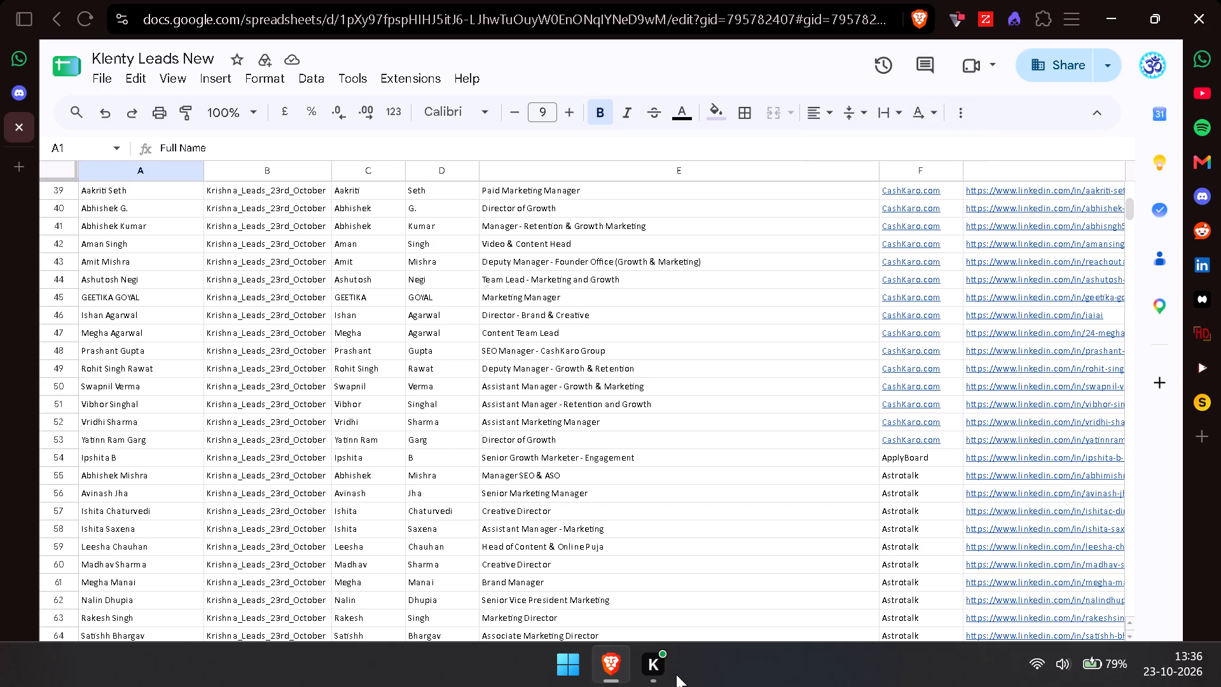